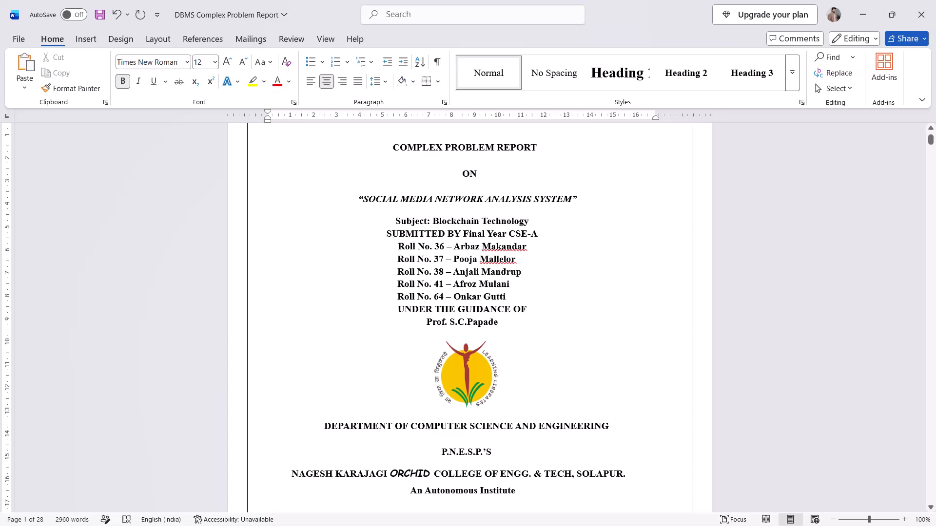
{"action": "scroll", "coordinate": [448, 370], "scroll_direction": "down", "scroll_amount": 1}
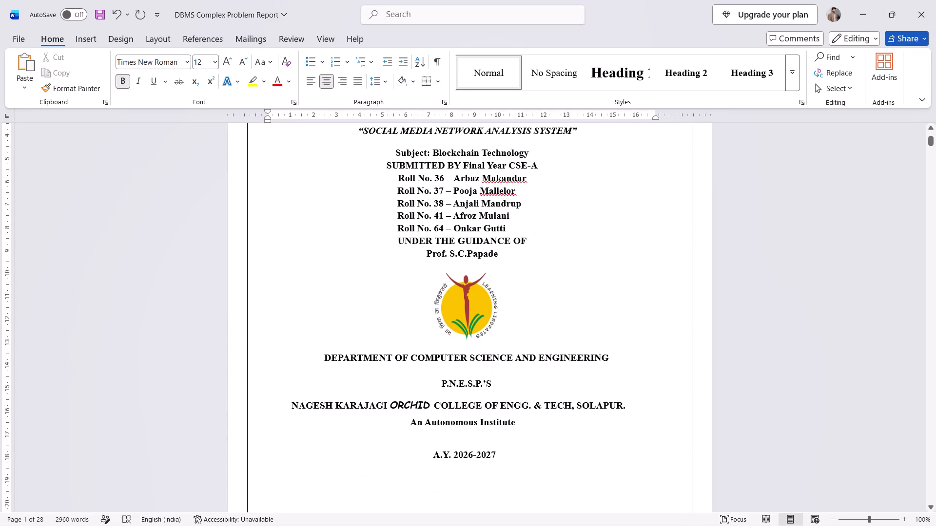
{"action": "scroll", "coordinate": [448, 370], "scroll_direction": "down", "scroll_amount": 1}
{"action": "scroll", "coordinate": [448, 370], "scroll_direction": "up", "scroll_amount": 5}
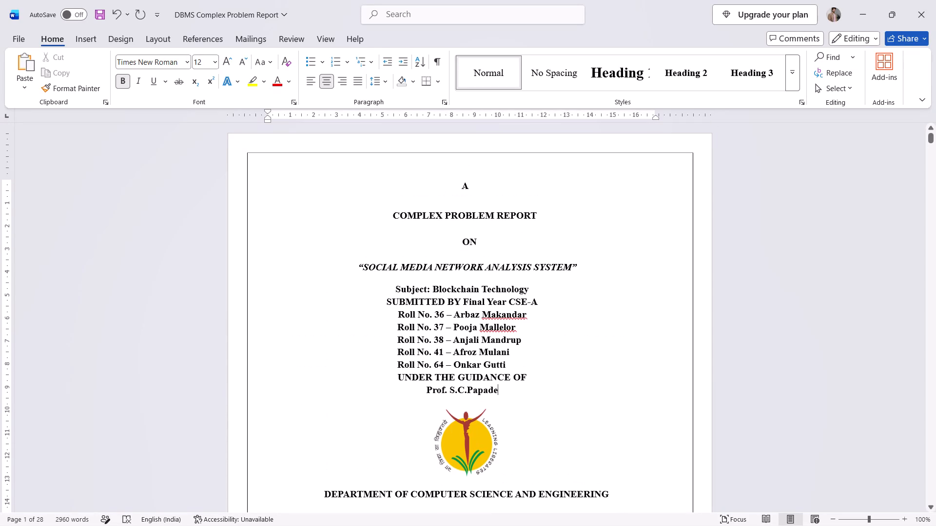
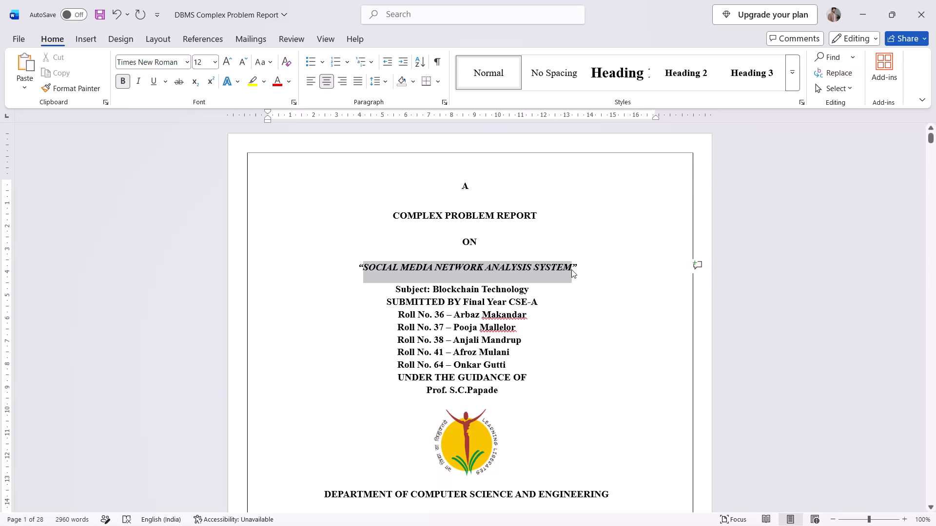
Replace the quoted cover title with the copied "Blockchain-Based Online Insurance Claim Processing System" and join it with its closing quote on one line.
{"action": "key", "text": "ctrl+v"}
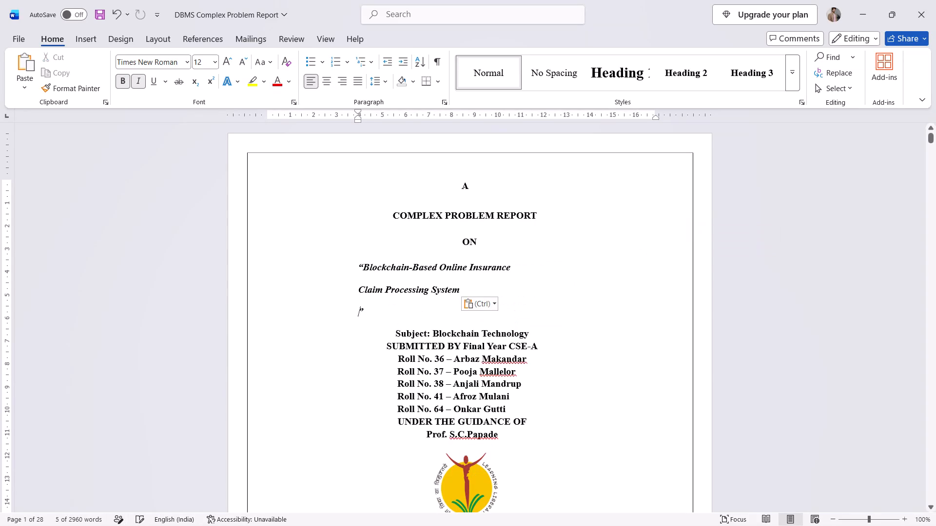
{"action": "left_click", "coordinate": [357, 290]}
{"action": "key", "text": "BackSpace"}
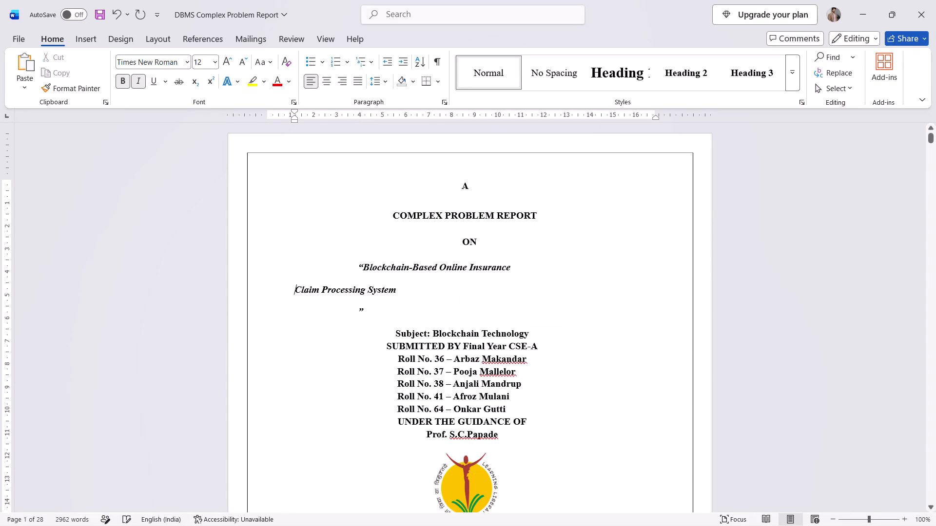
{"action": "key", "text": "BackSpace"}
{"action": "key", "text": "BackSpace"}
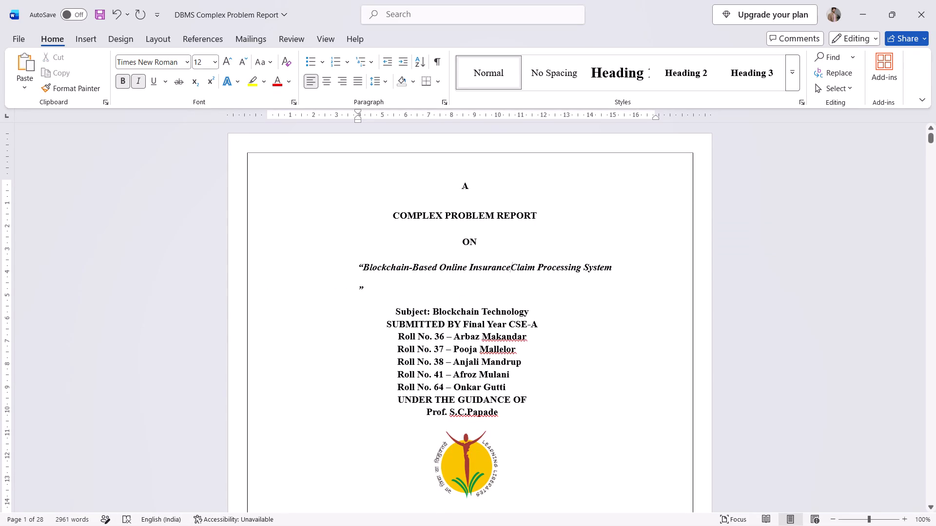
{"action": "left_click", "coordinate": [358, 285]}
{"action": "key", "text": "BackSpace"}
{"action": "key", "text": "BackSpace"}
{"action": "key", "text": "BackSpace"}
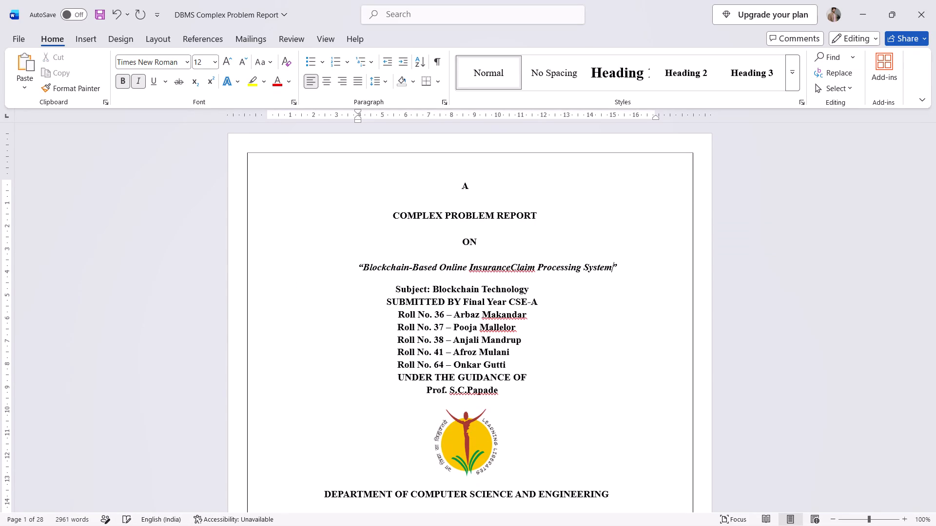
Reduce the cover title line's left indent to about 2.75 on the ruler so the title sits more centrally.
{"action": "left_click_drag", "start_coordinate": [358, 267], "coordinate": [645, 250]}
{"action": "left_click_drag", "start_coordinate": [645, 250], "coordinate": [640, 263]}
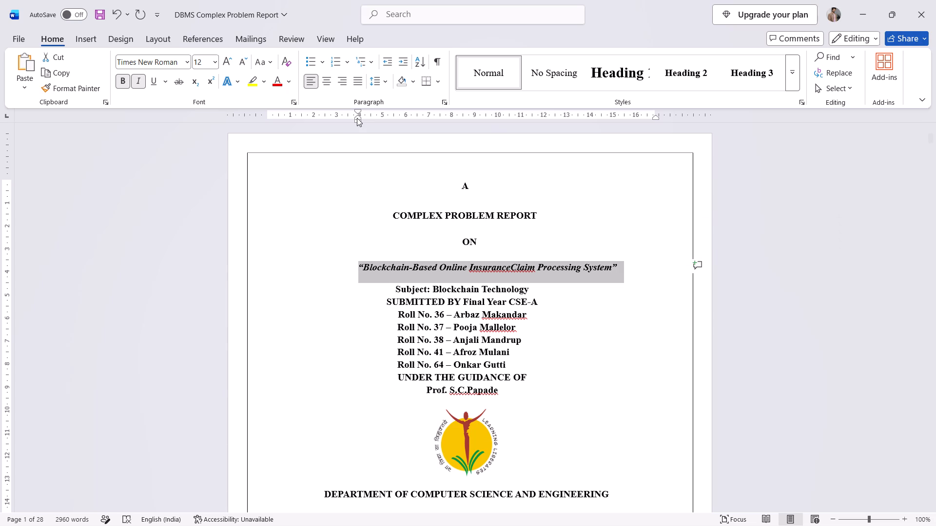
{"action": "left_click_drag", "start_coordinate": [358, 118], "coordinate": [332, 113]}
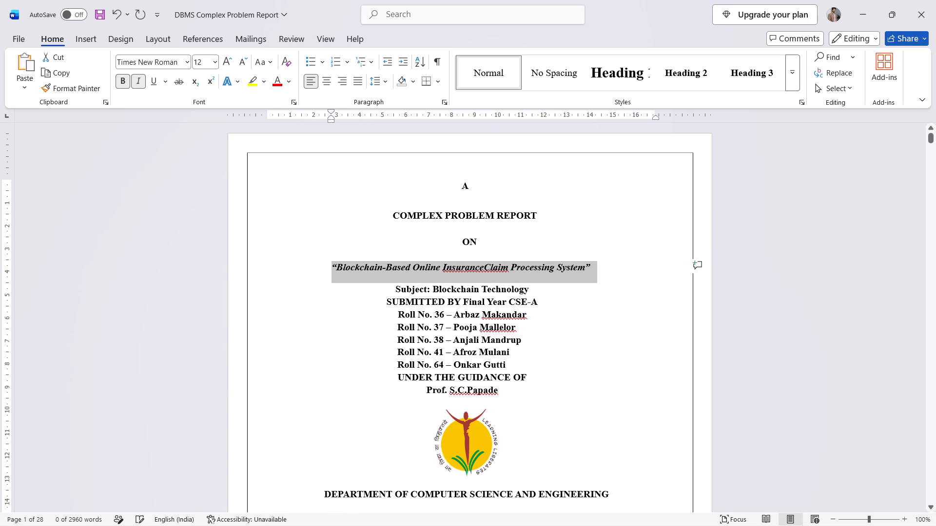
{"action": "left_click", "coordinate": [387, 300]}
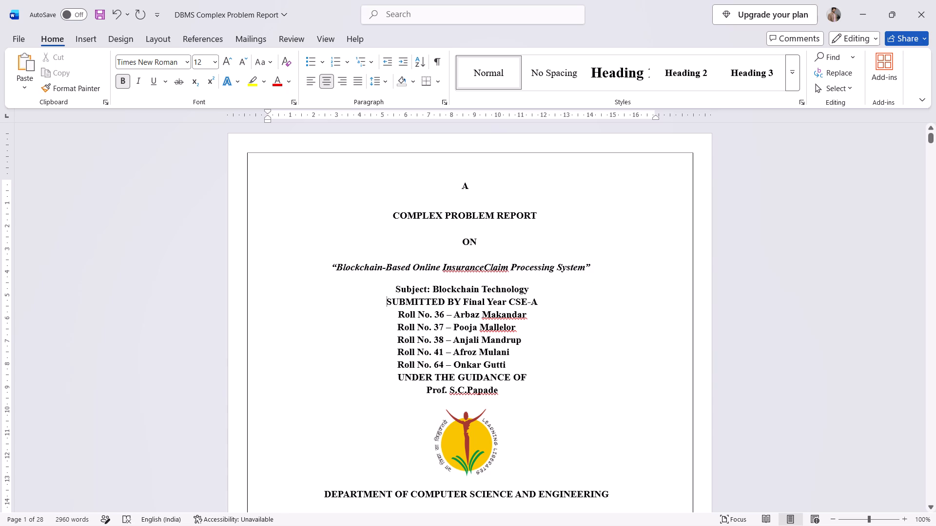
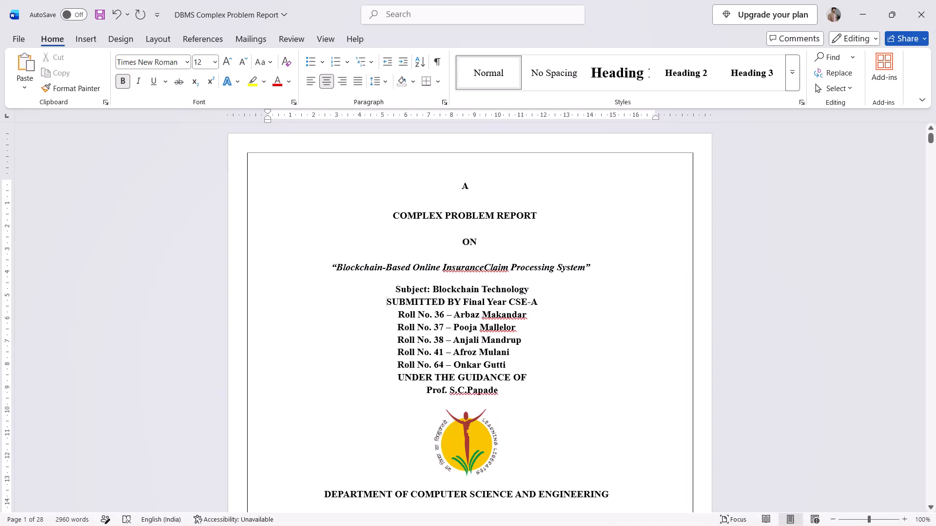
Insert one blank line below the "Subject: Blockchain Technology" line and another below "SUBMITTED BY Final Year CSE-A" on the cover page.
{"action": "left_click", "coordinate": [559, 292]}
{"action": "key", "text": "Return"}
{"action": "left_click", "coordinate": [540, 317]}
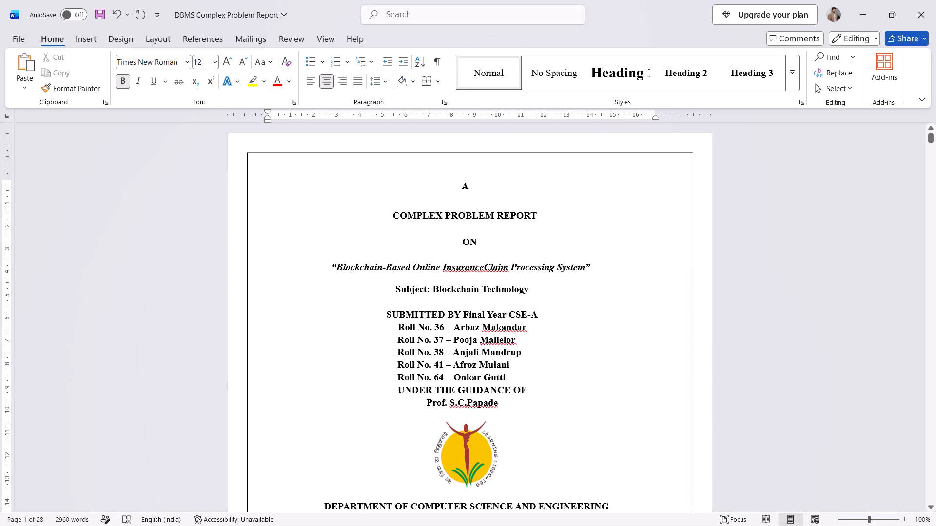
{"action": "key", "text": "Return"}
Increase the font size of the "Subject: Blockchain Technology" line by one increment.
{"action": "left_click_drag", "start_coordinate": [397, 285], "coordinate": [544, 293]}
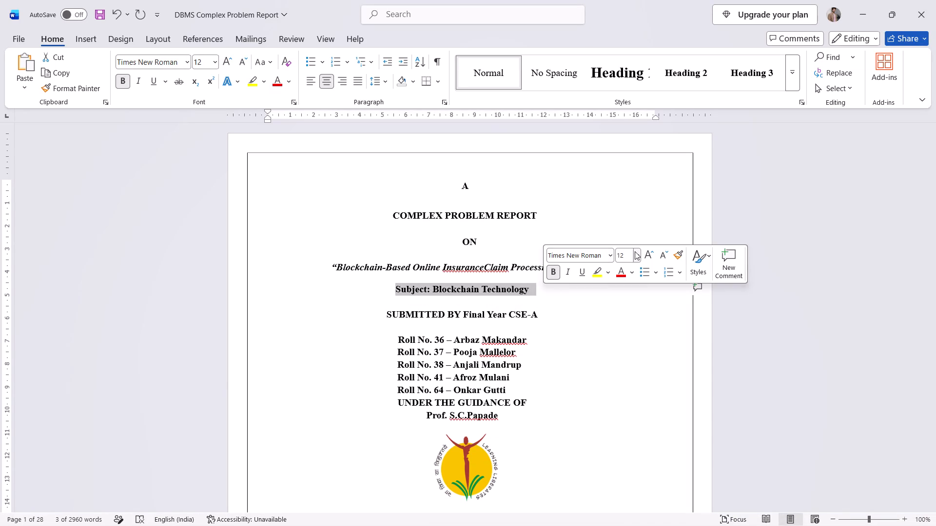
{"action": "left_click", "coordinate": [647, 259]}
{"action": "left_click", "coordinate": [591, 350]}
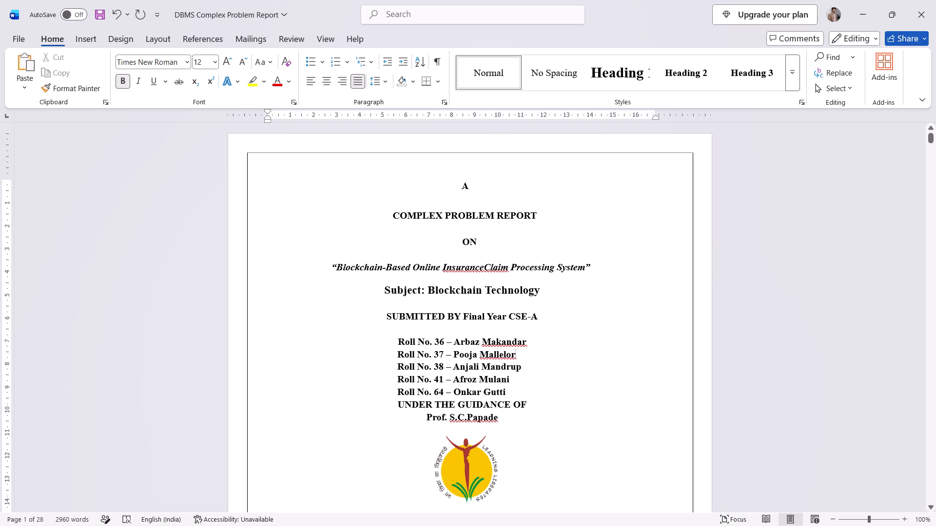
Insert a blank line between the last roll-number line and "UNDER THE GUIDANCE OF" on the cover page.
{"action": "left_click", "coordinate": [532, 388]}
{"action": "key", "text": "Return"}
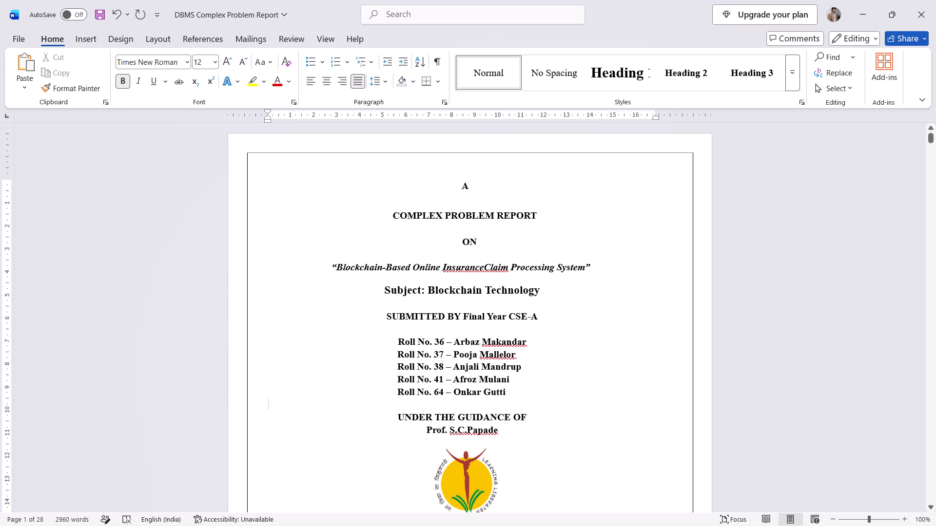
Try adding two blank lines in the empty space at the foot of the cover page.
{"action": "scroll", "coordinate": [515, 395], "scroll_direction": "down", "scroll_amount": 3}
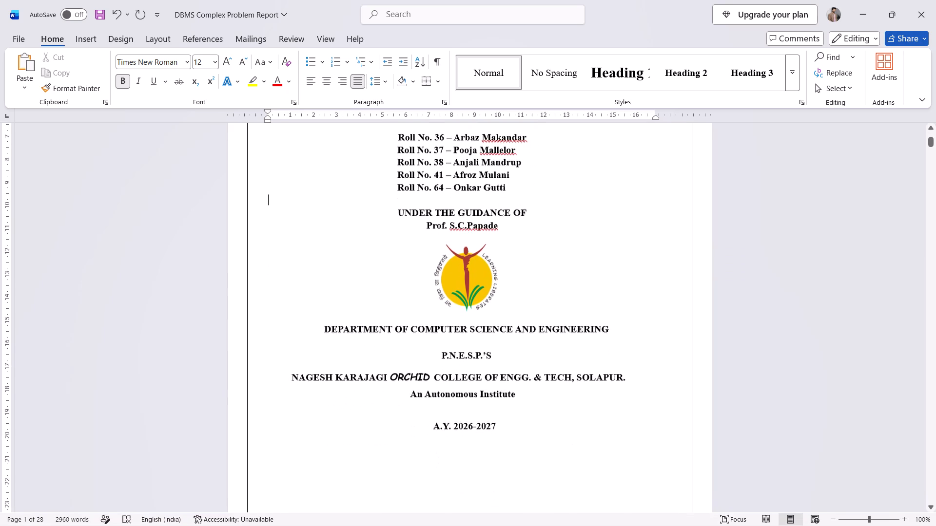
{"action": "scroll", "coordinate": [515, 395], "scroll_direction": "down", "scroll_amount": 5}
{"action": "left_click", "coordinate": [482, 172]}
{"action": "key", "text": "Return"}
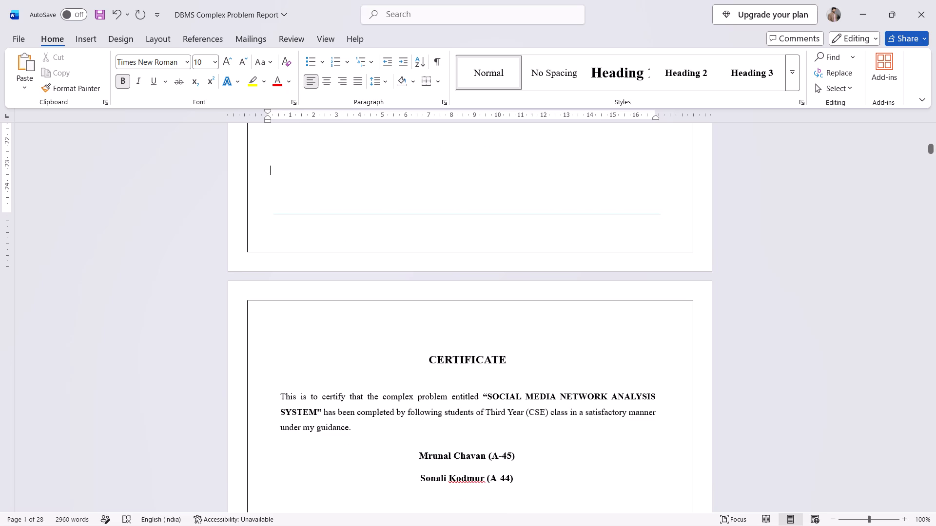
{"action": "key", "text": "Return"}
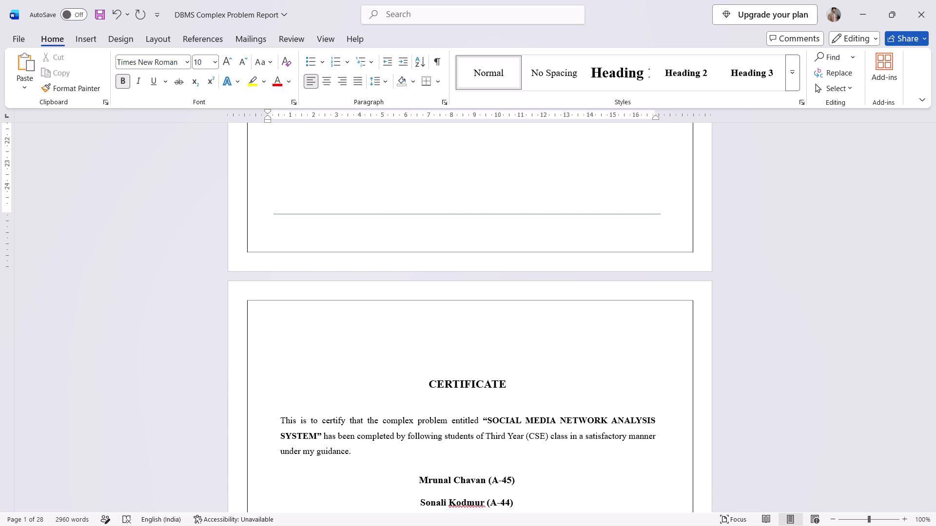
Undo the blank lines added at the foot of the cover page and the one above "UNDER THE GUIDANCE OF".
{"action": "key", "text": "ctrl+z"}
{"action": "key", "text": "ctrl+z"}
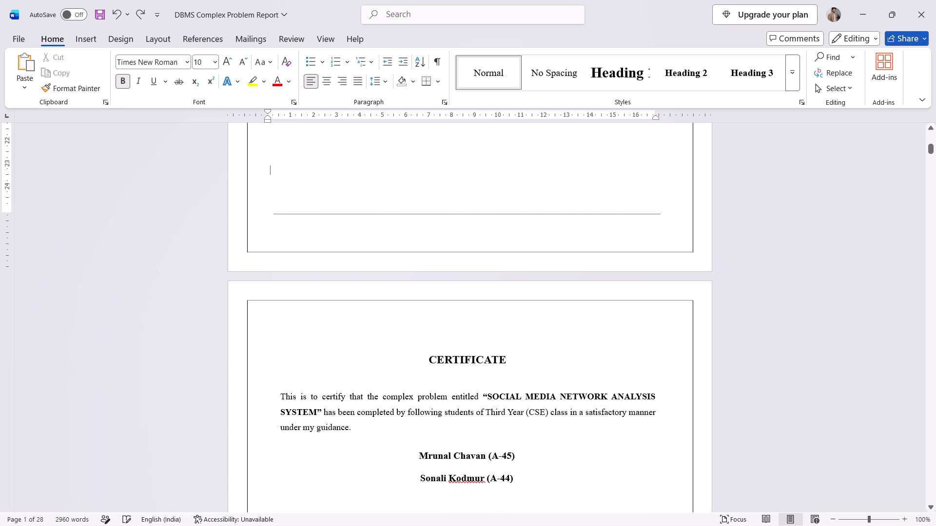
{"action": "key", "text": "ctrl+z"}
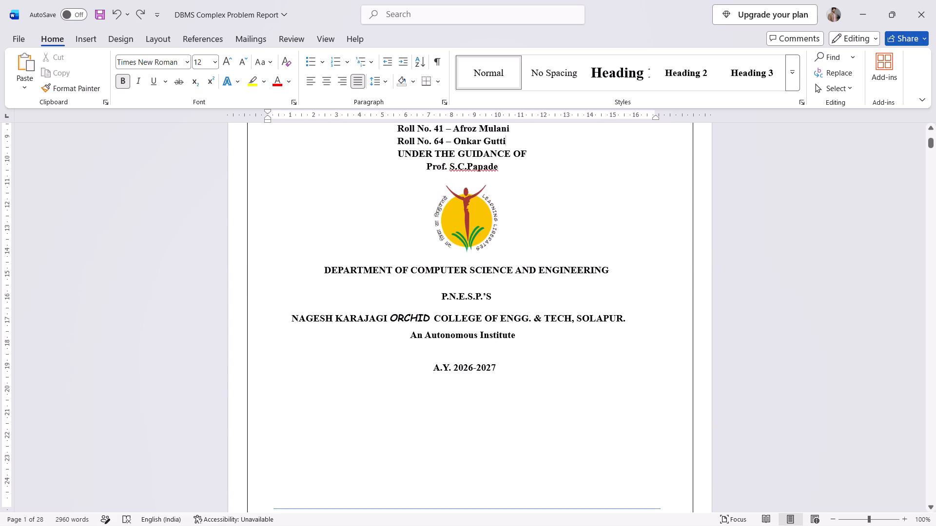
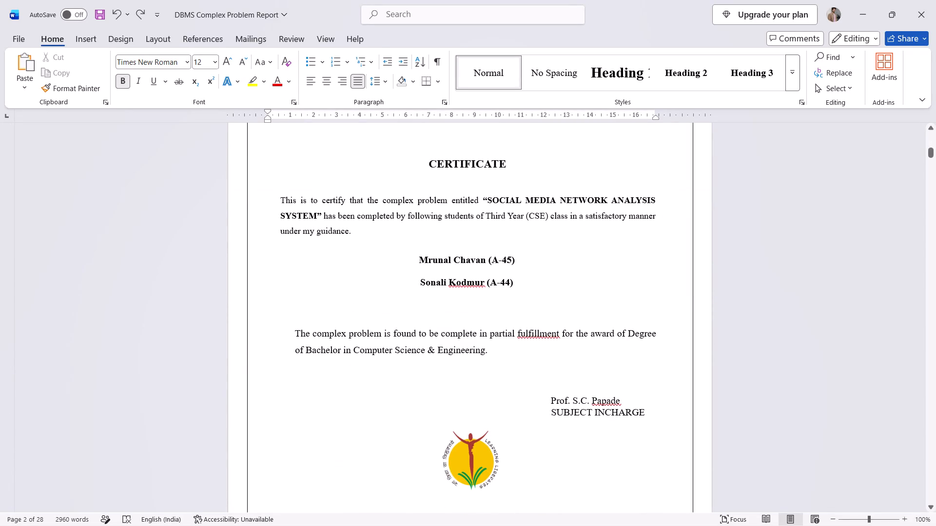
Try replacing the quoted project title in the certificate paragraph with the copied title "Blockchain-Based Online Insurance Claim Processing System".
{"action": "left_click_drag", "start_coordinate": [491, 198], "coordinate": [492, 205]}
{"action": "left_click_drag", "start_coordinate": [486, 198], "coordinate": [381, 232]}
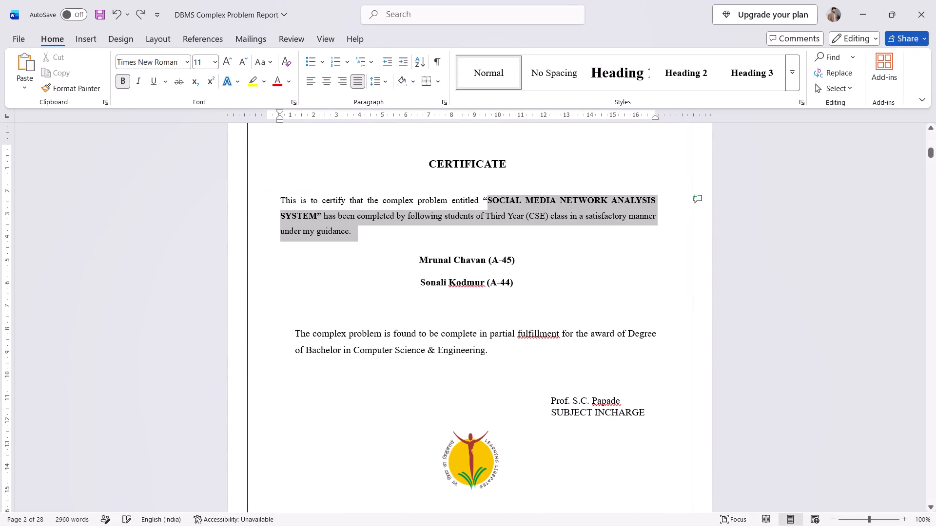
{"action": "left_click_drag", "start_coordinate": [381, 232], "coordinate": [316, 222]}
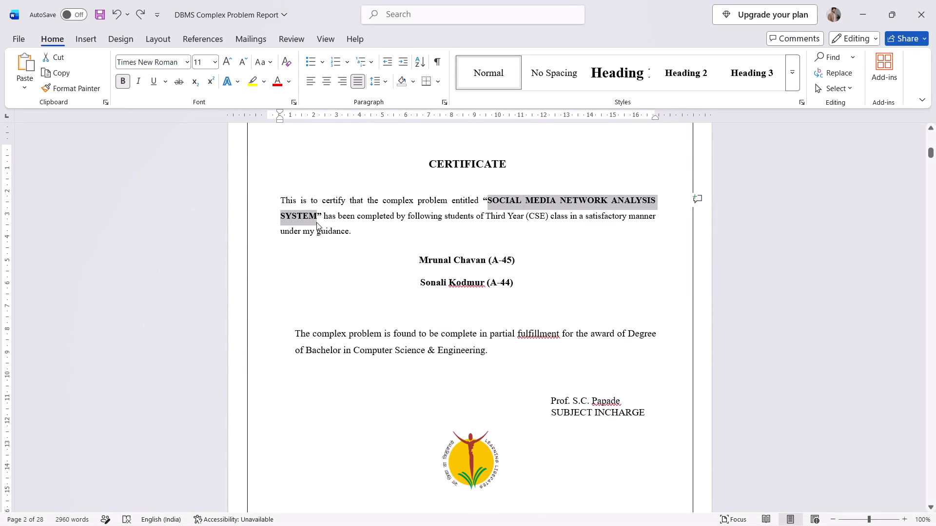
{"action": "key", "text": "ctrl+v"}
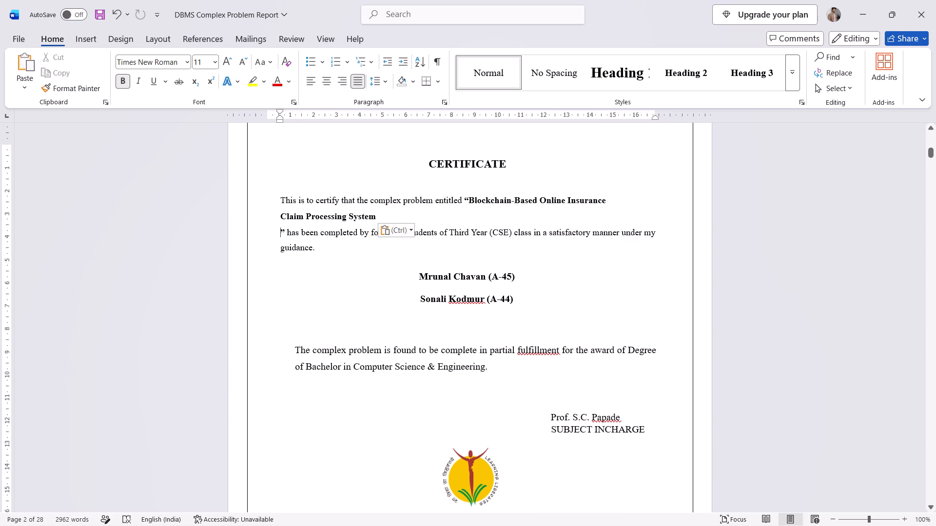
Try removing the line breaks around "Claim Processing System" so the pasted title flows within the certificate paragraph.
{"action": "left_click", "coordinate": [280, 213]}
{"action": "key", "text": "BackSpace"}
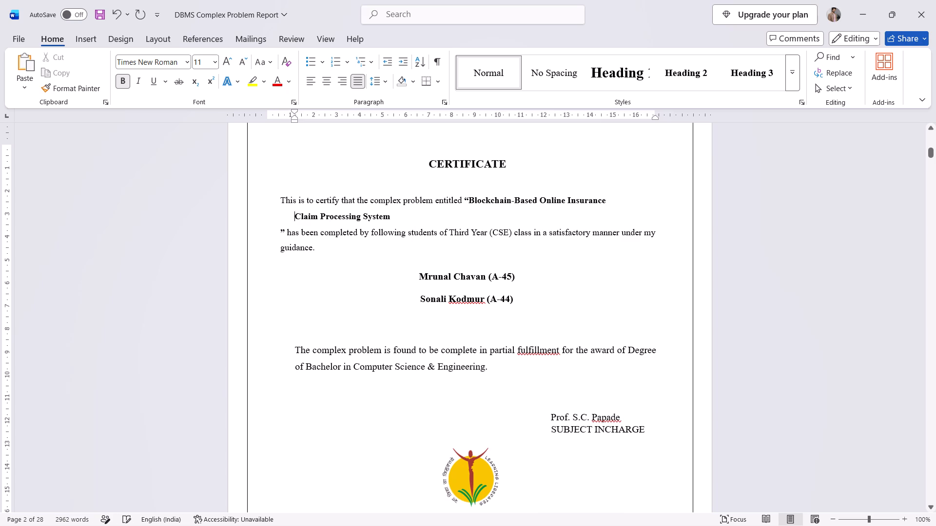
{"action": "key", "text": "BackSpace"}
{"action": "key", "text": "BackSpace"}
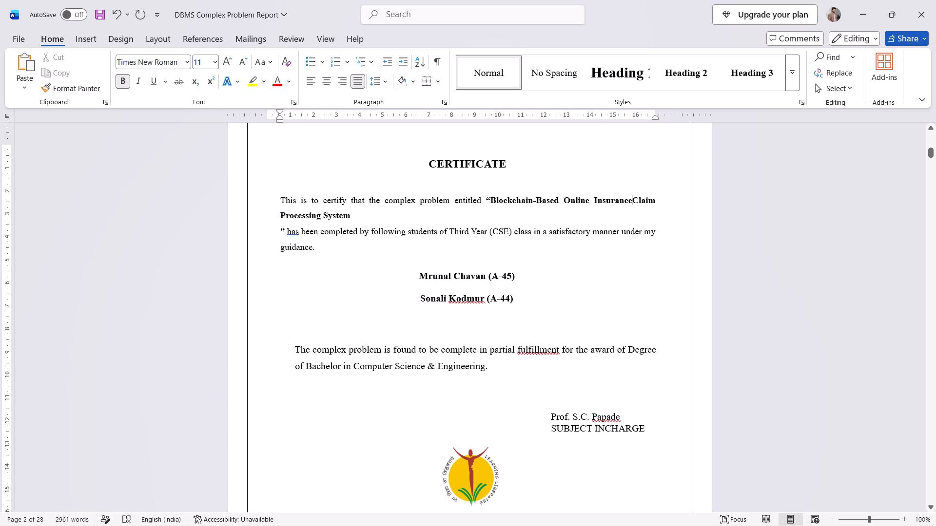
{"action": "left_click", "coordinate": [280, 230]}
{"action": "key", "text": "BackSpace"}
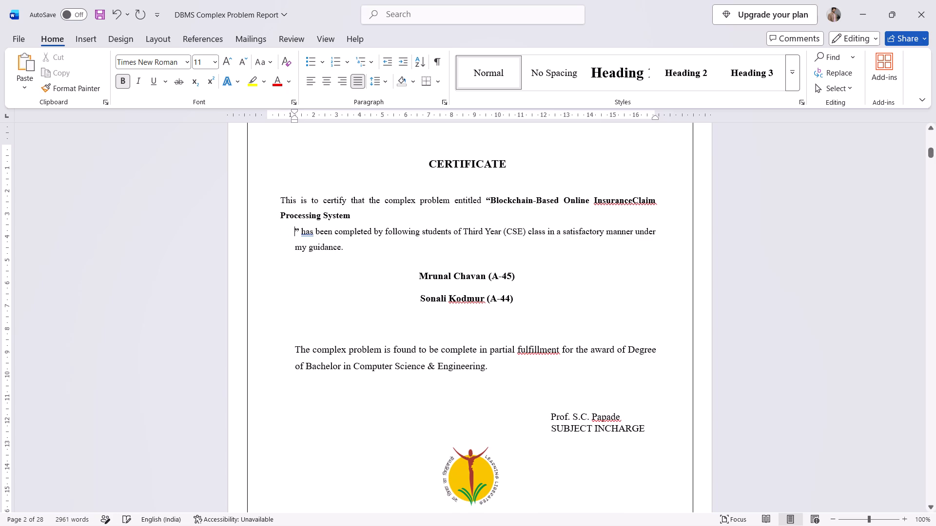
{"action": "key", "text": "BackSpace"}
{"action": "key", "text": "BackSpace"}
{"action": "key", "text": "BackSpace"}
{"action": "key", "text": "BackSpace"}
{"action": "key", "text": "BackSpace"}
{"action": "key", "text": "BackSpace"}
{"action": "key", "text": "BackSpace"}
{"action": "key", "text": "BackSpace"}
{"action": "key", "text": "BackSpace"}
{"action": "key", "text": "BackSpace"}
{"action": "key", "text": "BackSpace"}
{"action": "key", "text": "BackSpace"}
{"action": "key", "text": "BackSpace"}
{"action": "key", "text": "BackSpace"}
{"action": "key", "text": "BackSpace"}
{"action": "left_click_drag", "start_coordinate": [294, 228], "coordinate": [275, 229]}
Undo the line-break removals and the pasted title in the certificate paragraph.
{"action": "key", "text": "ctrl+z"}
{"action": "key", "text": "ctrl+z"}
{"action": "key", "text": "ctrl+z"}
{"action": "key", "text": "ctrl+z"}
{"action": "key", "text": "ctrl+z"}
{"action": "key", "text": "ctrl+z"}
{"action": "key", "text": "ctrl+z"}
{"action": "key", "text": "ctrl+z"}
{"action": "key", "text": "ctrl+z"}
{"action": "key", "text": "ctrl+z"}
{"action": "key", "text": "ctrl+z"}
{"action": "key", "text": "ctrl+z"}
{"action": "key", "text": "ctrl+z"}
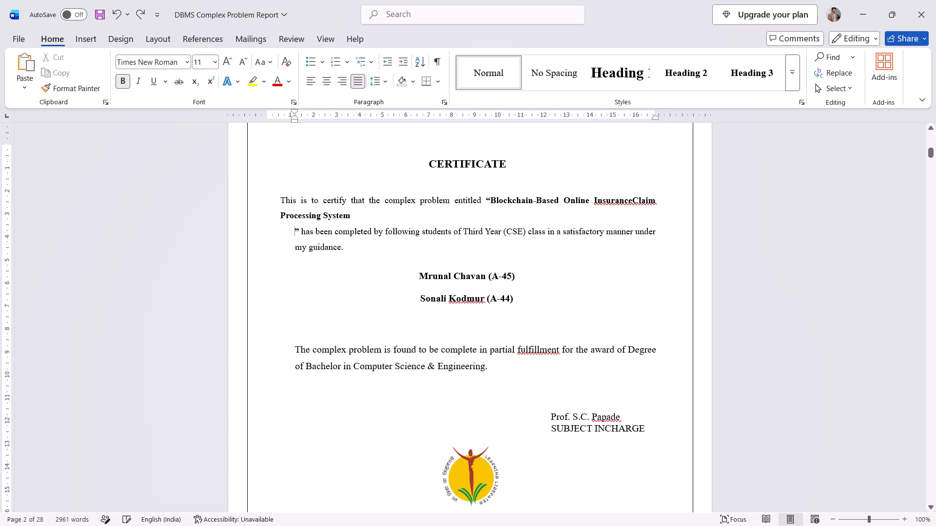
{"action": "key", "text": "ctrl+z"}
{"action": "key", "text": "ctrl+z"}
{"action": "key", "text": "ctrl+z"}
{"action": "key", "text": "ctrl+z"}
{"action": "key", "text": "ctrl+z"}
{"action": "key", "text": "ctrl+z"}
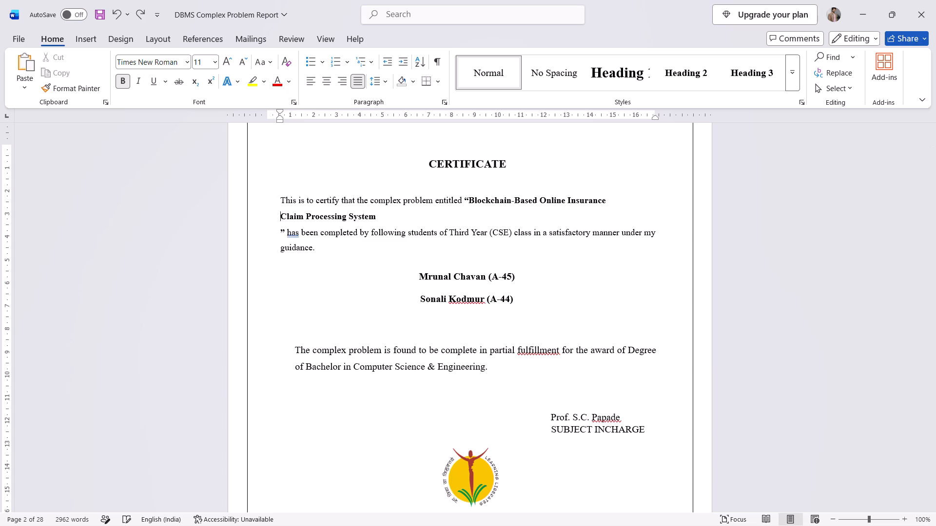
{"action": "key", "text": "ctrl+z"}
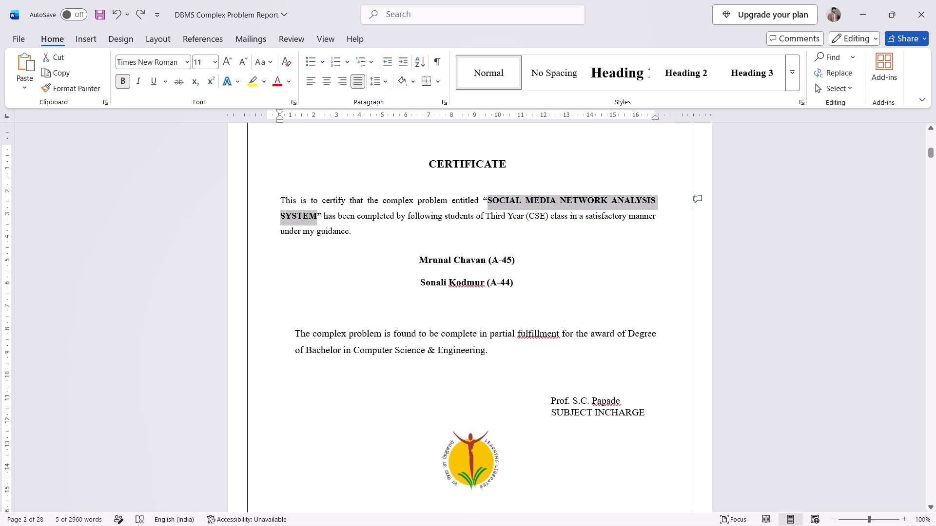
Replace the quoted title in the certificate paragraph with "Bockichain Based Online Insurance Claim Processing System".
{"action": "type", "text": "Bocki"}
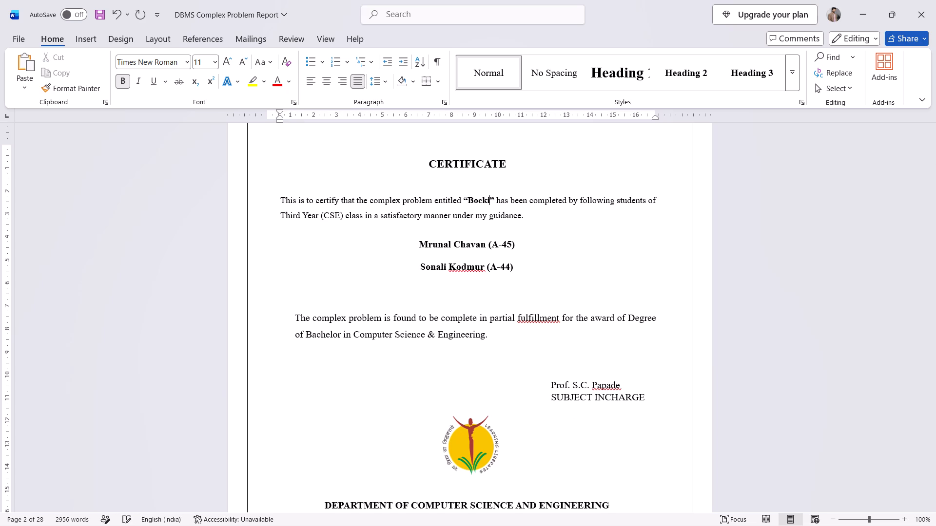
{"action": "type", "text": "chain Base"}
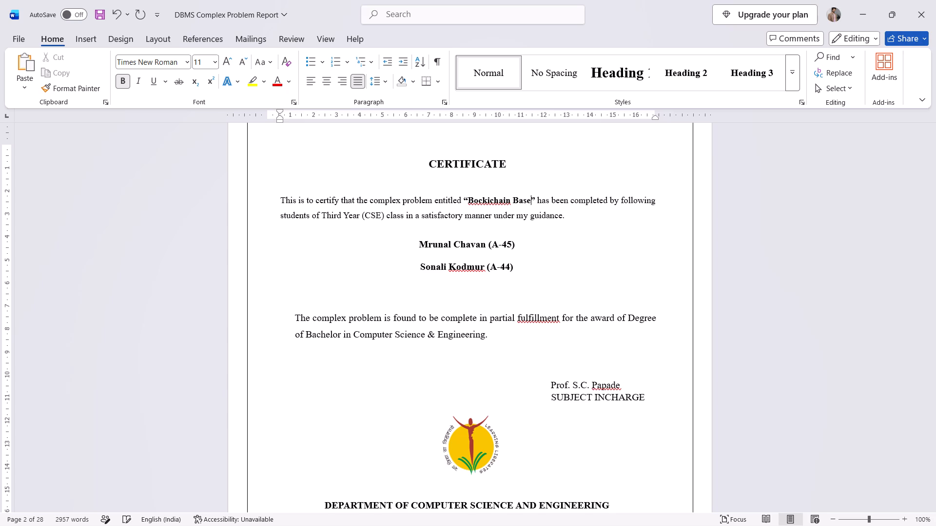
{"action": "type", "text": "d Online Inc"}
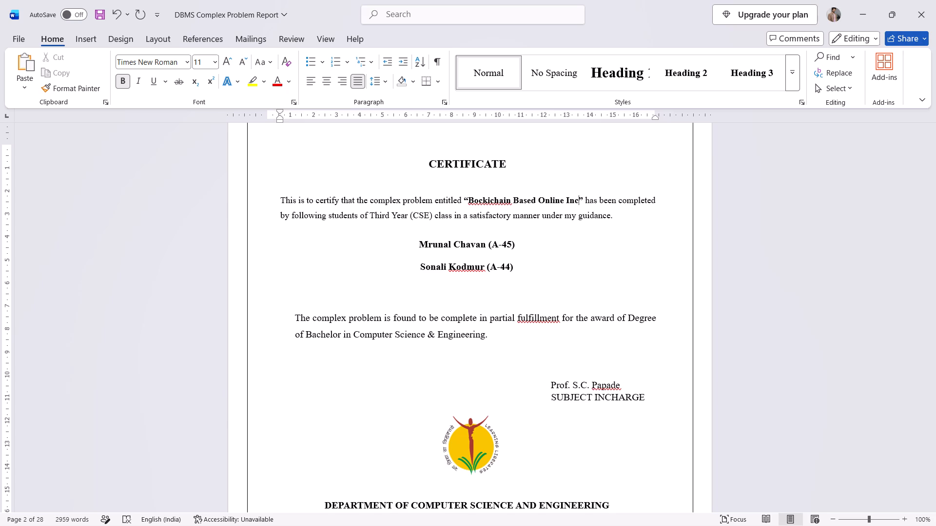
{"action": "key", "text": "BackSpace"}
{"action": "type", "text": "surance"}
{"action": "key", "text": "space"}
{"action": "type", "text": "Clain"}
{"action": "key", "text": "space"}
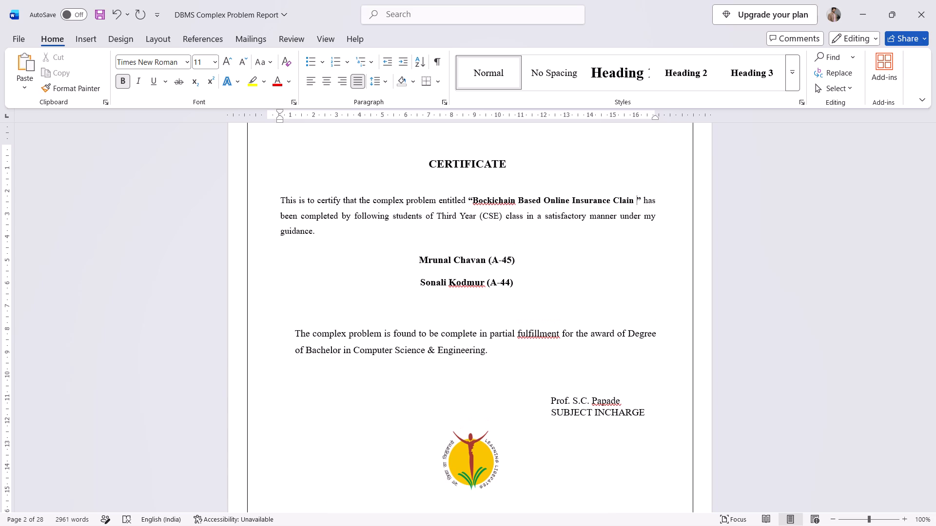
{"action": "key", "text": "BackSpace"}
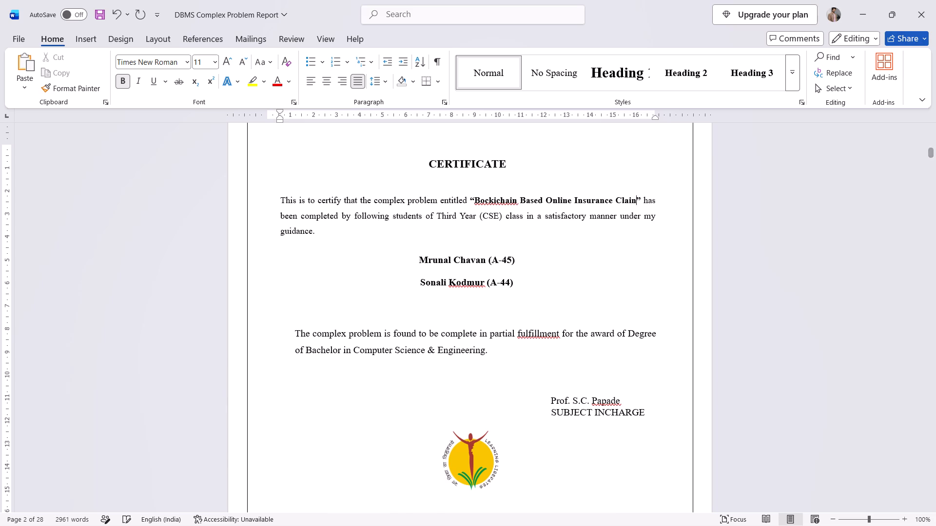
{"action": "key", "text": "BackSpace"}
{"action": "type", "text": "m"}
{"action": "key", "text": "space"}
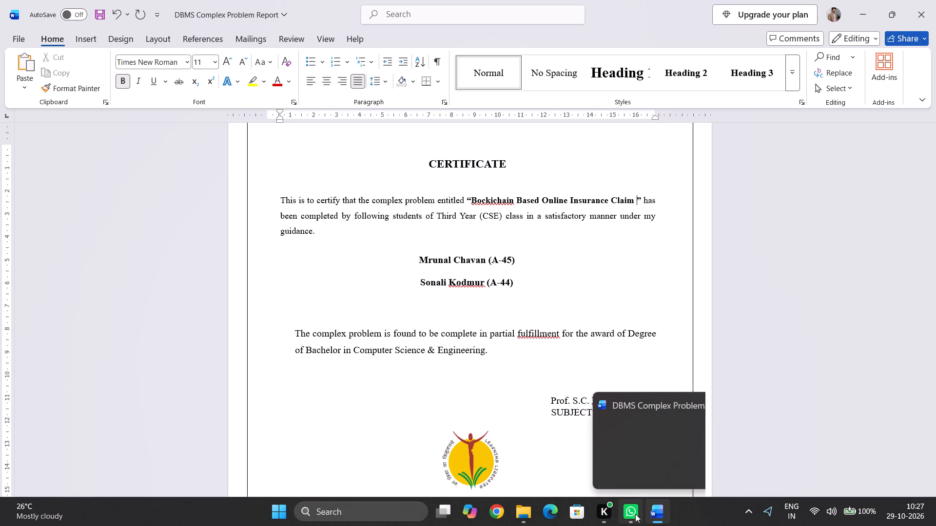
{"action": "key", "text": "super+v"}
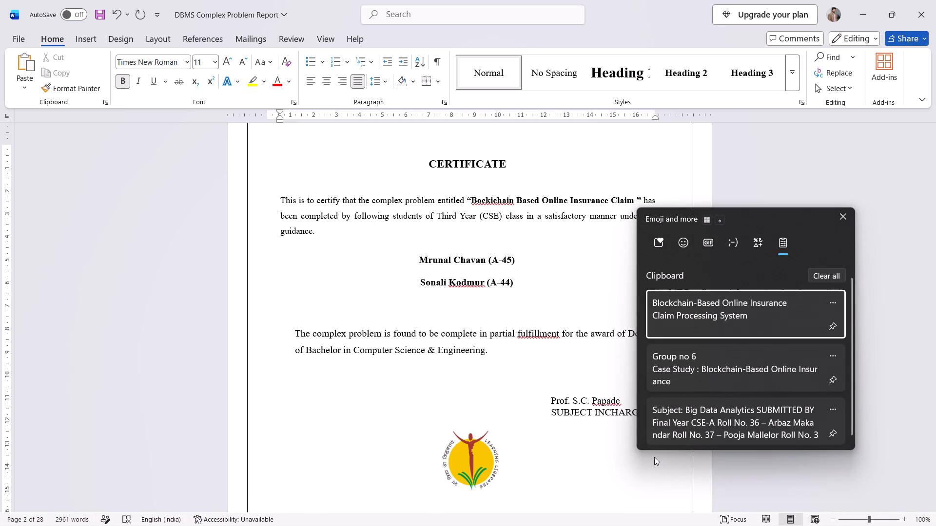
{"action": "left_click", "coordinate": [571, 224]}
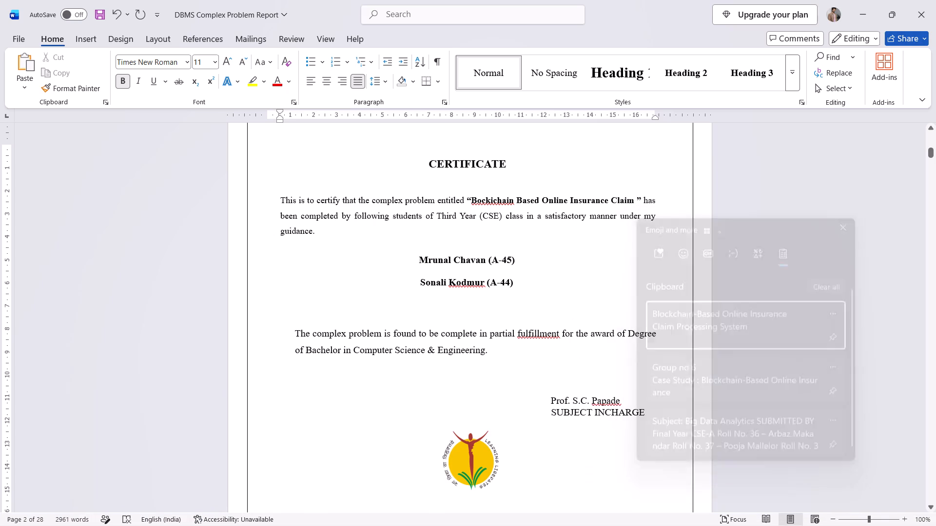
{"action": "type", "text": "Processogm"}
{"action": "key", "text": "space"}
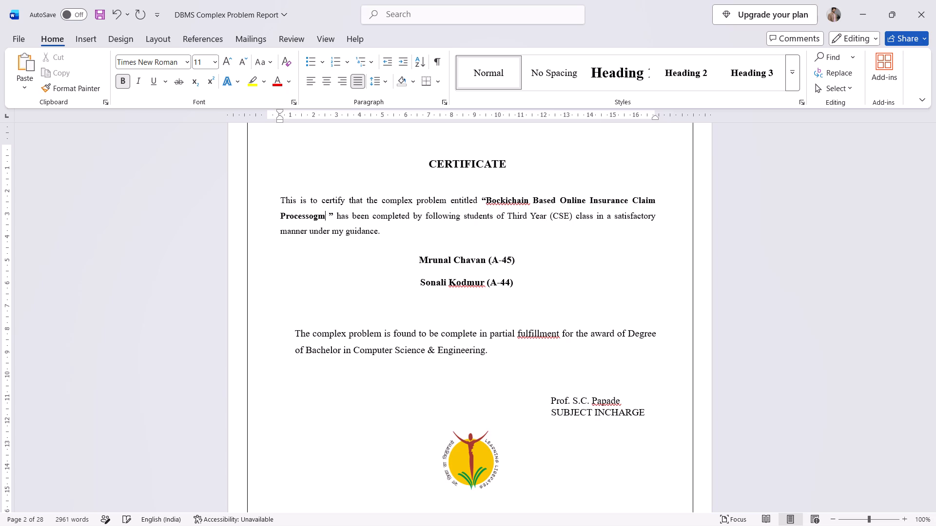
{"action": "key", "text": "BackSpace"}
{"action": "key", "text": "BackSpace"}
{"action": "key", "text": "BackSpace"}
{"action": "key", "text": "BackSpace"}
{"action": "type", "text": "ing System"}
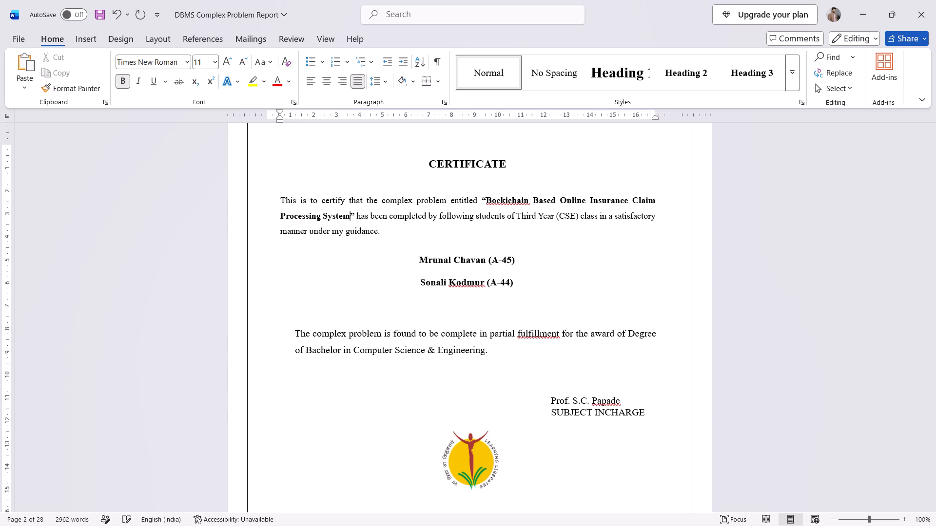
Increase the font size of the quoted project title in the certificate paragraph by one increment.
{"action": "left_click_drag", "start_coordinate": [487, 202], "coordinate": [487, 203]}
{"action": "left_click_drag", "start_coordinate": [487, 203], "coordinate": [341, 215]}
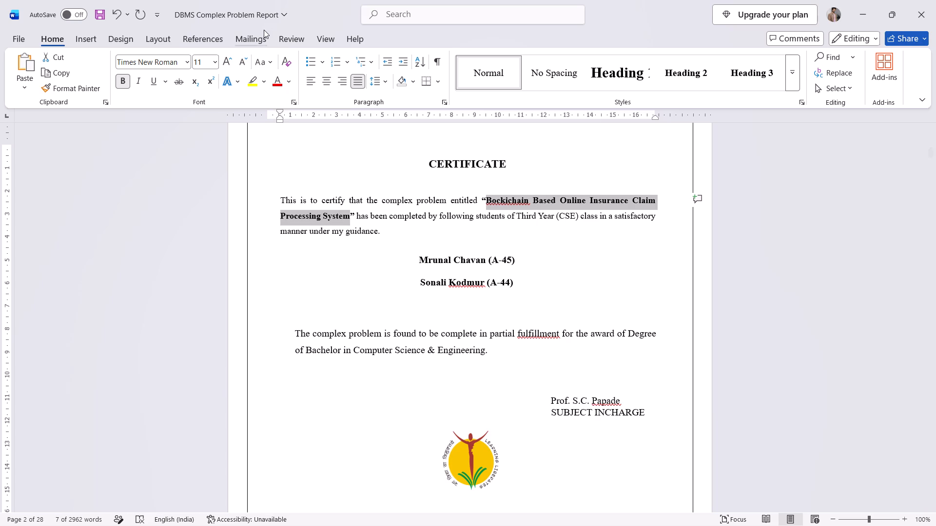
{"action": "left_click", "coordinate": [231, 59]}
{"action": "left_click", "coordinate": [544, 250]}
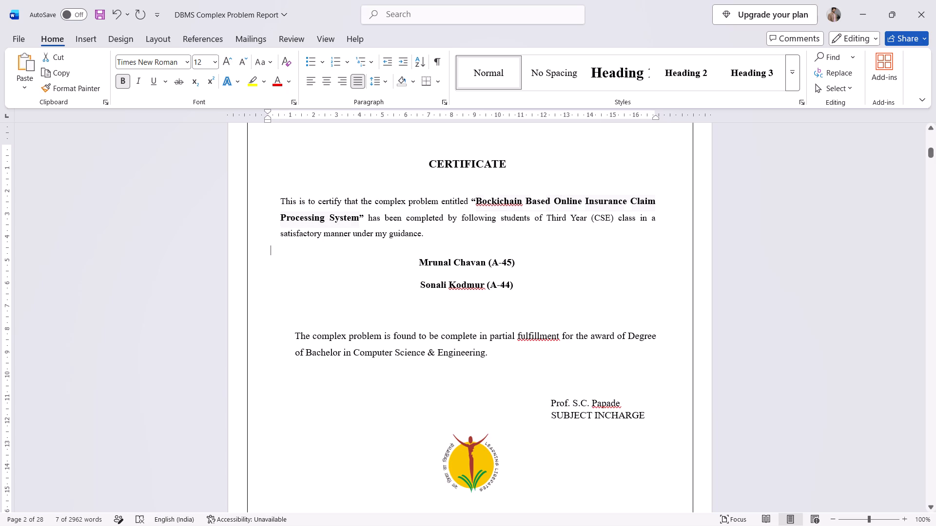
Change the class year in the certificate paragraph from "Third" to "Final".
{"action": "double_click", "coordinate": [551, 219]}
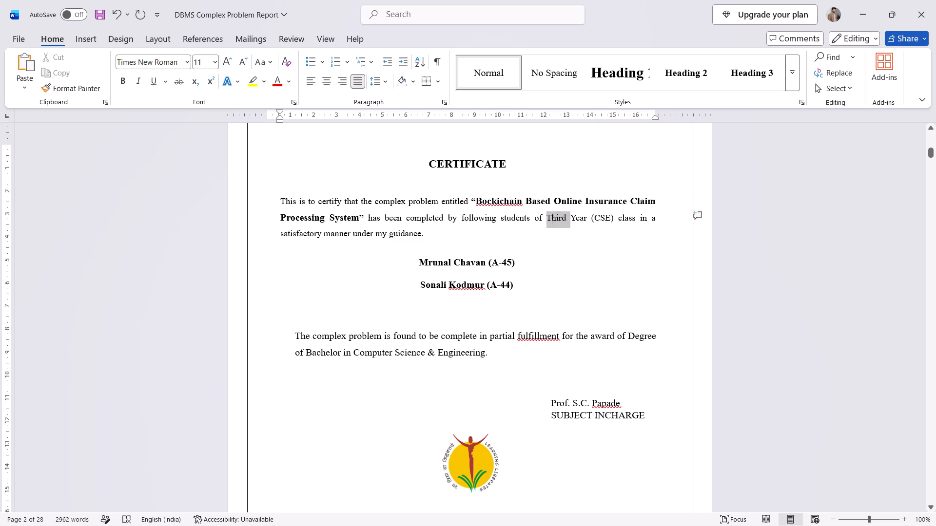
{"action": "type", "text": "Fina"}
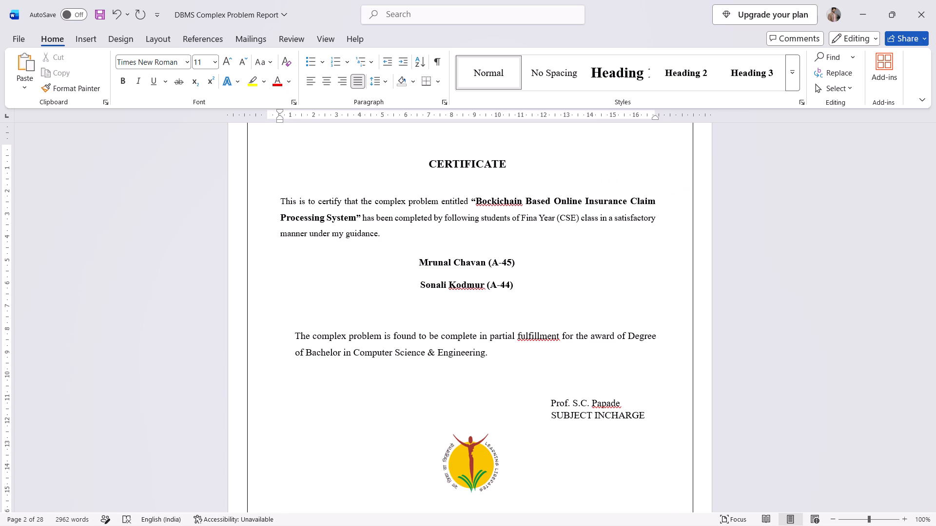
{"action": "key", "text": "l"}
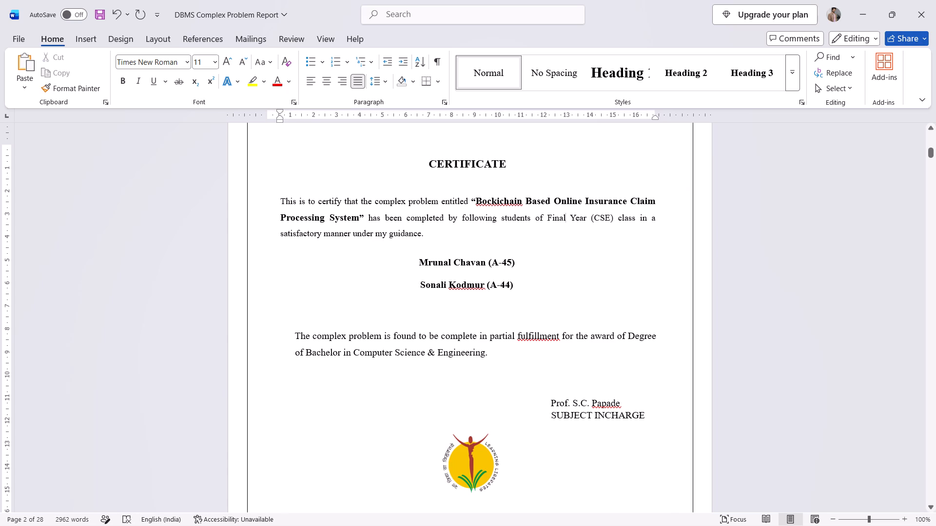
Insert a blank line between the last roll-number line and "UNDER THE GUIDANCE OF" on the cover page.
{"action": "scroll", "coordinate": [415, 270], "scroll_direction": "up", "scroll_amount": 11}
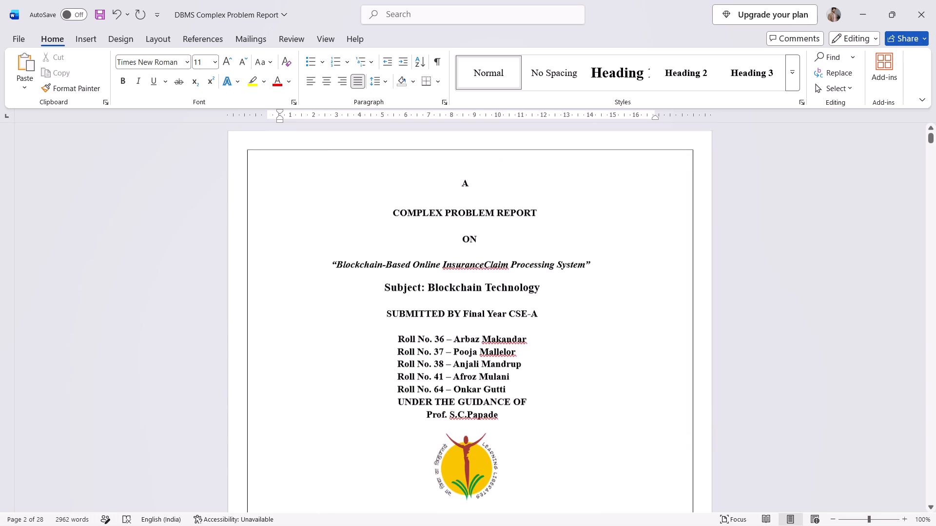
{"action": "left_click", "coordinate": [521, 385]}
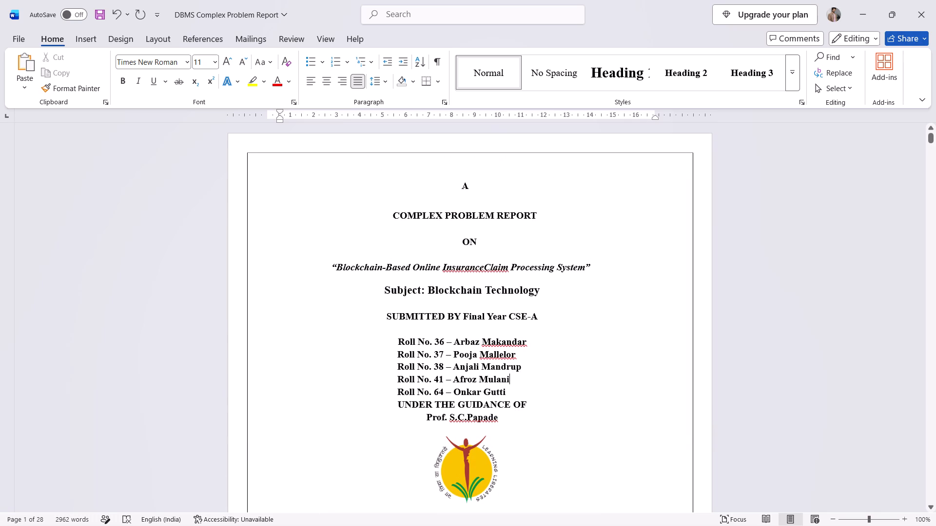
{"action": "left_click", "coordinate": [519, 391]}
{"action": "key", "text": "Return"}
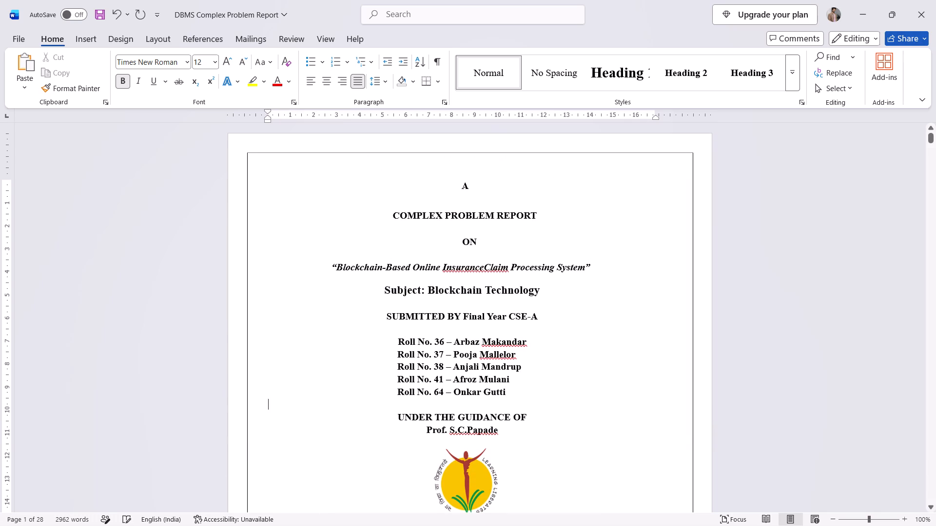
Copy the five roll-number lines from the cover page and replace the two student names on the certificate page with them.
{"action": "left_click_drag", "start_coordinate": [385, 338], "coordinate": [529, 393]}
{"action": "key", "text": "ctrl+c"}
{"action": "scroll", "coordinate": [529, 393], "scroll_direction": "down", "scroll_amount": 9}
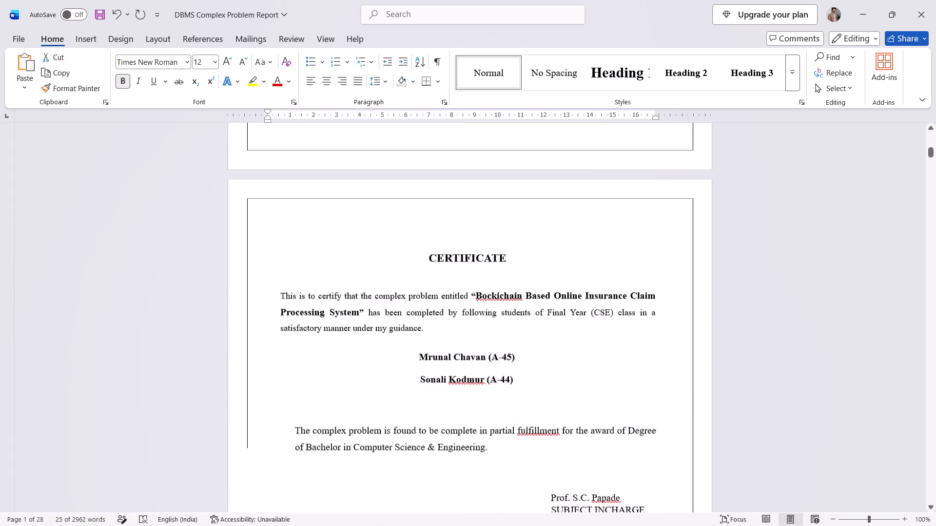
{"action": "scroll", "coordinate": [529, 393], "scroll_direction": "down", "scroll_amount": 4}
{"action": "scroll", "coordinate": [529, 392], "scroll_direction": "up", "scroll_amount": 3}
{"action": "left_click_drag", "start_coordinate": [419, 321], "coordinate": [422, 322]}
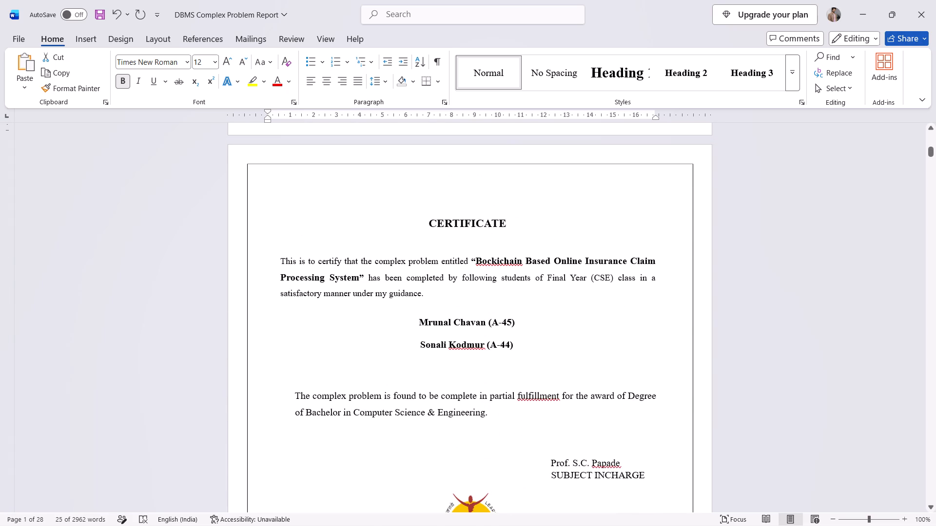
{"action": "left_click_drag", "start_coordinate": [422, 322], "coordinate": [530, 358]}
{"action": "key", "text": "ctrl+v"}
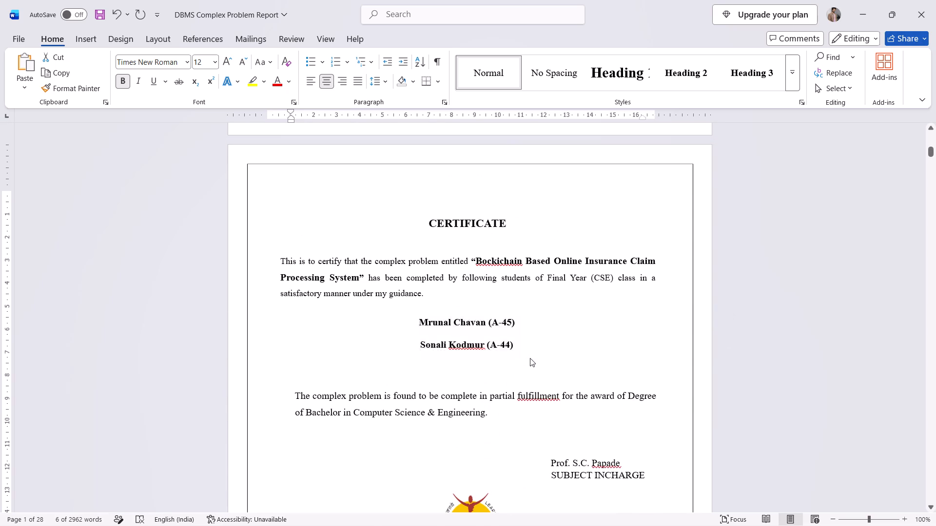
{"action": "scroll", "coordinate": [535, 356], "scroll_direction": "down", "scroll_amount": 2}
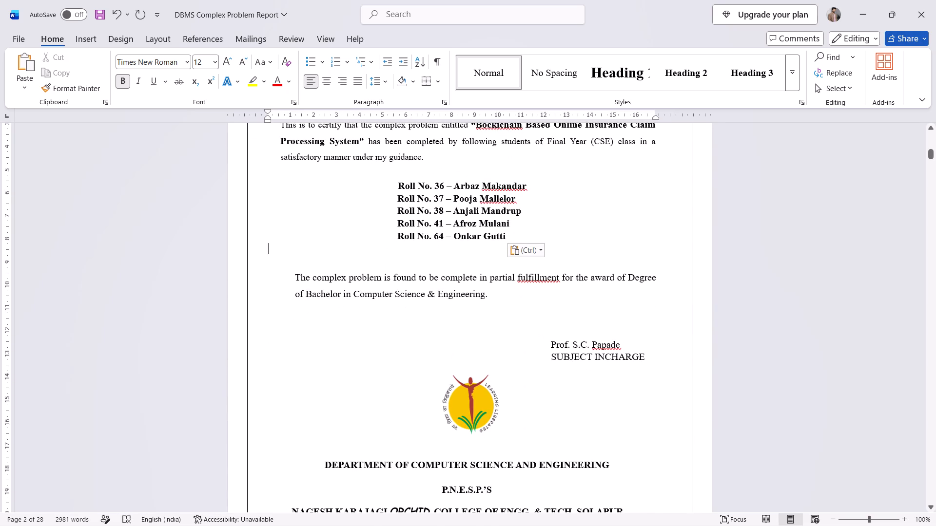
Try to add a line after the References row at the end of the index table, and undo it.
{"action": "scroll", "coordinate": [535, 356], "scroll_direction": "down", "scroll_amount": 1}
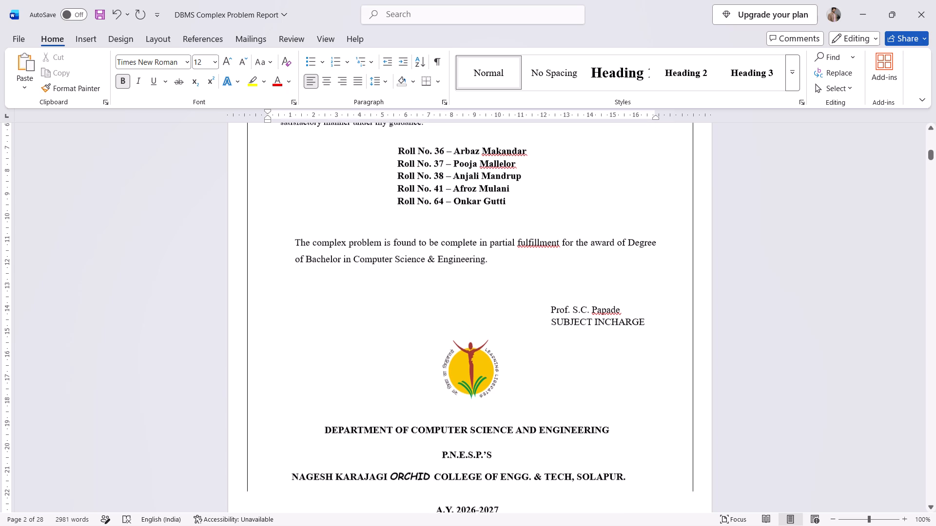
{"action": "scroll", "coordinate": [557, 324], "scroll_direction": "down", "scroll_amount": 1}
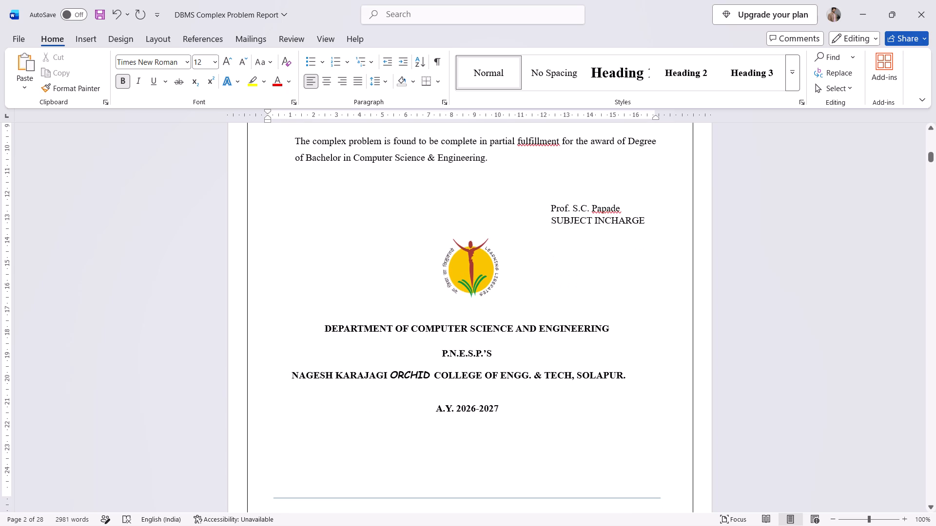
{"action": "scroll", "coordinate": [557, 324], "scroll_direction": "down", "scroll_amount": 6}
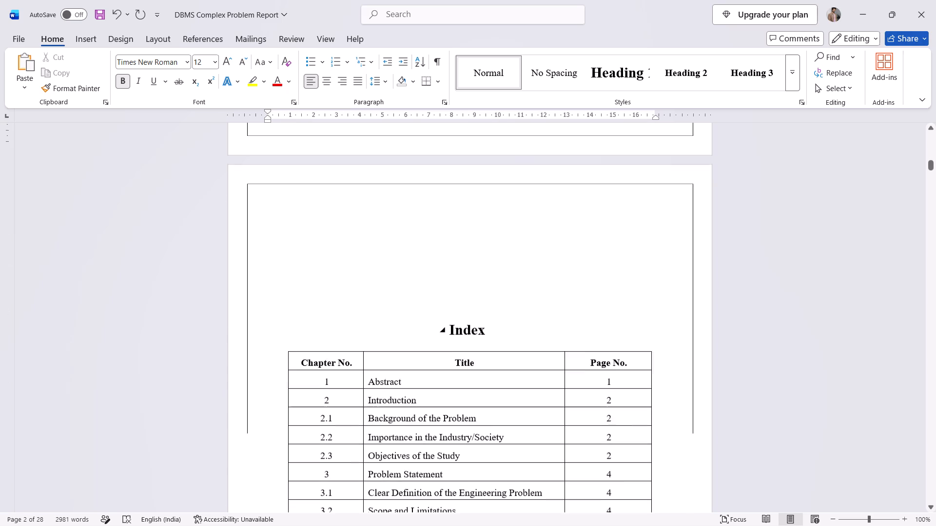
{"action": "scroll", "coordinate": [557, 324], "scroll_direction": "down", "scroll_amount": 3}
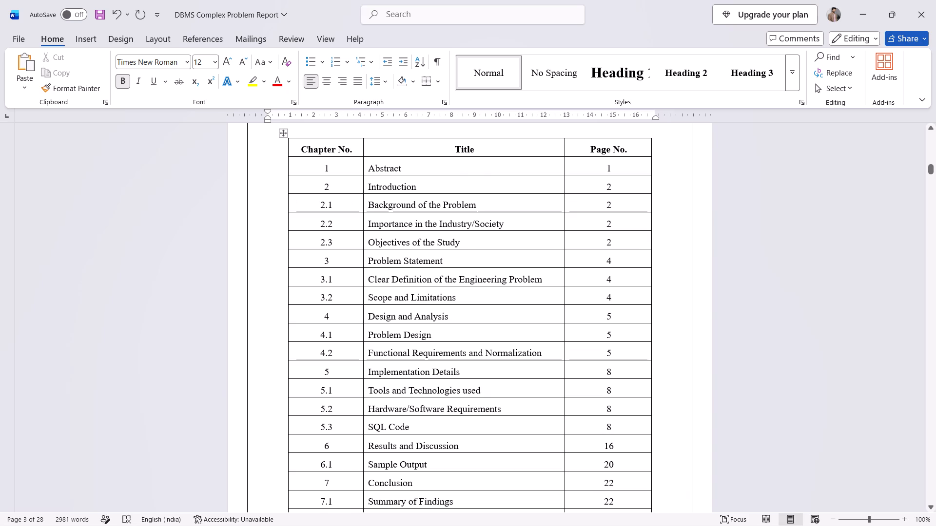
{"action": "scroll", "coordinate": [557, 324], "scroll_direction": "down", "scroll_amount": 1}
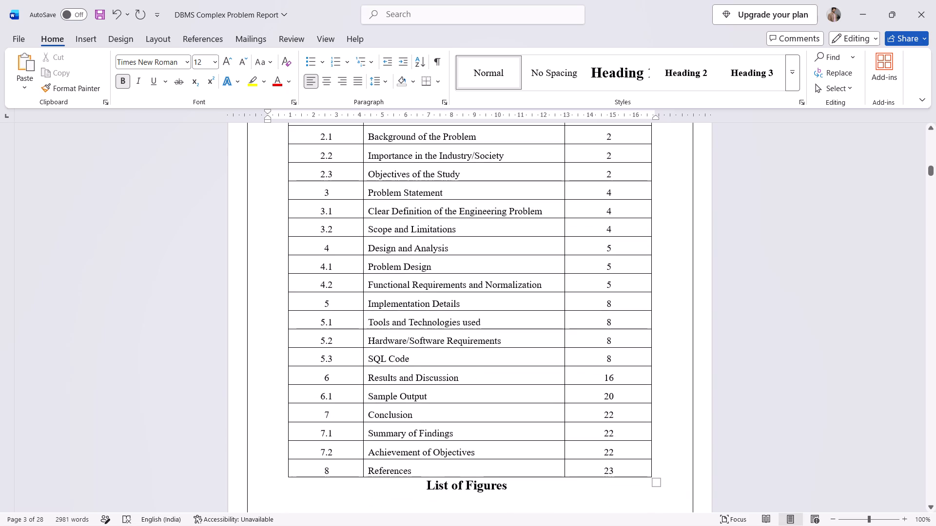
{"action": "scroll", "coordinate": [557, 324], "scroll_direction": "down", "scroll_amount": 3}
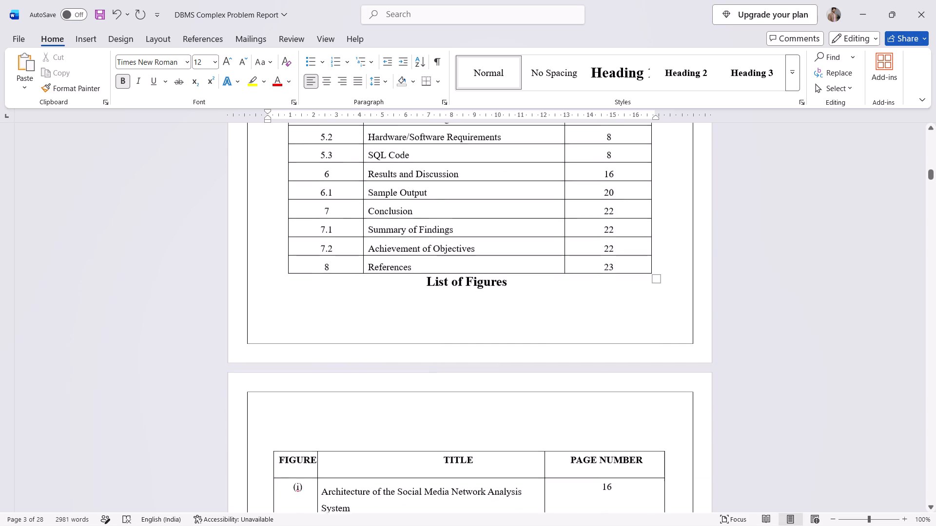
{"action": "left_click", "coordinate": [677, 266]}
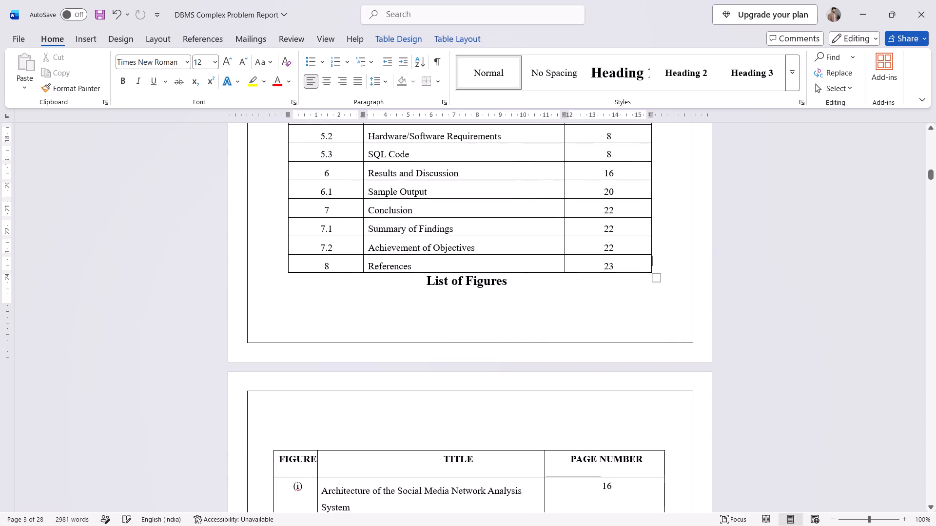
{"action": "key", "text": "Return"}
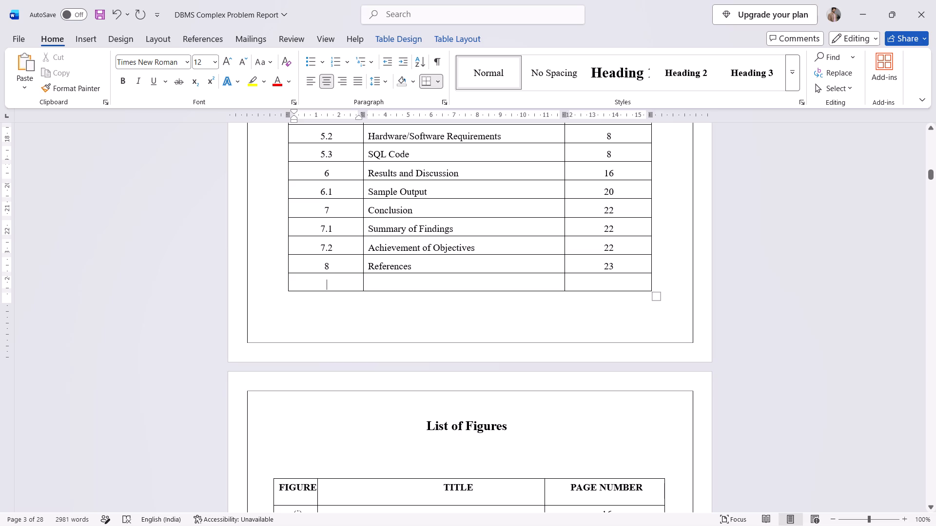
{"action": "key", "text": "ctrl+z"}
Insert a line break before the "List of Figures" heading to move it onto the page with its table.
{"action": "left_click", "coordinate": [425, 284]}
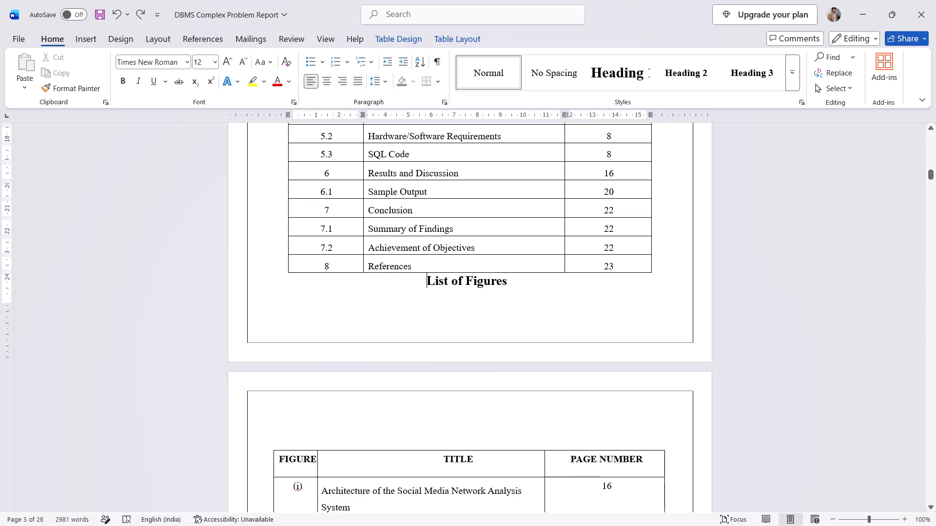
{"action": "key", "text": "Return"}
Review the lists of figures and tables, the Chapter 1 abstract, and the cover, certificate and index pages.
{"action": "scroll", "coordinate": [425, 284], "scroll_direction": "down", "scroll_amount": 4}
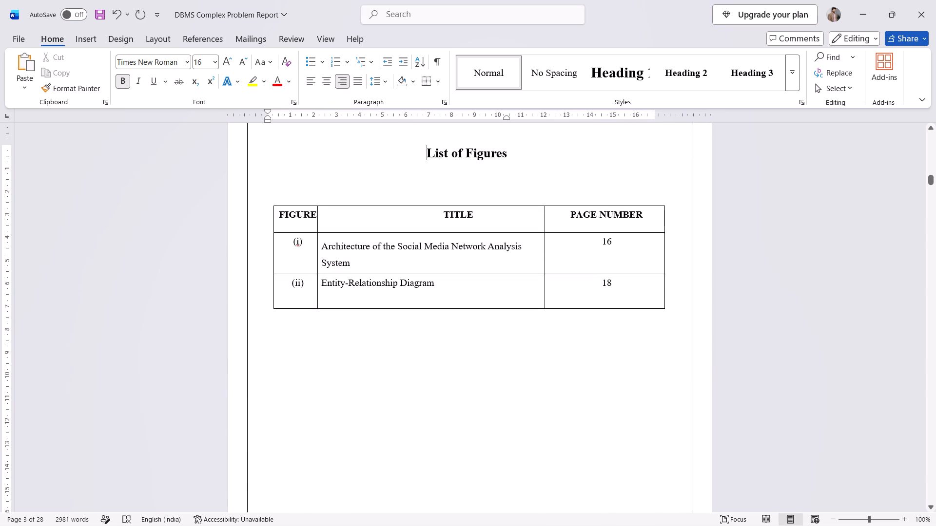
{"action": "scroll", "coordinate": [425, 284], "scroll_direction": "down", "scroll_amount": 11}
{"action": "scroll", "coordinate": [425, 284], "scroll_direction": "up", "scroll_amount": 3}
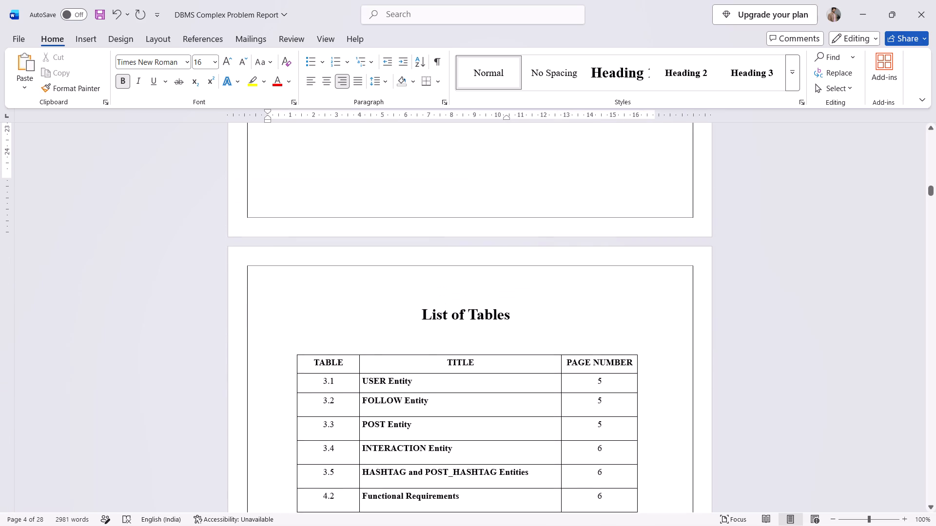
{"action": "scroll", "coordinate": [425, 284], "scroll_direction": "down", "scroll_amount": 2}
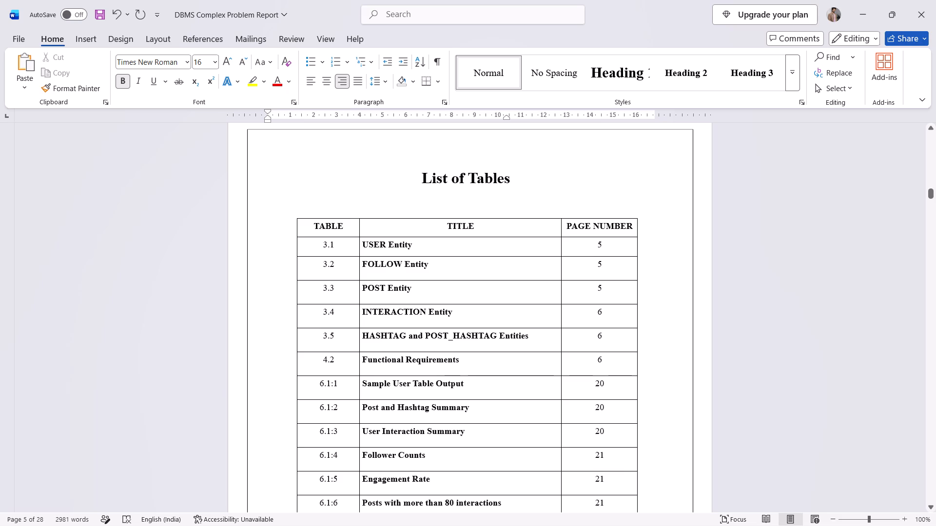
{"action": "scroll", "coordinate": [425, 284], "scroll_direction": "down", "scroll_amount": 10}
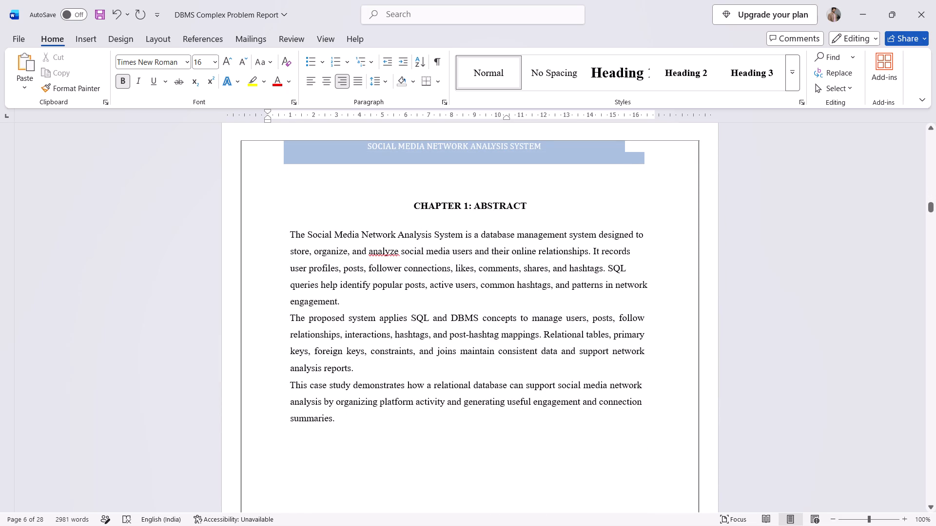
{"action": "scroll", "coordinate": [425, 284], "scroll_direction": "up", "scroll_amount": 20}
{"action": "scroll", "coordinate": [425, 284], "scroll_direction": "up", "scroll_amount": 20}
{"action": "scroll", "coordinate": [425, 284], "scroll_direction": "up", "scroll_amount": 5}
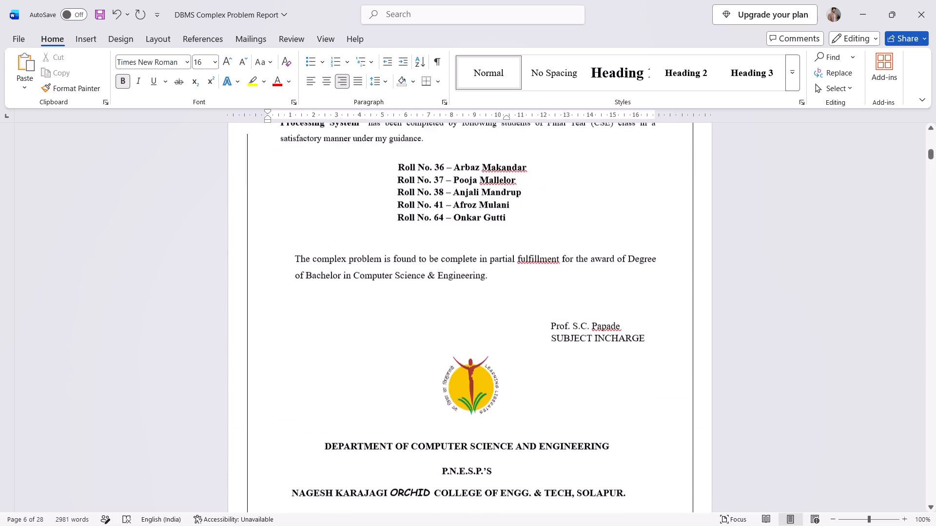
{"action": "scroll", "coordinate": [425, 284], "scroll_direction": "up", "scroll_amount": 20}
{"action": "scroll", "coordinate": [425, 284], "scroll_direction": "up", "scroll_amount": 1}
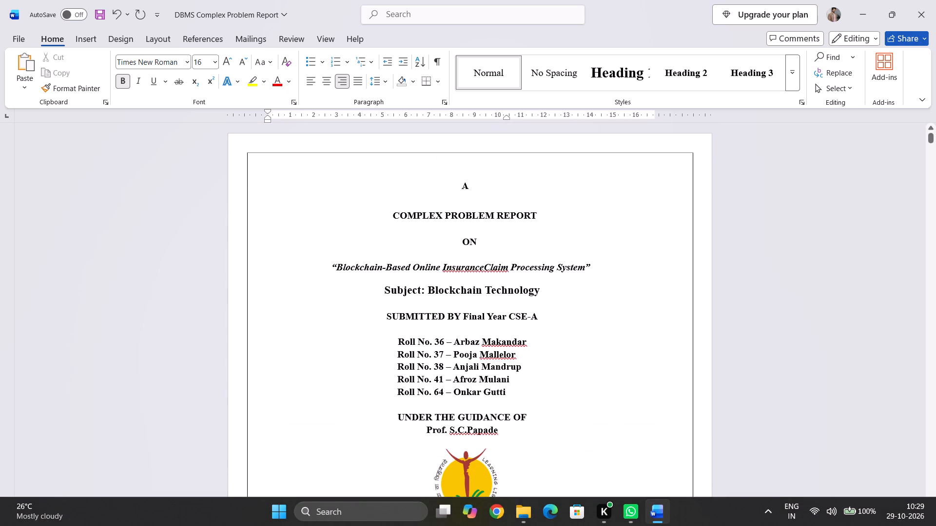
{"action": "scroll", "coordinate": [535, 345], "scroll_direction": "down", "scroll_amount": 13}
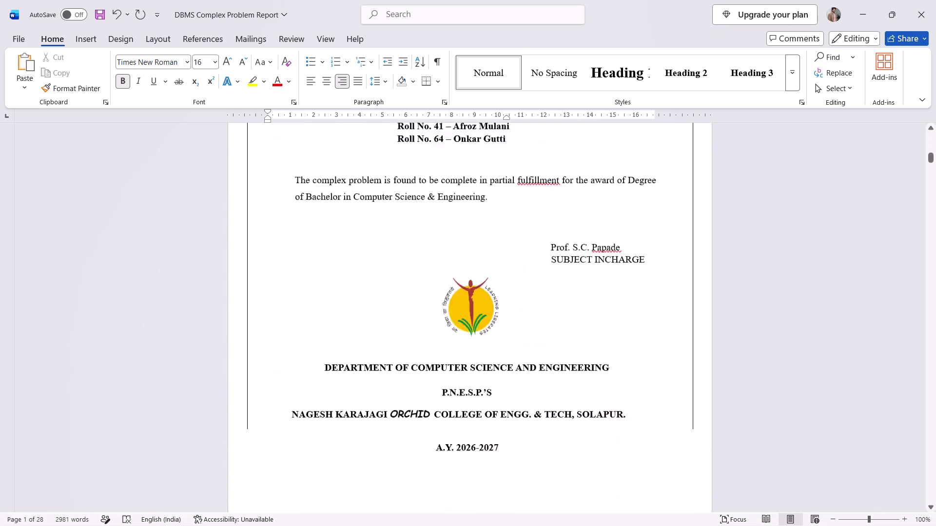
{"action": "scroll", "coordinate": [535, 344], "scroll_direction": "down", "scroll_amount": 10}
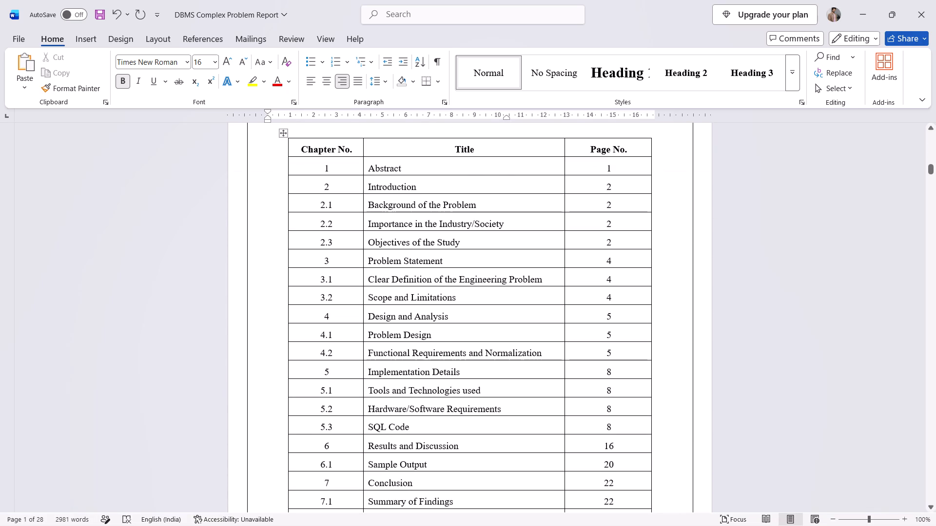
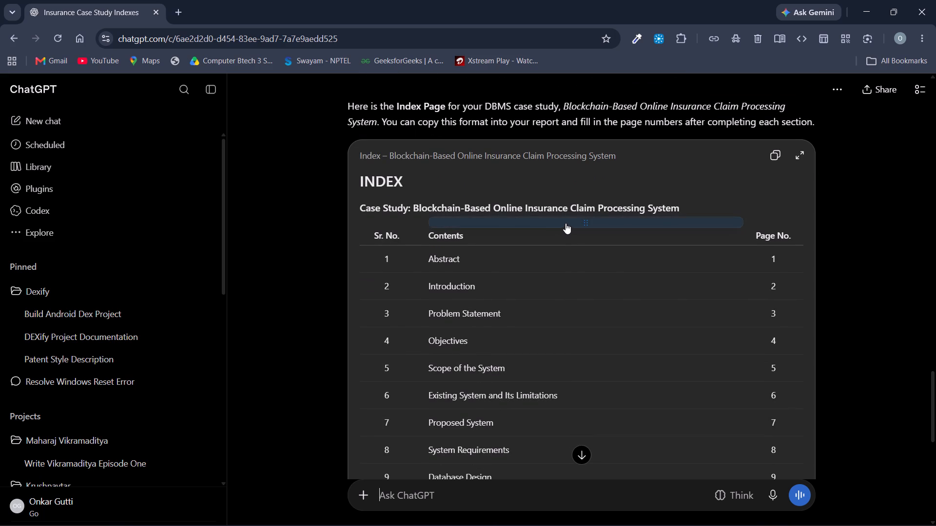
{"action": "left_click_drag", "start_coordinate": [565, 223], "coordinate": [566, 253]}
{"action": "left_click_drag", "start_coordinate": [579, 225], "coordinate": [581, 211]}
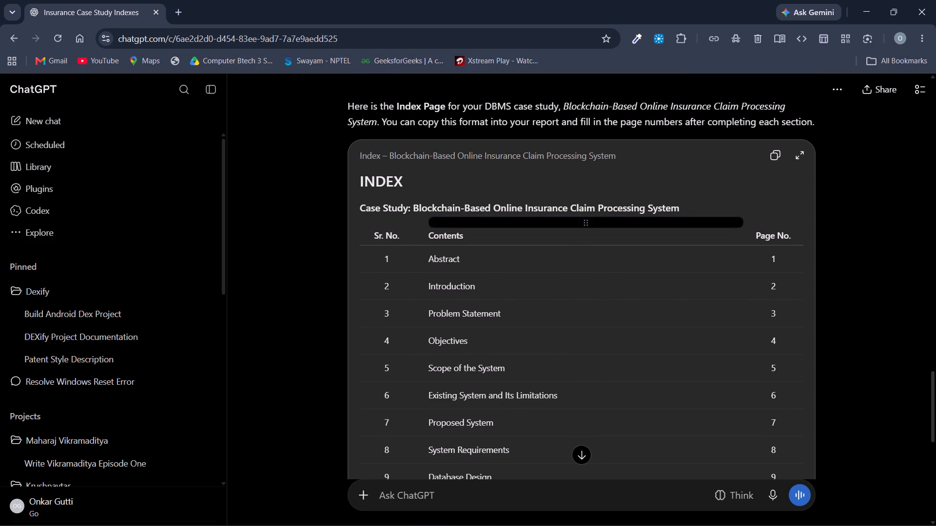
{"action": "left_click_drag", "start_coordinate": [587, 221], "coordinate": [671, 226]}
{"action": "left_click", "coordinate": [616, 220]}
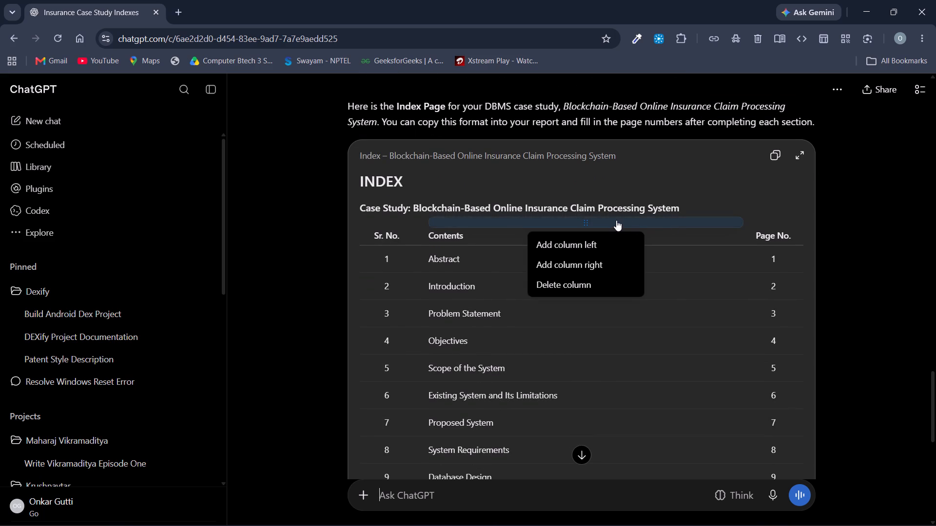
{"action": "scroll", "coordinate": [616, 220], "scroll_direction": "down", "scroll_amount": 7}
{"action": "scroll", "coordinate": [488, 394], "scroll_direction": "down", "scroll_amount": 5}
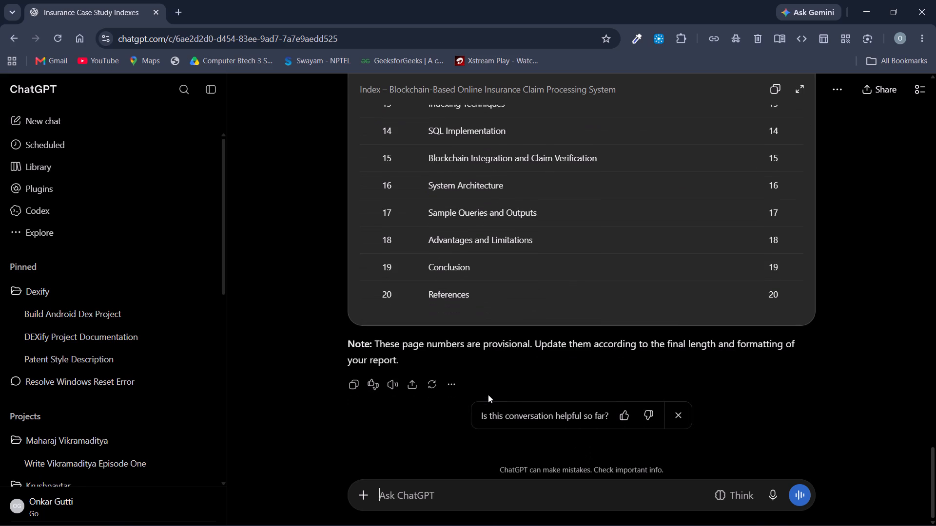
{"action": "scroll", "coordinate": [488, 394], "scroll_direction": "up", "scroll_amount": 4}
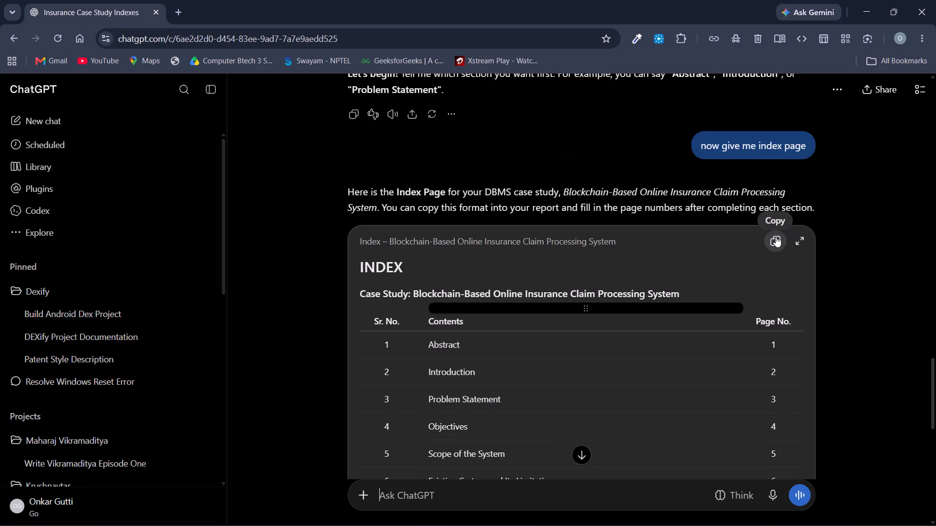
{"action": "left_click", "coordinate": [776, 236]}
Switch to the Word report and delete the old Index heading with its entire chapter table.
{"action": "left_click", "coordinate": [644, 519]}
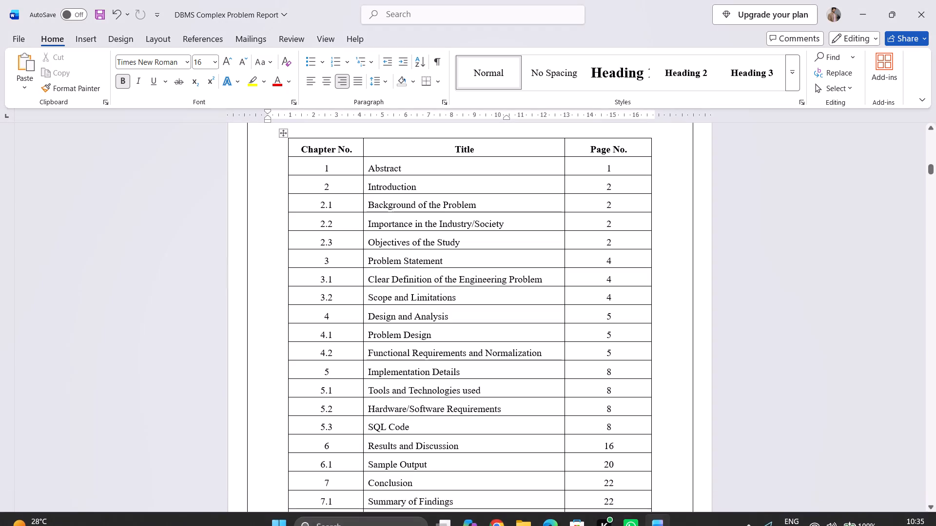
{"action": "scroll", "coordinate": [430, 272], "scroll_direction": "up", "scroll_amount": 2}
{"action": "left_click_drag", "start_coordinate": [304, 244], "coordinate": [591, 492]}
{"action": "scroll", "coordinate": [648, 518], "scroll_direction": "down", "scroll_amount": 1}
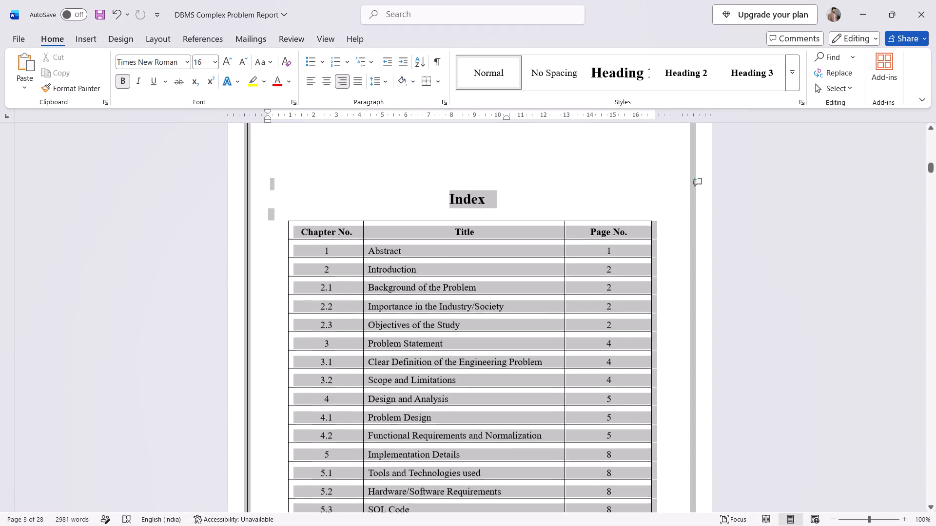
{"action": "scroll", "coordinate": [591, 492], "scroll_direction": "down", "scroll_amount": 1}
{"action": "left_click_drag", "start_coordinate": [591, 492], "coordinate": [567, 378]}
{"action": "scroll", "coordinate": [539, 484], "scroll_direction": "down", "scroll_amount": 3}
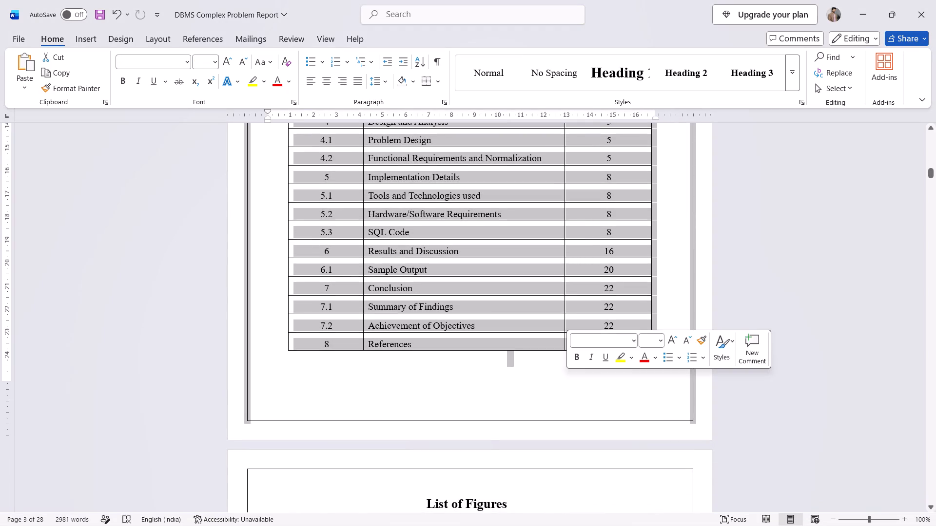
{"action": "key", "text": "Delete"}
Paste the copied blockchain insurance index in place of the deleted one, before the List of Figures.
{"action": "scroll", "coordinate": [566, 374], "scroll_direction": "up", "scroll_amount": 7}
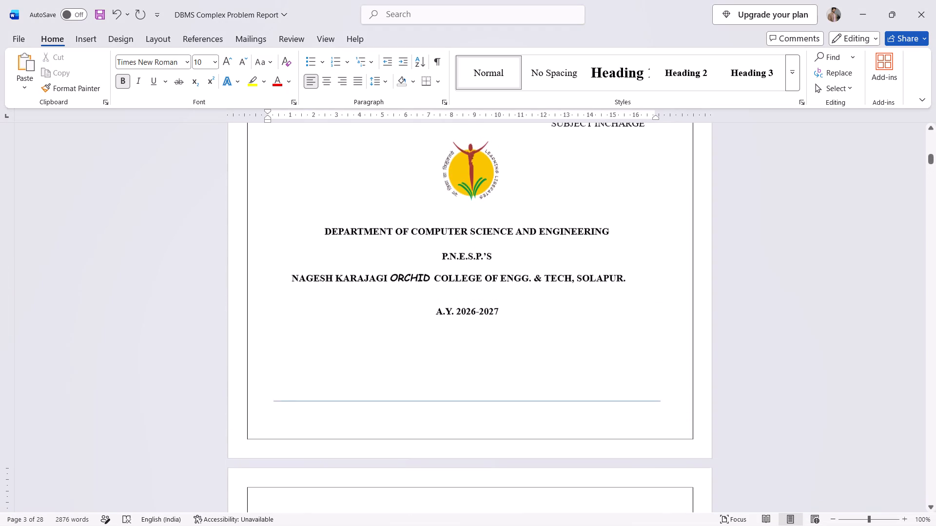
{"action": "scroll", "coordinate": [564, 378], "scroll_direction": "up", "scroll_amount": 2}
{"action": "scroll", "coordinate": [564, 381], "scroll_direction": "down", "scroll_amount": 5}
{"action": "key", "text": "ctrl+v"}
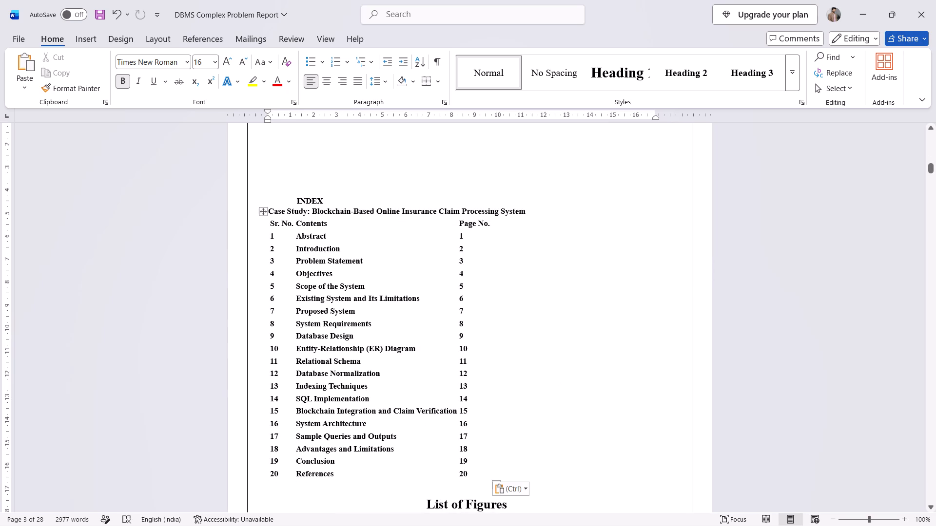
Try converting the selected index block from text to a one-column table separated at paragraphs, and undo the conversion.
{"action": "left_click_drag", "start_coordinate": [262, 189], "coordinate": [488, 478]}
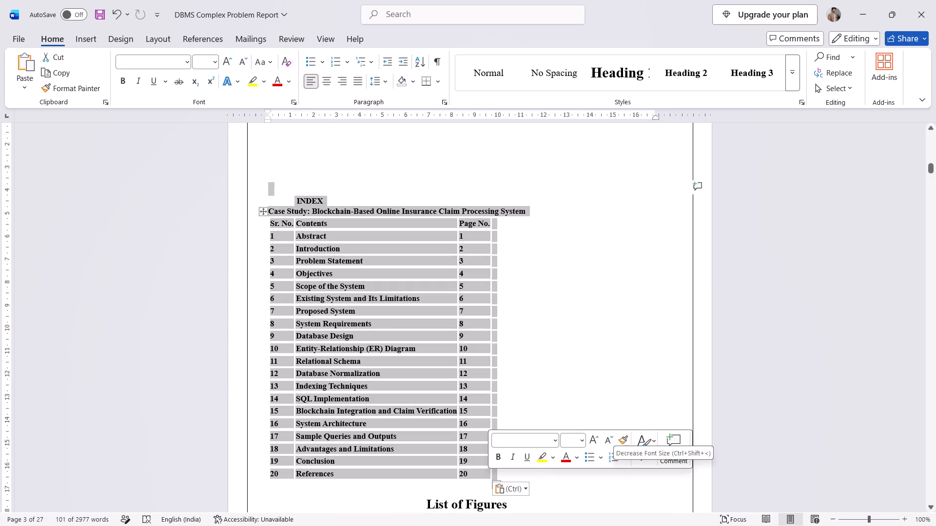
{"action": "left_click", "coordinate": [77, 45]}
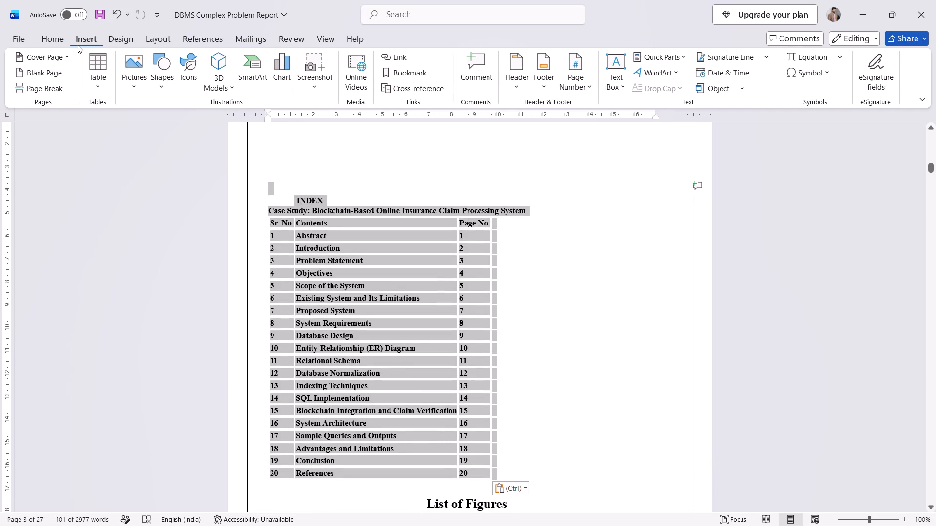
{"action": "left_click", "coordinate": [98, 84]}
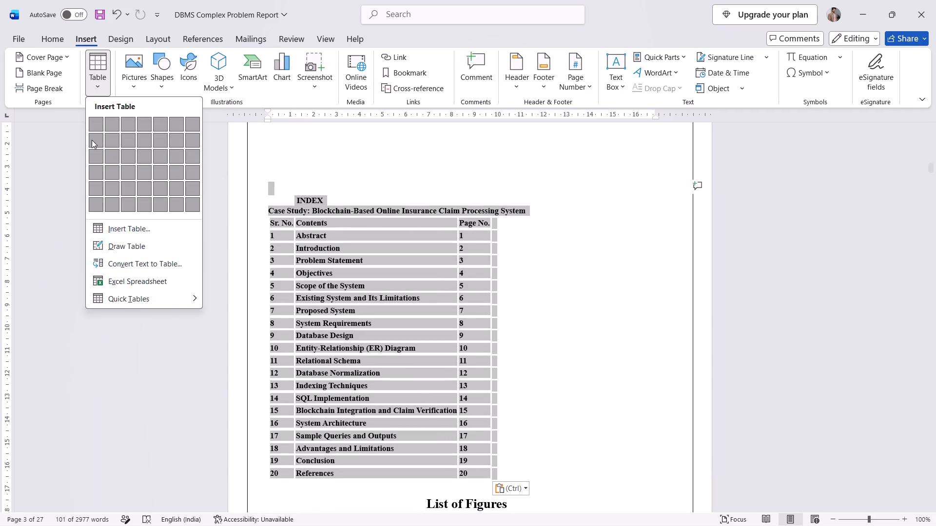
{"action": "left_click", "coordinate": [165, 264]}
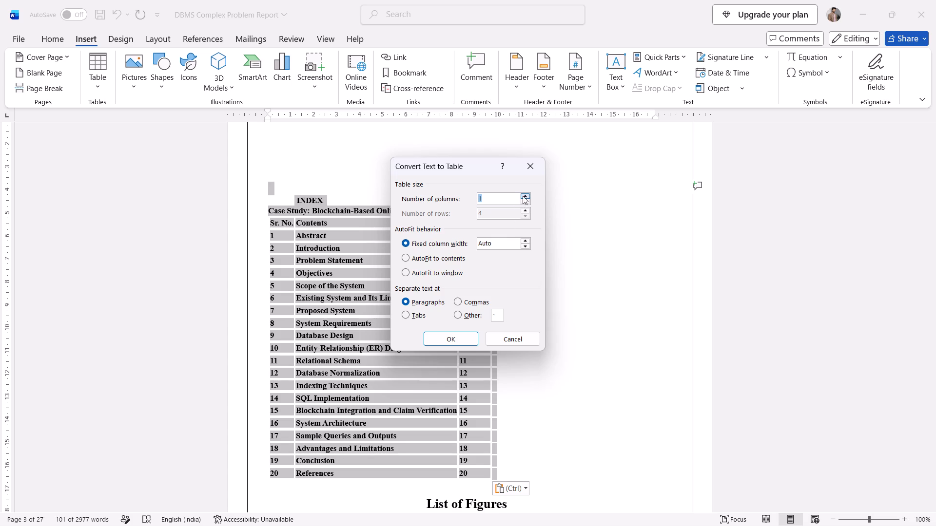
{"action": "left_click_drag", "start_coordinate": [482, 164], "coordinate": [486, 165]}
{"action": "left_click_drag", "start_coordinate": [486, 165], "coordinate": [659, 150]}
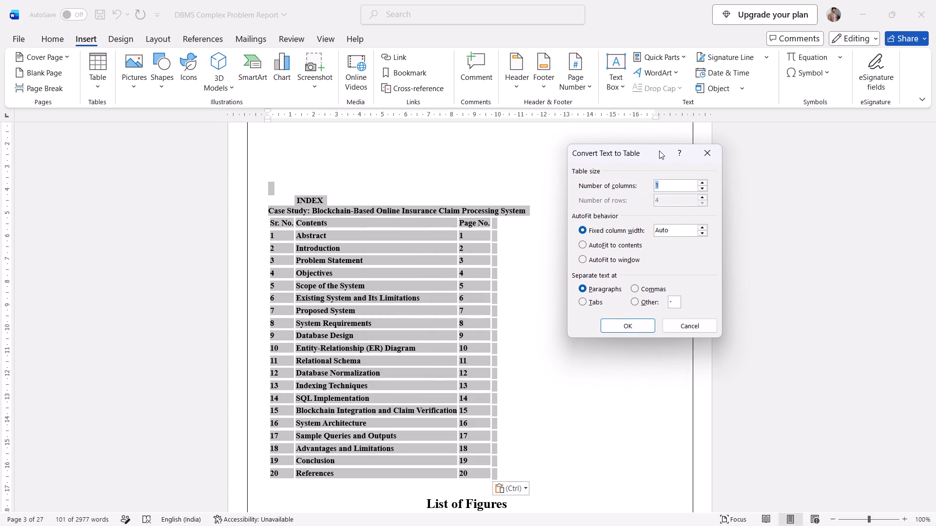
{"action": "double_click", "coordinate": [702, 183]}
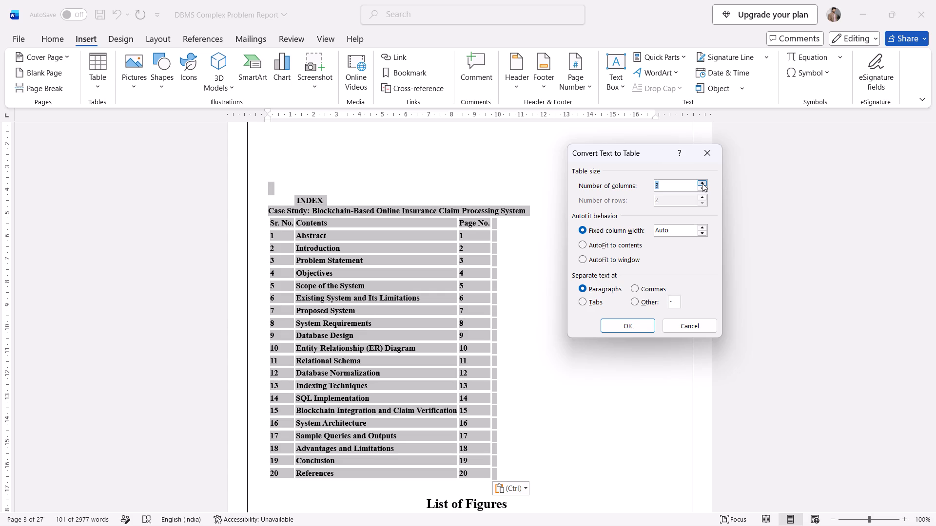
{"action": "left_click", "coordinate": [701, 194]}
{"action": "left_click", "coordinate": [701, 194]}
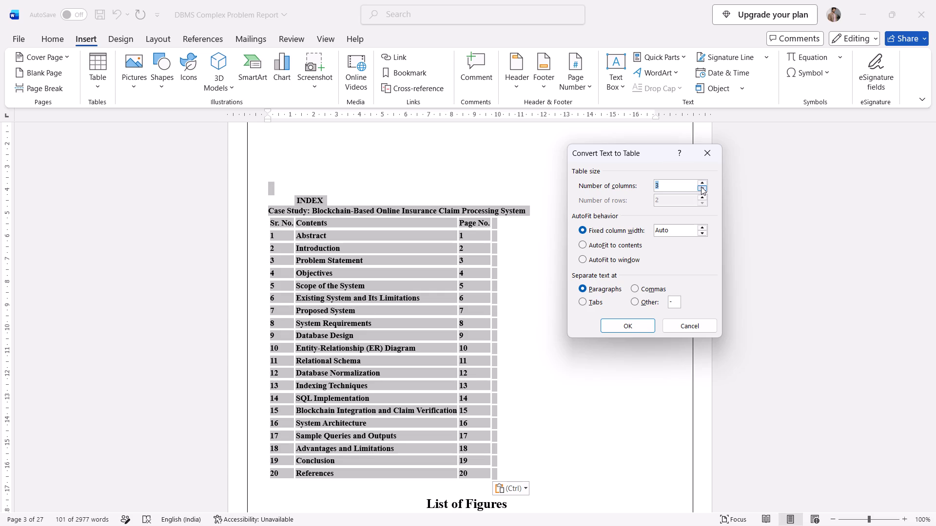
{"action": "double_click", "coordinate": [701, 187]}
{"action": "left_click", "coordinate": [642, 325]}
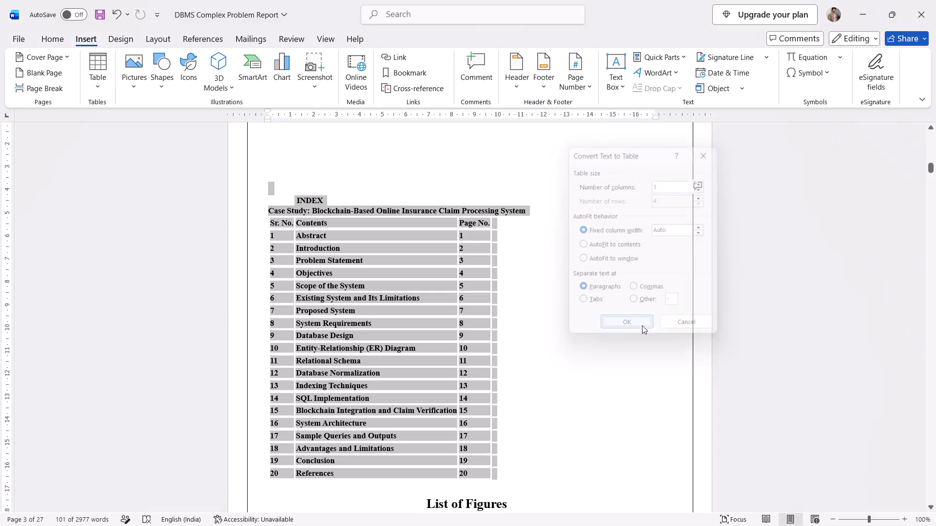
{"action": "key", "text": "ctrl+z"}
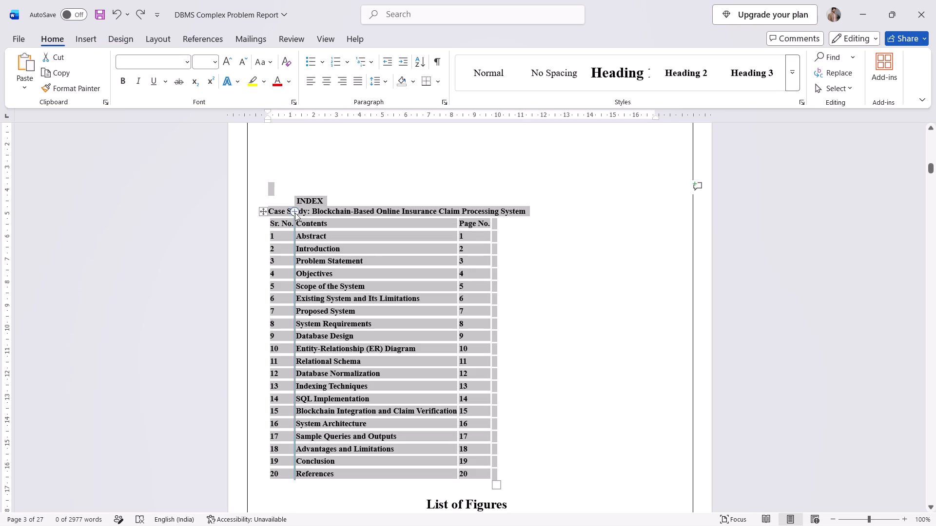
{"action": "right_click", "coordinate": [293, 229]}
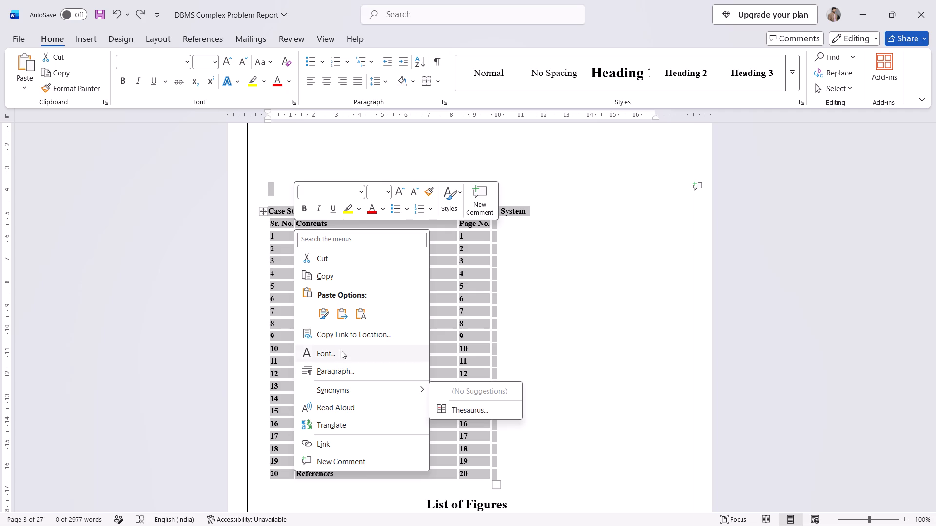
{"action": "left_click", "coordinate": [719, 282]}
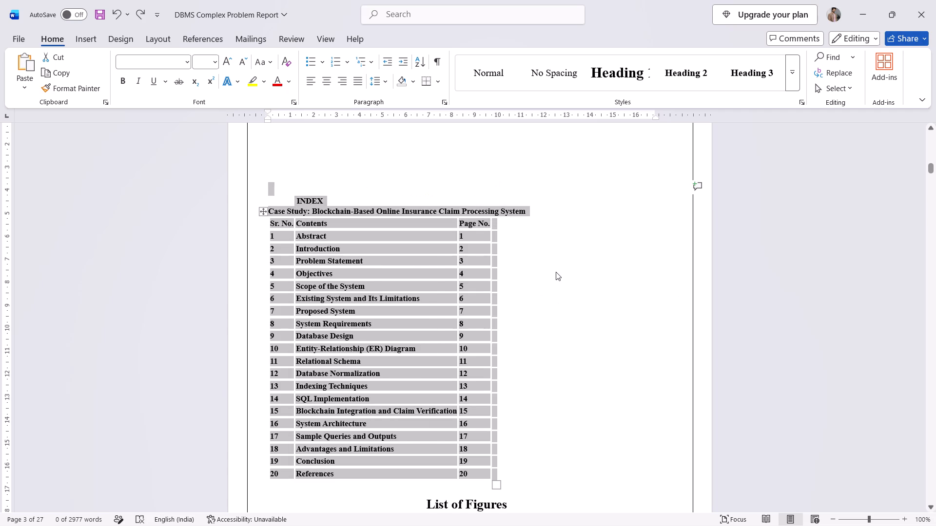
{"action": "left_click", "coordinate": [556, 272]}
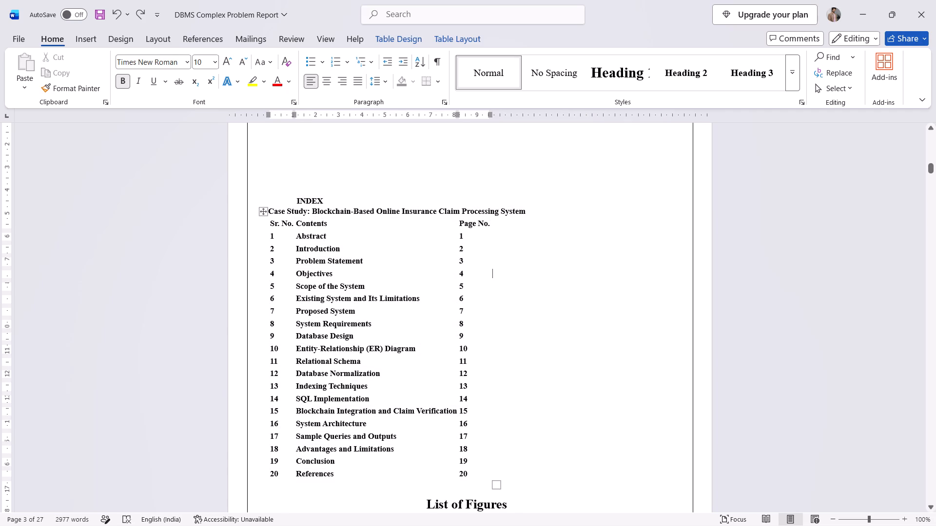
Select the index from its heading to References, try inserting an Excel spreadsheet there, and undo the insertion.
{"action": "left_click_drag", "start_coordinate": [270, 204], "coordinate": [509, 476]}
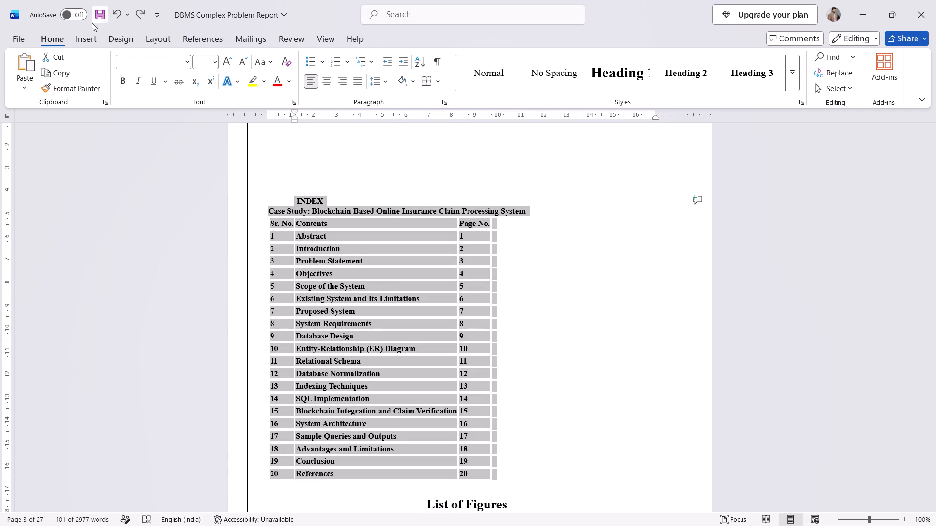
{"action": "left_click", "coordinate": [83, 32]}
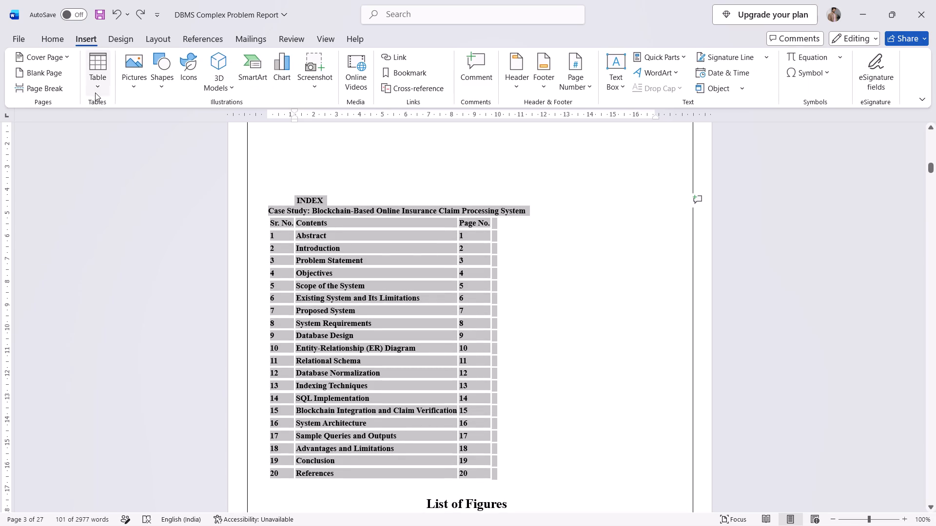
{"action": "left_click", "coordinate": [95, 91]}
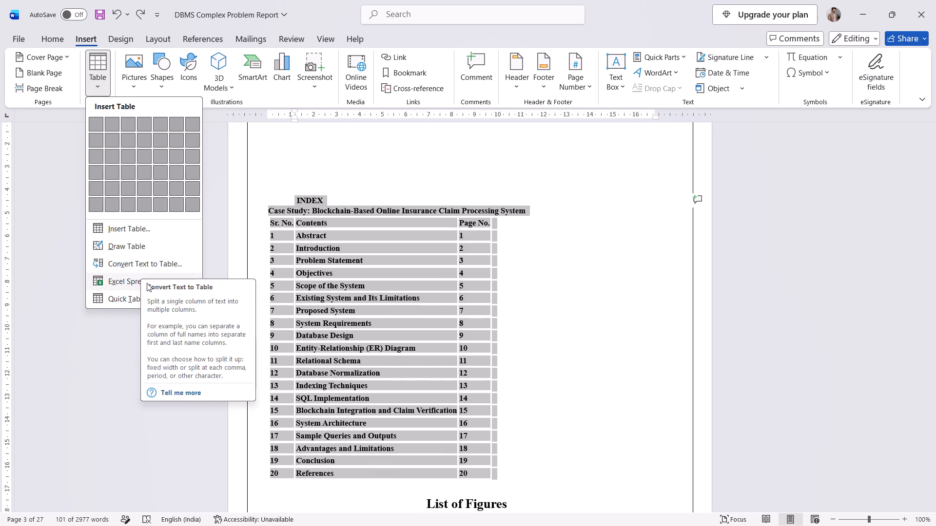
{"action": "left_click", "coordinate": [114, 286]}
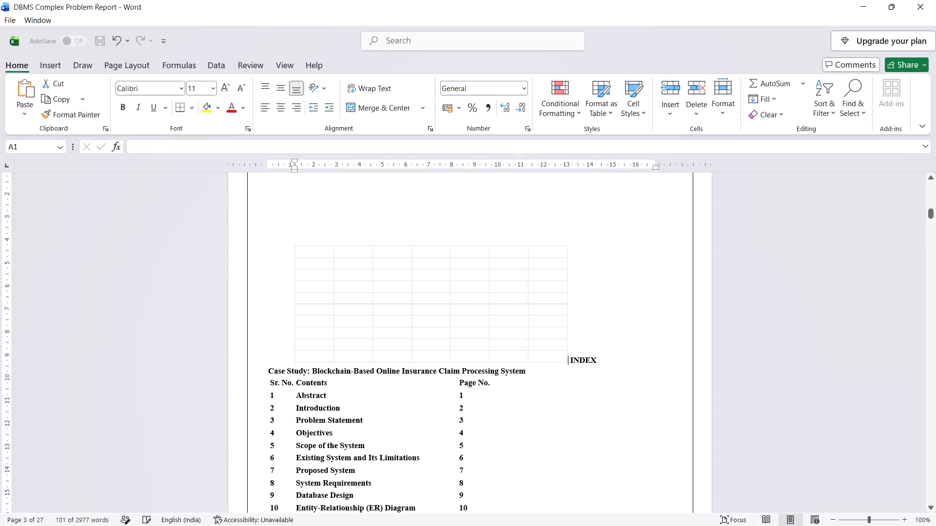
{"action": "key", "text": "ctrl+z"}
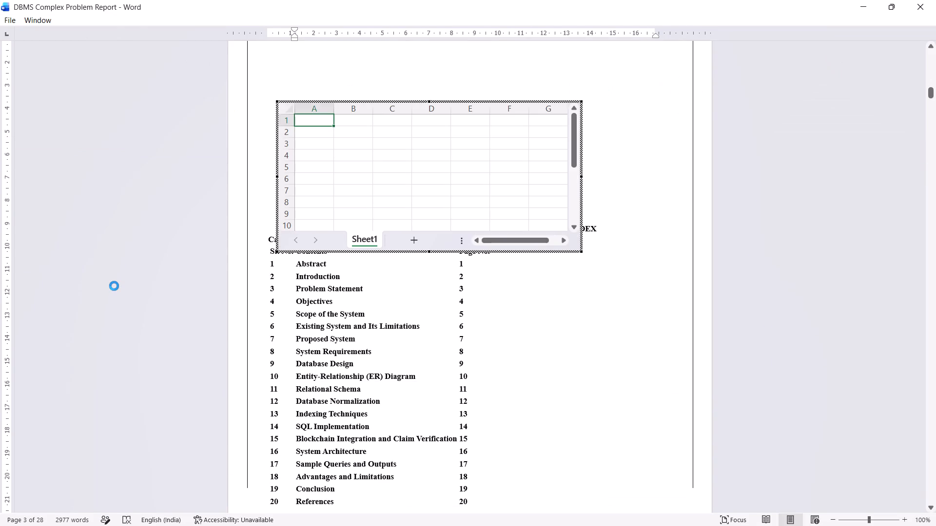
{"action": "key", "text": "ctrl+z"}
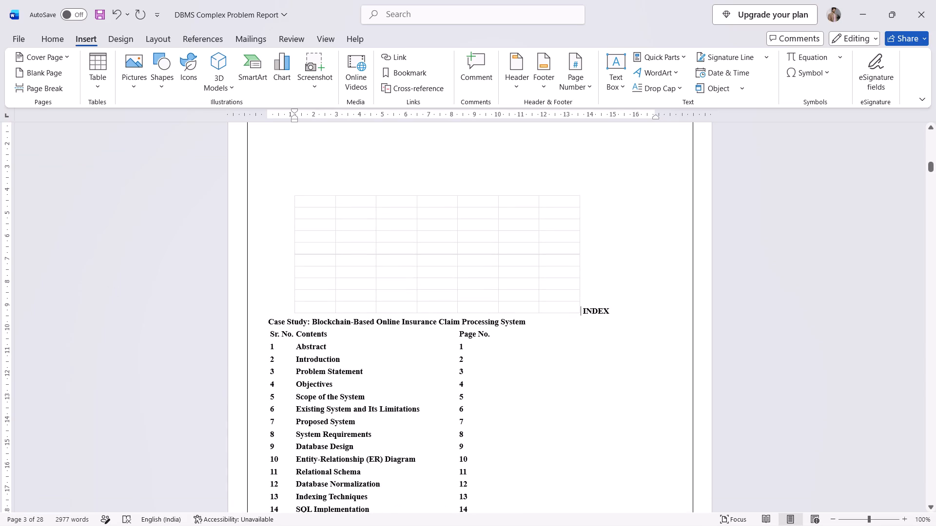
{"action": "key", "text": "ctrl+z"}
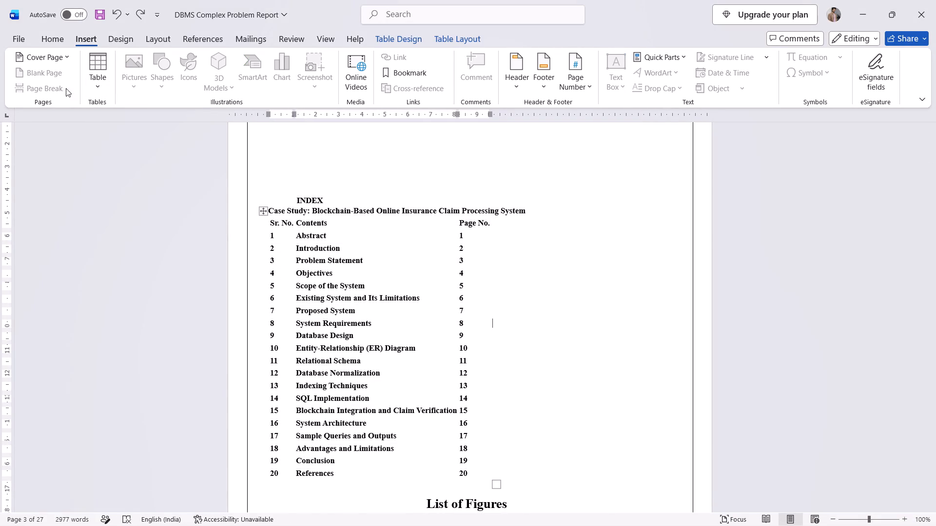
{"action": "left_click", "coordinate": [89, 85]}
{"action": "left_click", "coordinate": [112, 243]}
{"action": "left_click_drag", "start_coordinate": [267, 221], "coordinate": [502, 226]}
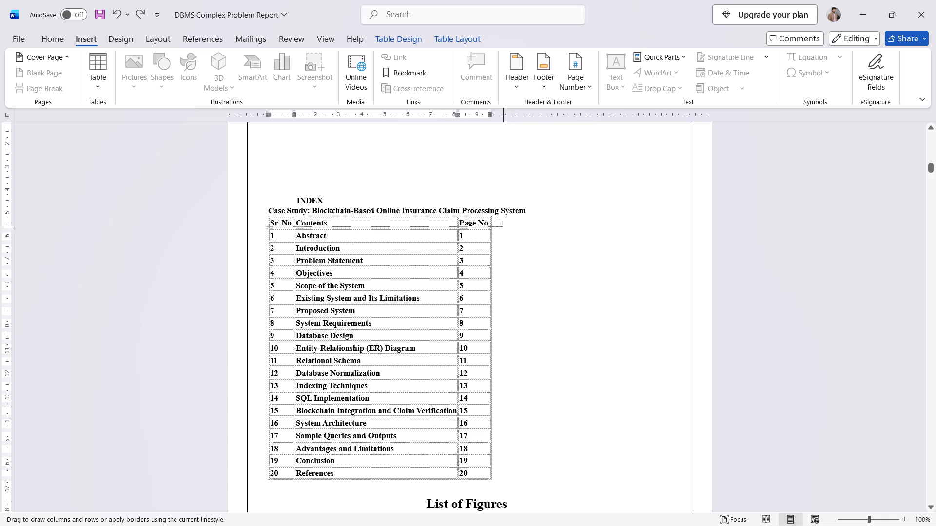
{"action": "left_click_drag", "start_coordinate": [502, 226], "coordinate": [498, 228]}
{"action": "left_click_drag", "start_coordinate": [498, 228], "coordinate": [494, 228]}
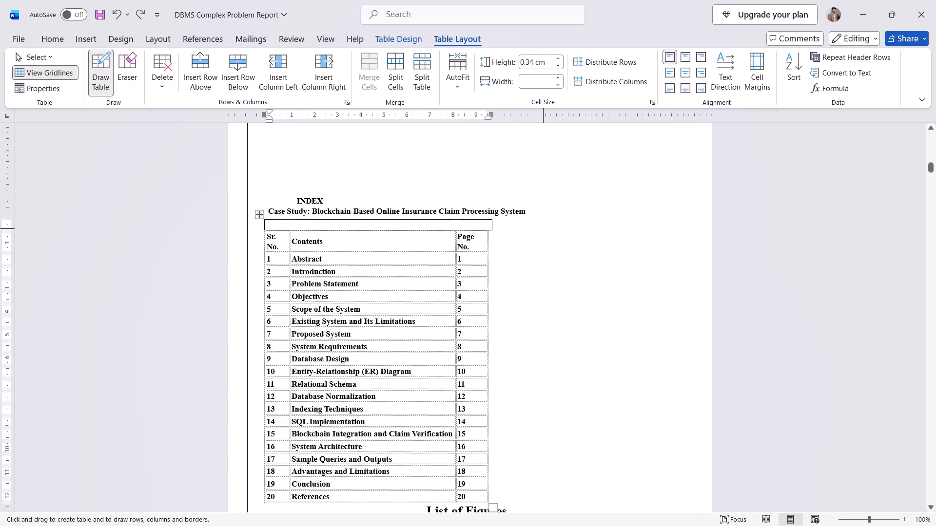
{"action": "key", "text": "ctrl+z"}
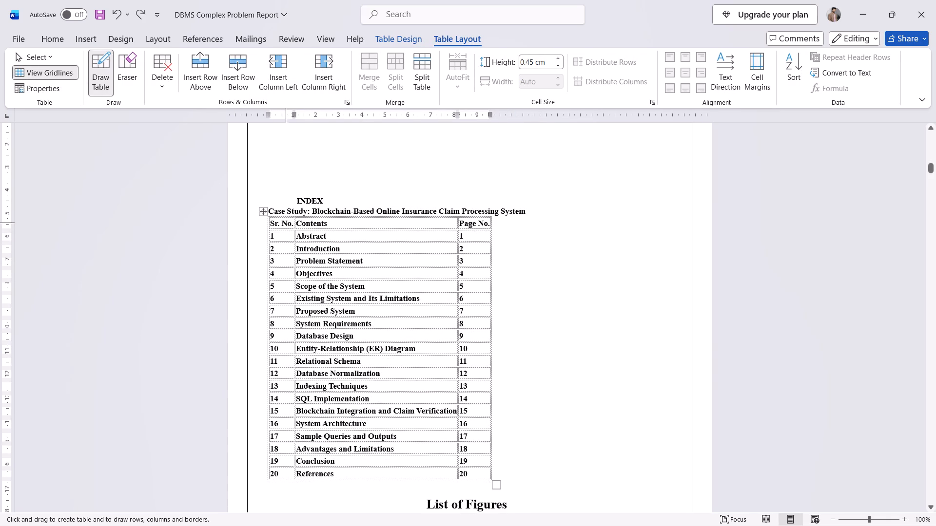
Draw solid borders along the top and bottom edges of the index table's header row.
{"action": "left_click_drag", "start_coordinate": [268, 218], "coordinate": [274, 226]}
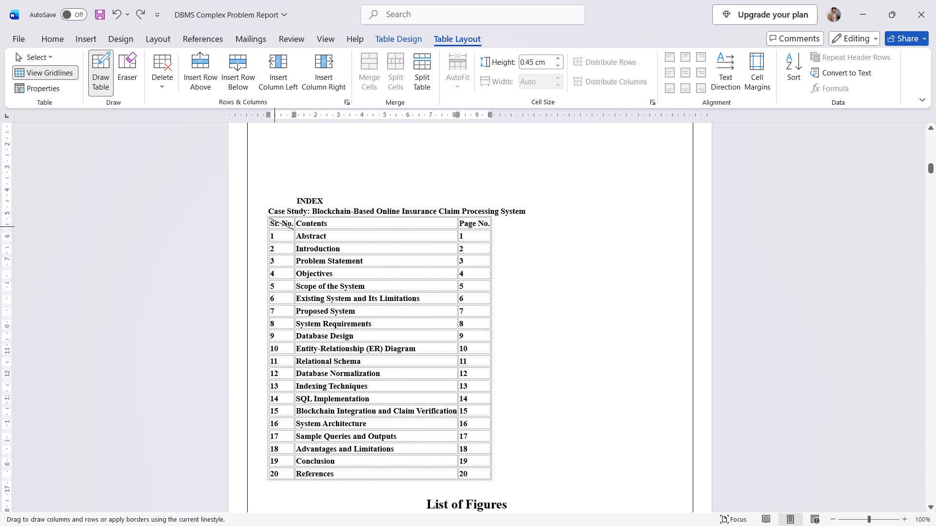
{"action": "left_click_drag", "start_coordinate": [274, 226], "coordinate": [493, 219]}
{"action": "left_click_drag", "start_coordinate": [493, 219], "coordinate": [491, 217]}
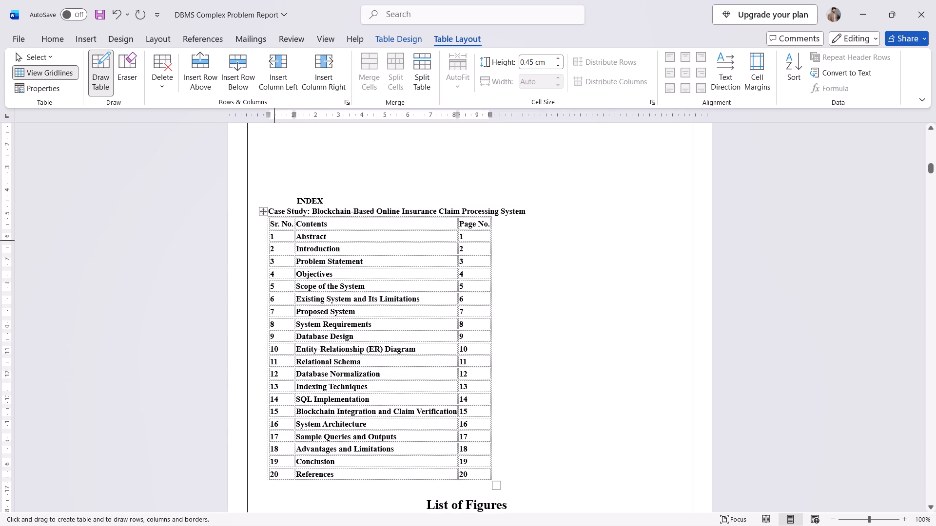
{"action": "left_click_drag", "start_coordinate": [267, 231], "coordinate": [455, 225]}
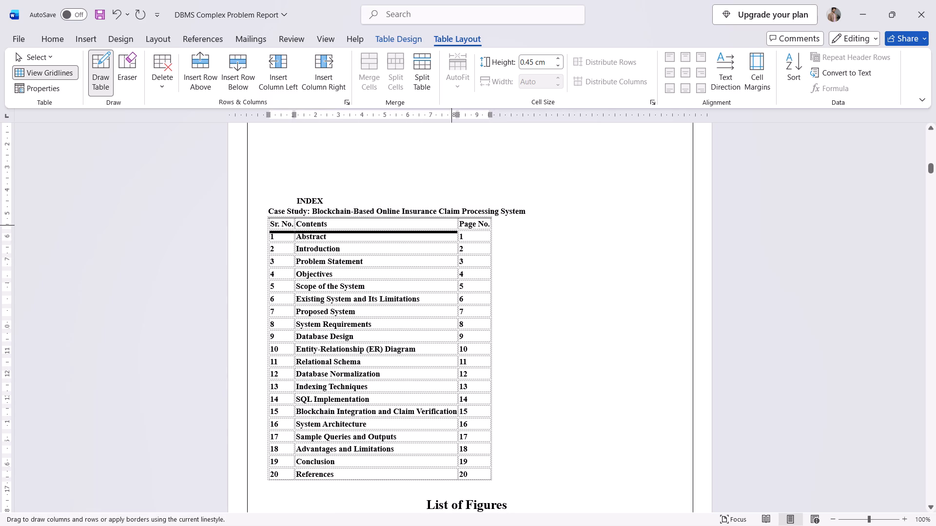
{"action": "left_click_drag", "start_coordinate": [455, 225], "coordinate": [489, 231]}
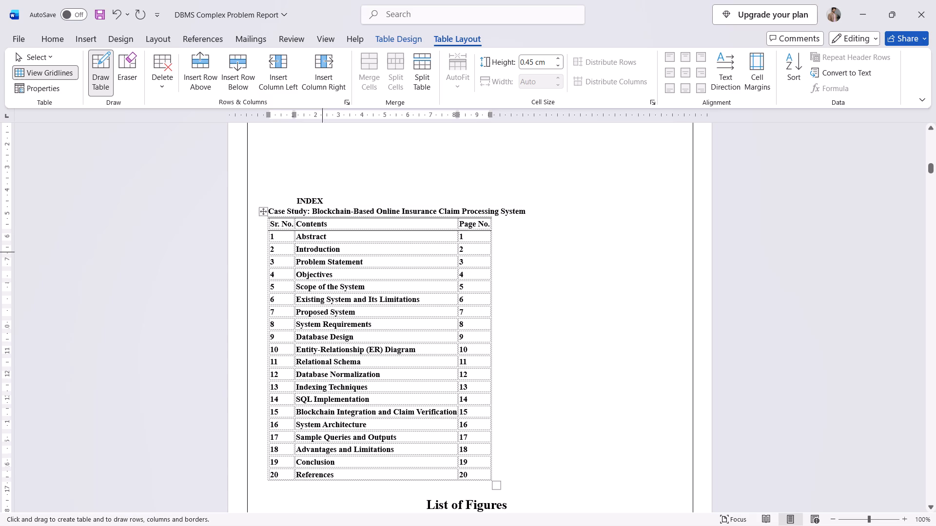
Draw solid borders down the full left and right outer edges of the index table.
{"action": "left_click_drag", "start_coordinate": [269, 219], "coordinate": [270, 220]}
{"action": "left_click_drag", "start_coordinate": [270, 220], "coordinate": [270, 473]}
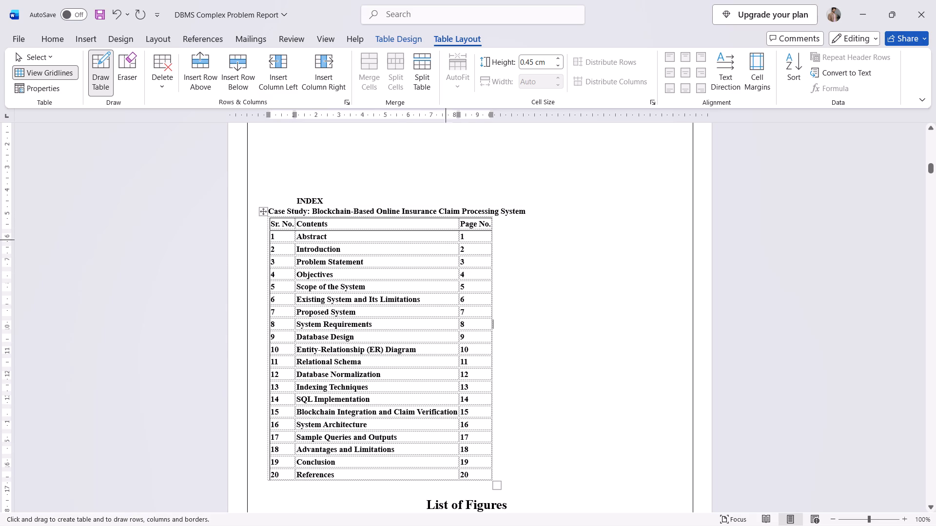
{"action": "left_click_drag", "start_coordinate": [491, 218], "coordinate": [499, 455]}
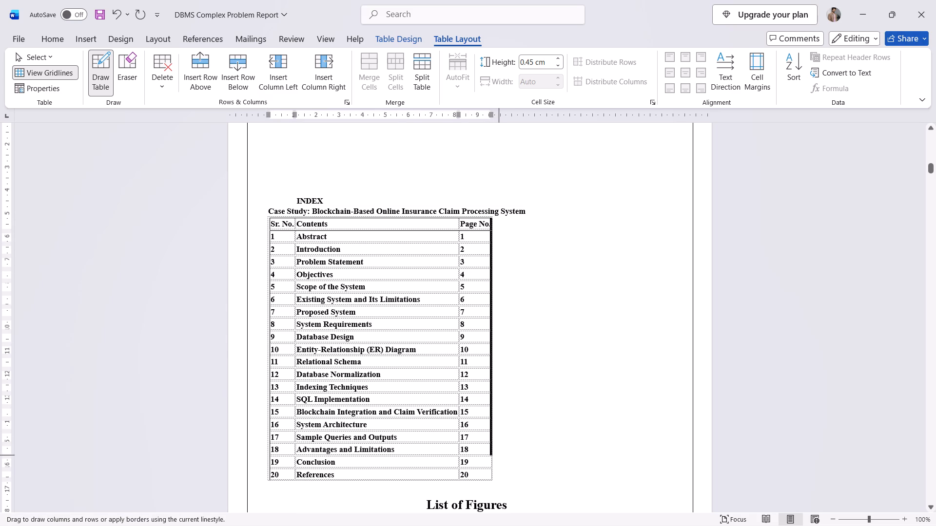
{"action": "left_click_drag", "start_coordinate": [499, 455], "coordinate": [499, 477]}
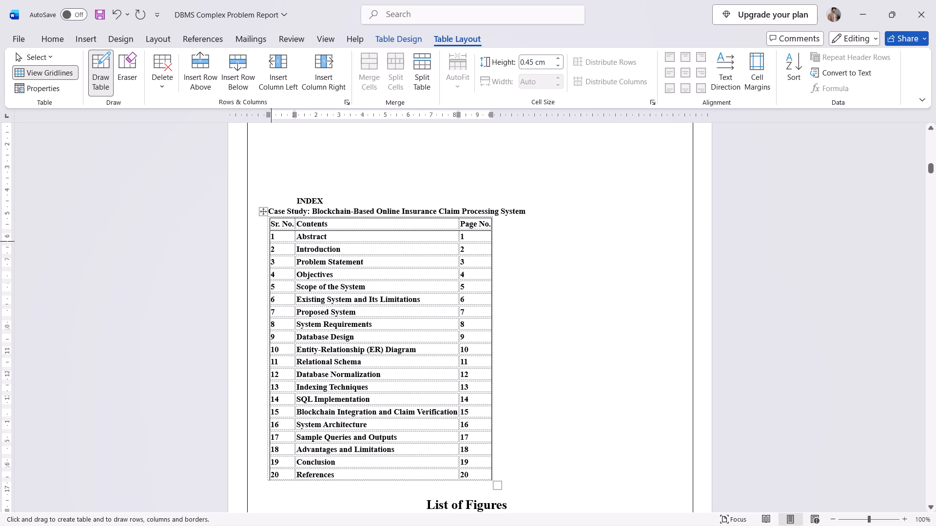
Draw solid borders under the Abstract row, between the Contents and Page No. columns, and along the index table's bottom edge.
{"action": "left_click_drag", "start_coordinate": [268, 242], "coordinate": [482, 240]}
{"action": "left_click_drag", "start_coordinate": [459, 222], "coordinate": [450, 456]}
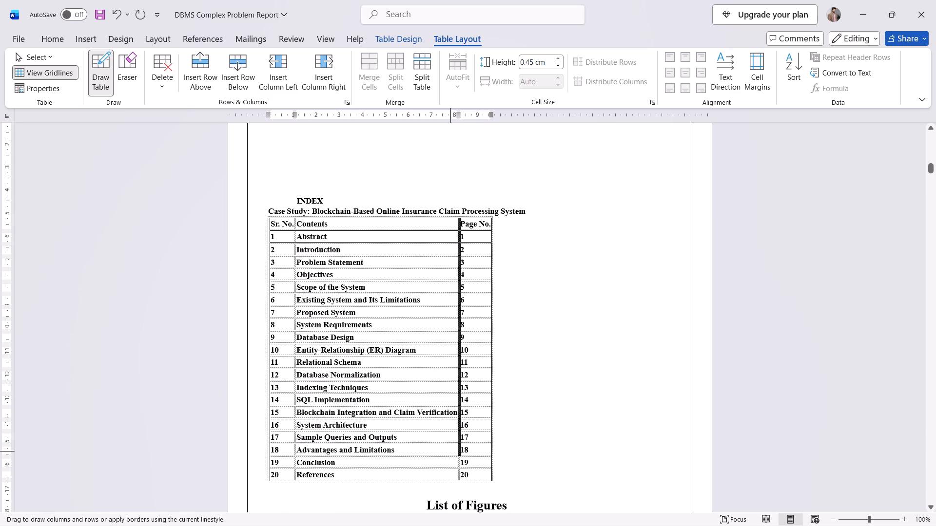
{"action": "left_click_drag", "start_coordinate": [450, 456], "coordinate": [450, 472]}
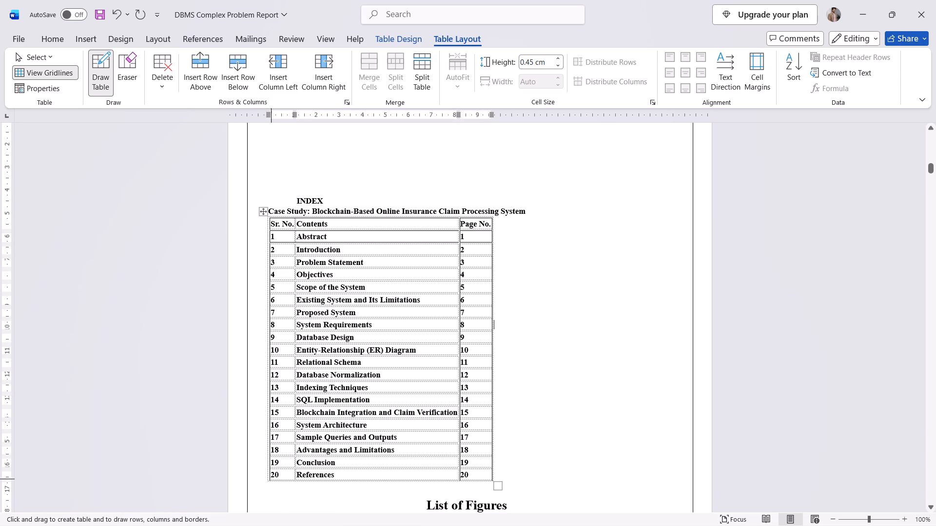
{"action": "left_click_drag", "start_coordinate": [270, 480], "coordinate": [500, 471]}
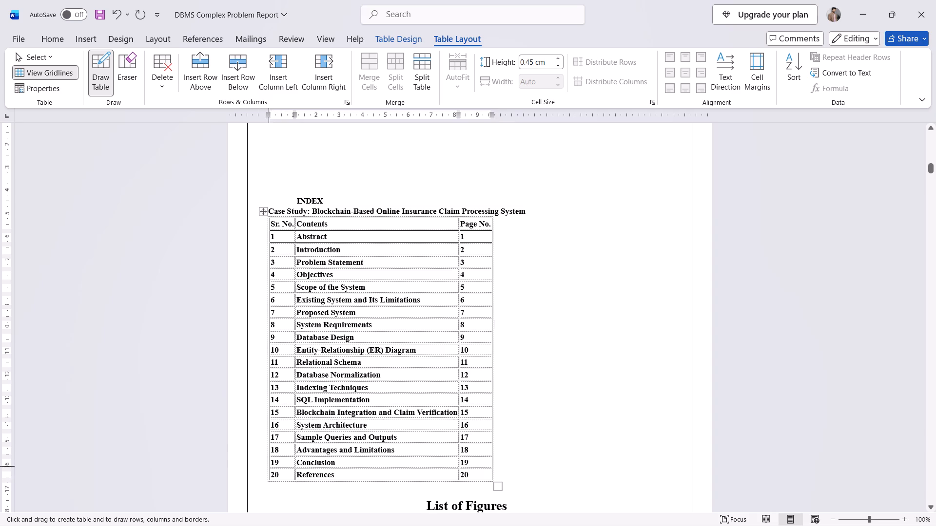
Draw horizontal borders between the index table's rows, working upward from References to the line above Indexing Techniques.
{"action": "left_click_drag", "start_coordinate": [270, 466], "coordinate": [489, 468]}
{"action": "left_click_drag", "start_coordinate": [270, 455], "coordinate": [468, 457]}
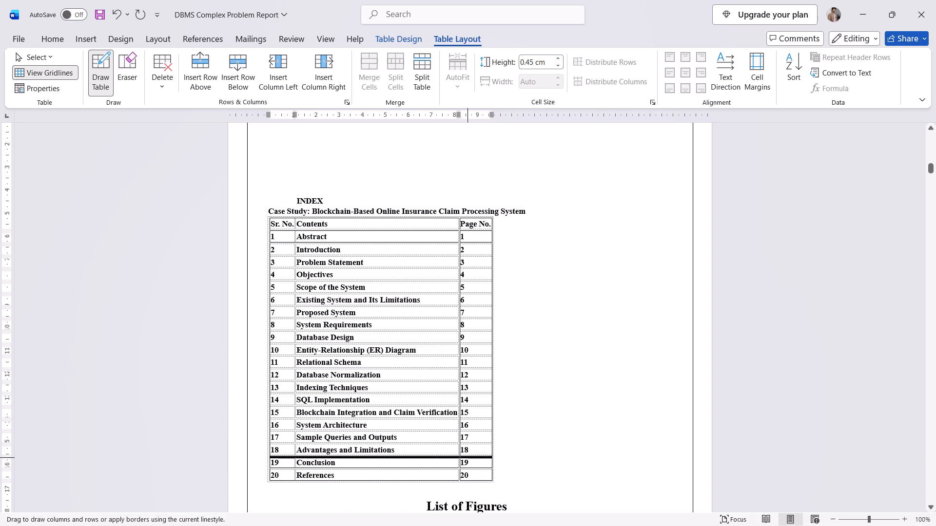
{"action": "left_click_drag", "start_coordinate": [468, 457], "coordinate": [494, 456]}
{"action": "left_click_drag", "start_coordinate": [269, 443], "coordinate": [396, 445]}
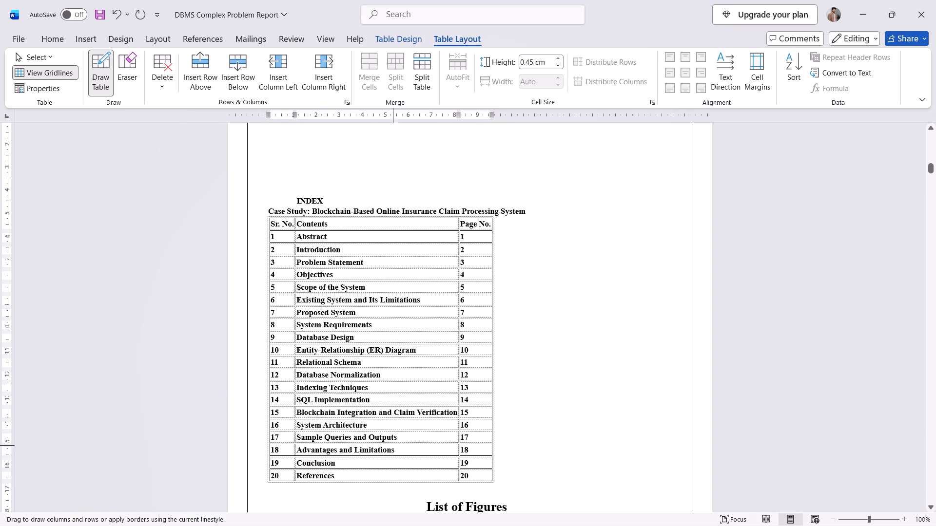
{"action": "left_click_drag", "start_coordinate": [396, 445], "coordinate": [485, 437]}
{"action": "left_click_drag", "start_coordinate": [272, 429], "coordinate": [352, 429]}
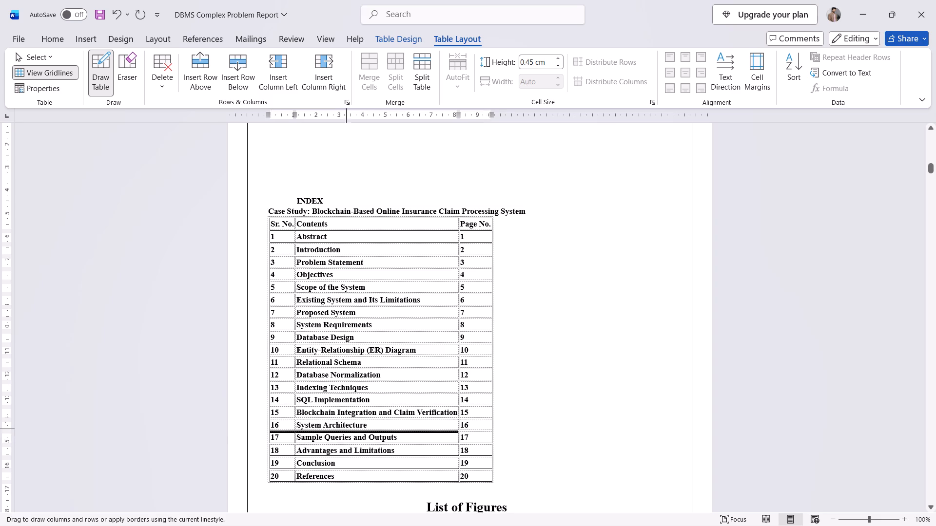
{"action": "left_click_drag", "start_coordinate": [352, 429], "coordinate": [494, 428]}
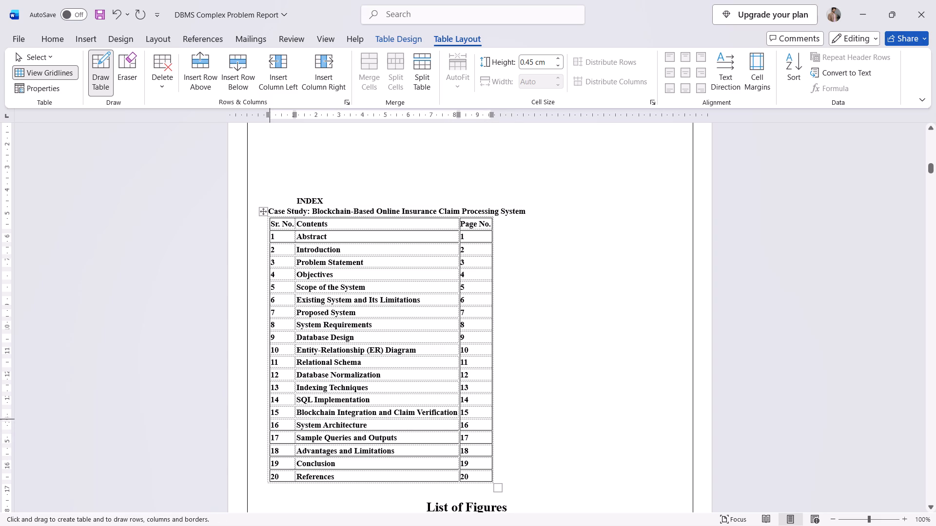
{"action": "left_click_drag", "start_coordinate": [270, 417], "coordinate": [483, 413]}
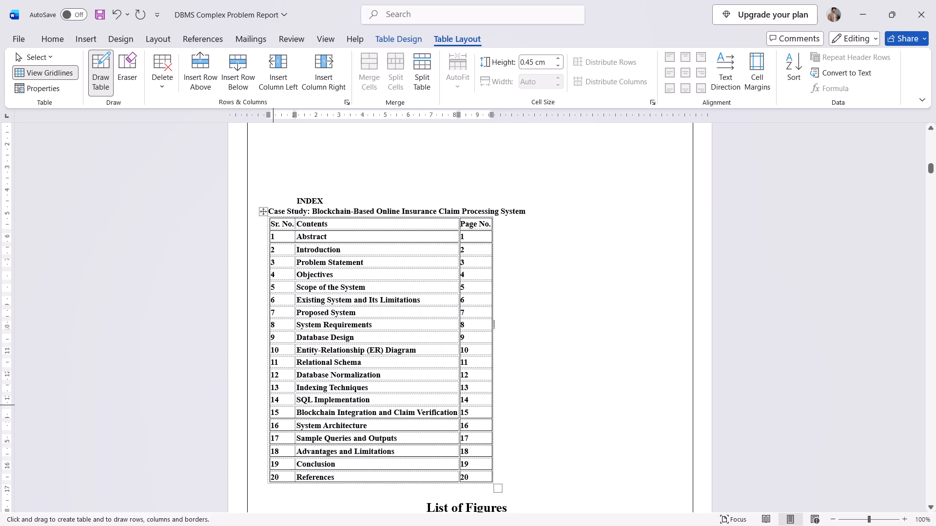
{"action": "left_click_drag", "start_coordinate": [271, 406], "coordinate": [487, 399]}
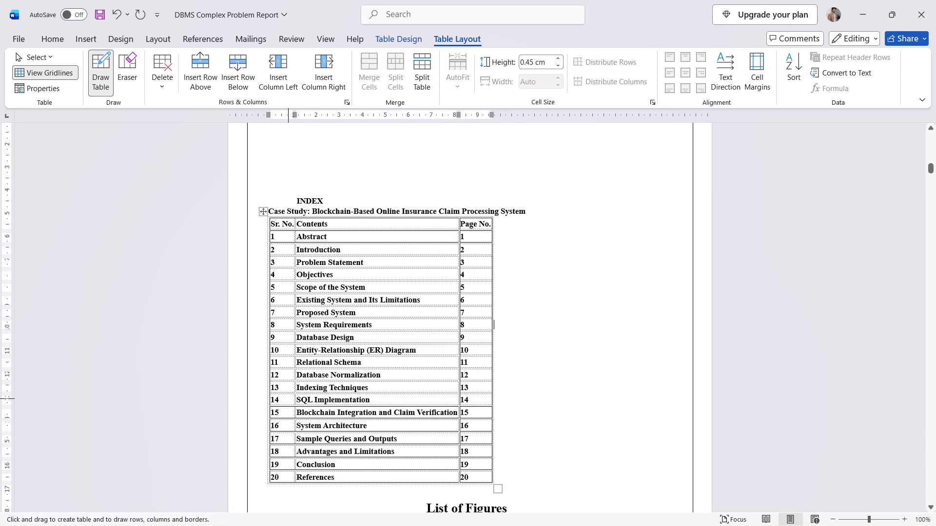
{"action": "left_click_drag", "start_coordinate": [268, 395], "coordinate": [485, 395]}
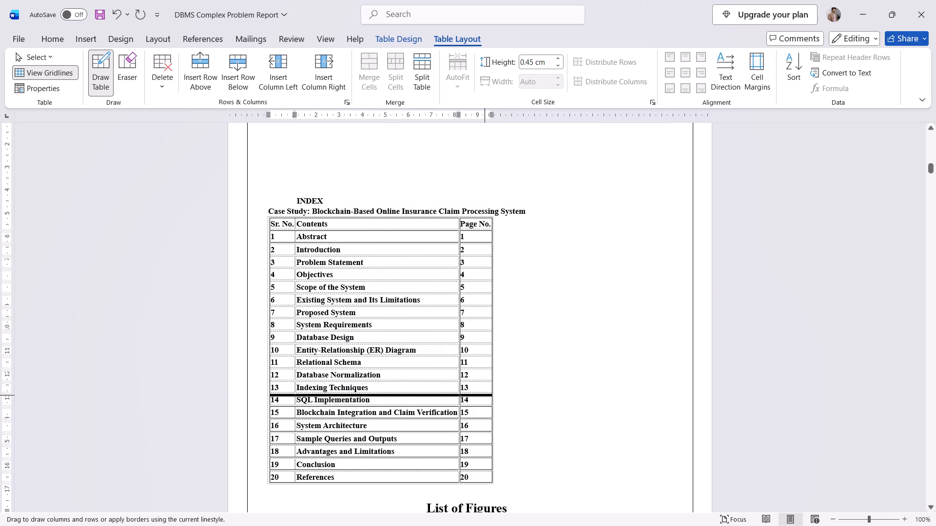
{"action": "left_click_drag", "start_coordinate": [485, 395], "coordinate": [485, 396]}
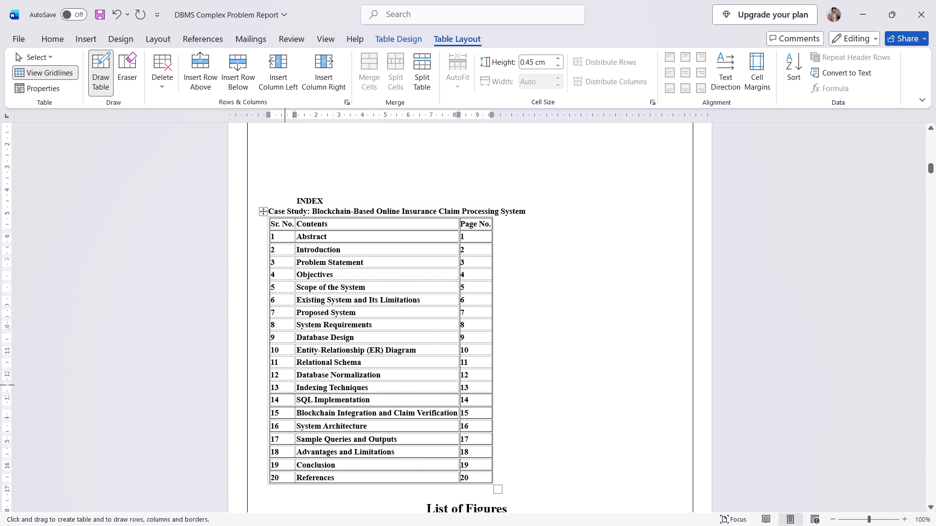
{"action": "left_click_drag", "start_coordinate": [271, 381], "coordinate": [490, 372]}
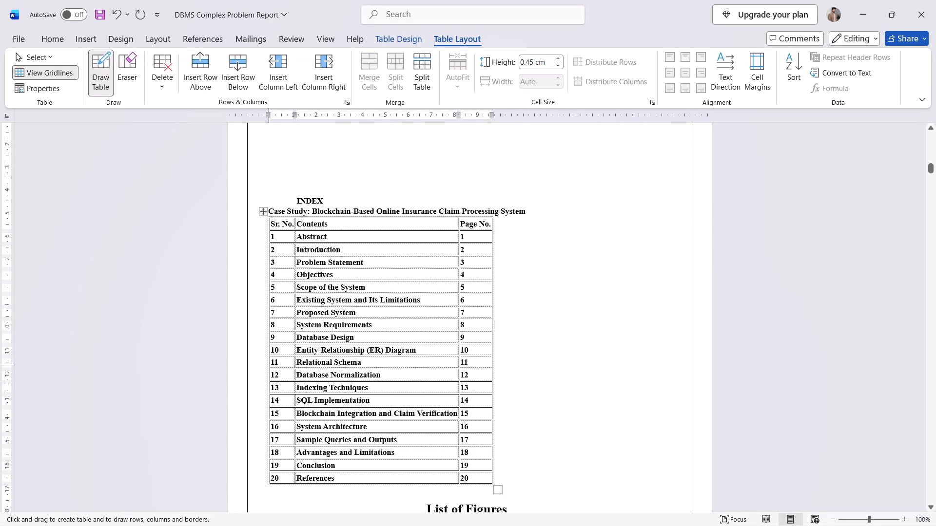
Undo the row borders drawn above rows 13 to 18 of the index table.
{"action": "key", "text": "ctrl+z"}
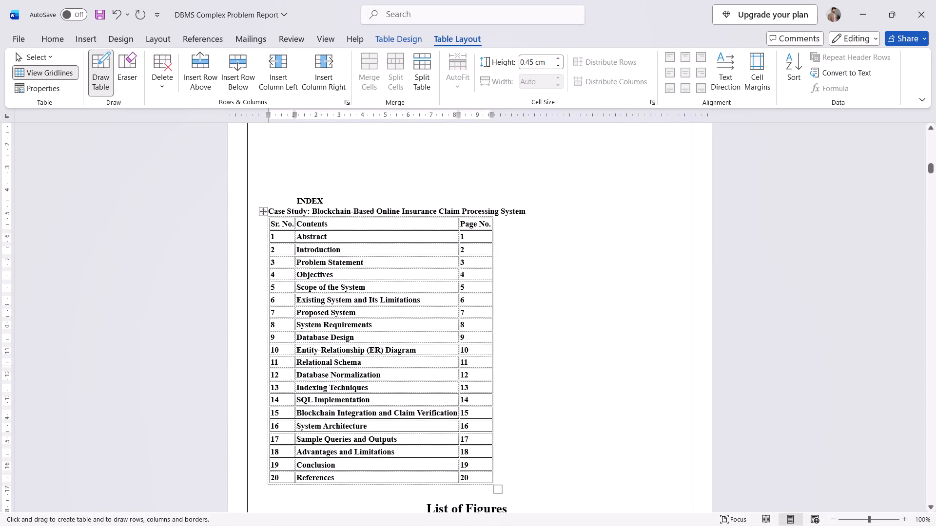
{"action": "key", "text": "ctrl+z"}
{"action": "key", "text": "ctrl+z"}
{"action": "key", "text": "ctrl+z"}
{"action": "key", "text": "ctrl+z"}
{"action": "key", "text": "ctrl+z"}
Stop drawing table borders and delete the whole pasted index, from its INDEX heading through the References row.
{"action": "left_click_drag", "start_coordinate": [263, 197], "coordinate": [559, 523]}
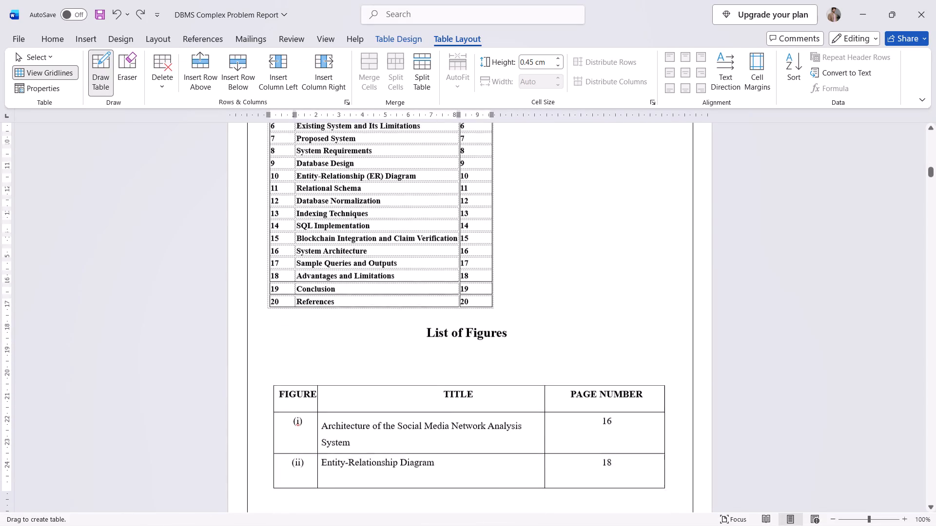
{"action": "left_click_drag", "start_coordinate": [559, 523], "coordinate": [510, 392]}
{"action": "left_click", "coordinate": [120, 64]}
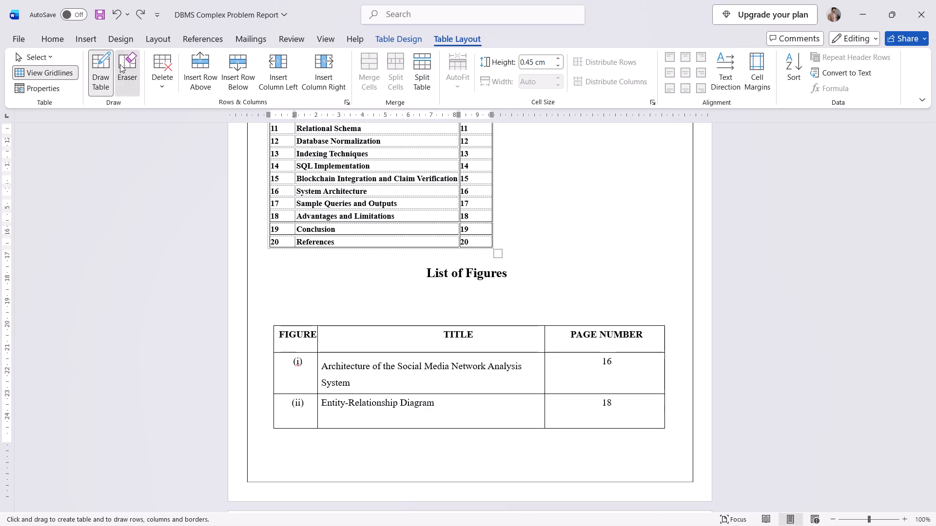
{"action": "left_click", "coordinate": [120, 211]}
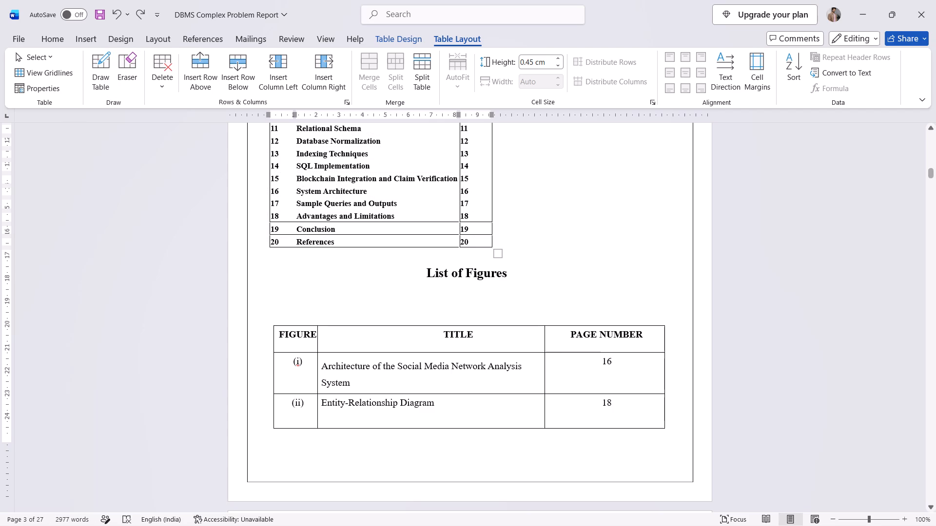
{"action": "scroll", "coordinate": [485, 384], "scroll_direction": "up", "scroll_amount": 3}
{"action": "left_click_drag", "start_coordinate": [265, 160], "coordinate": [561, 422]}
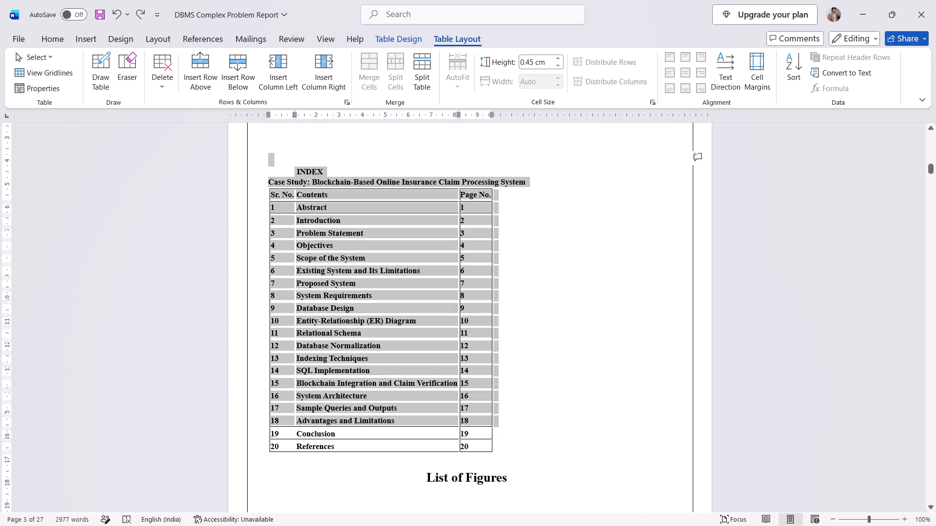
{"action": "left_click_drag", "start_coordinate": [561, 422], "coordinate": [551, 443]}
{"action": "key", "text": "Delete"}
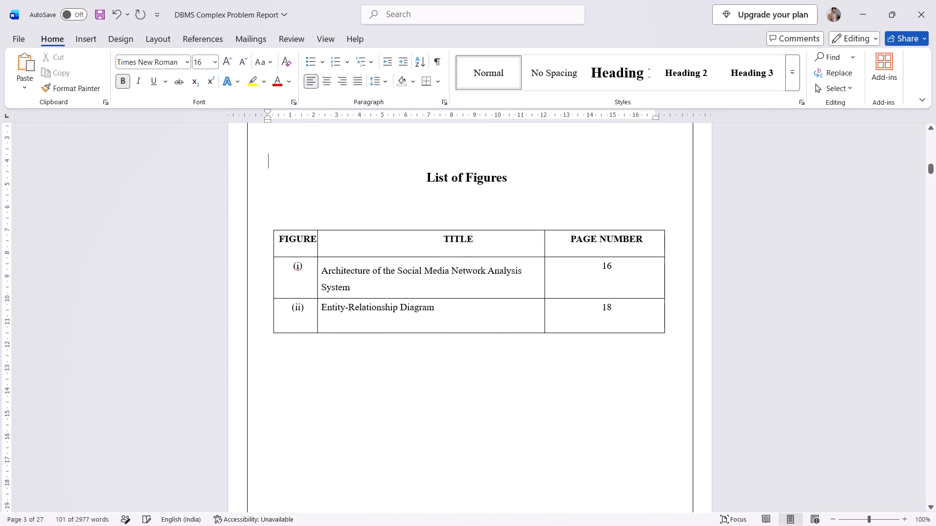
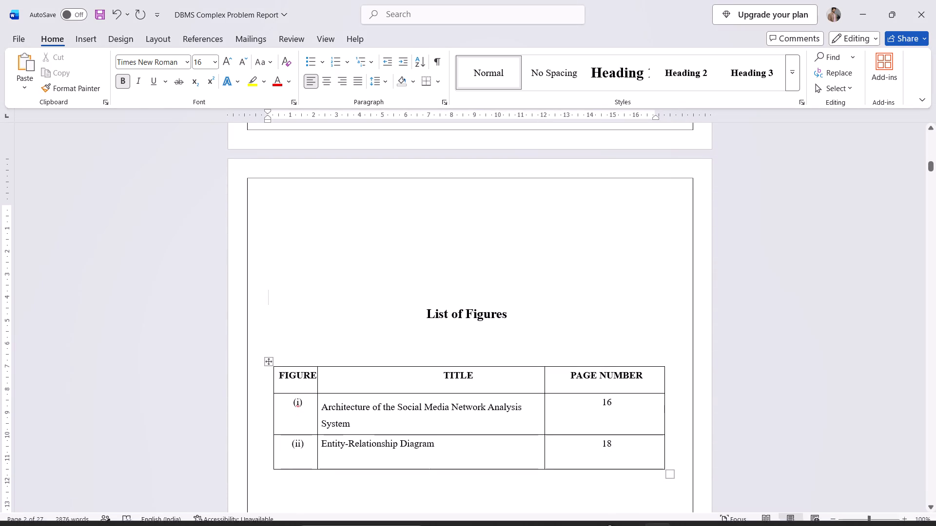
{"action": "key", "text": "ctrl+v"}
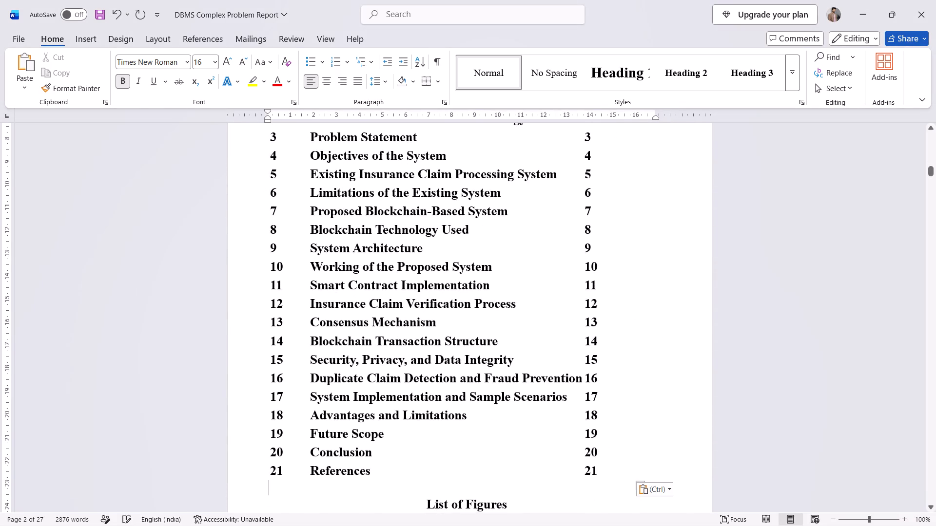
{"action": "scroll", "coordinate": [489, 300], "scroll_direction": "up", "scroll_amount": 2}
{"action": "scroll", "coordinate": [489, 300], "scroll_direction": "down", "scroll_amount": 2}
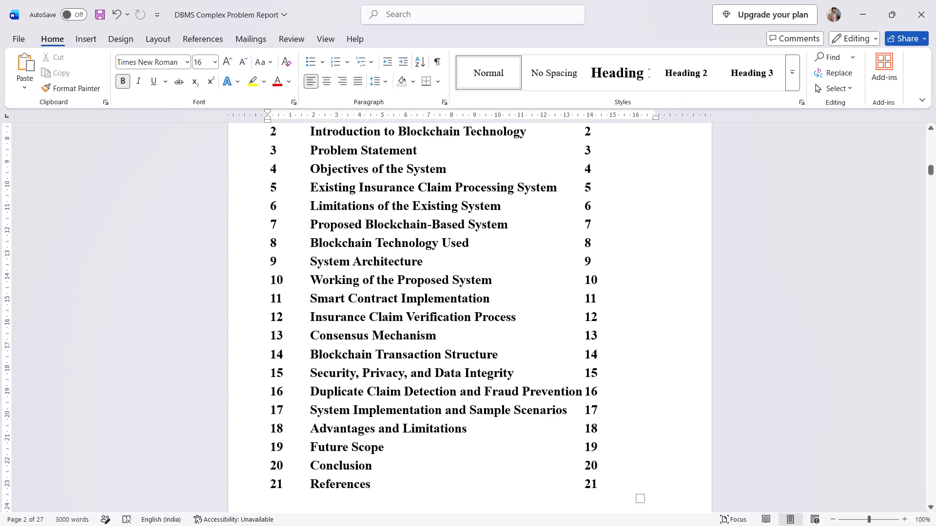
{"action": "scroll", "coordinate": [489, 300], "scroll_direction": "down", "scroll_amount": 1}
Add blank space below the References row of the index table so List of Figures starts on its own page.
{"action": "left_click_drag", "start_coordinate": [648, 394], "coordinate": [647, 388]}
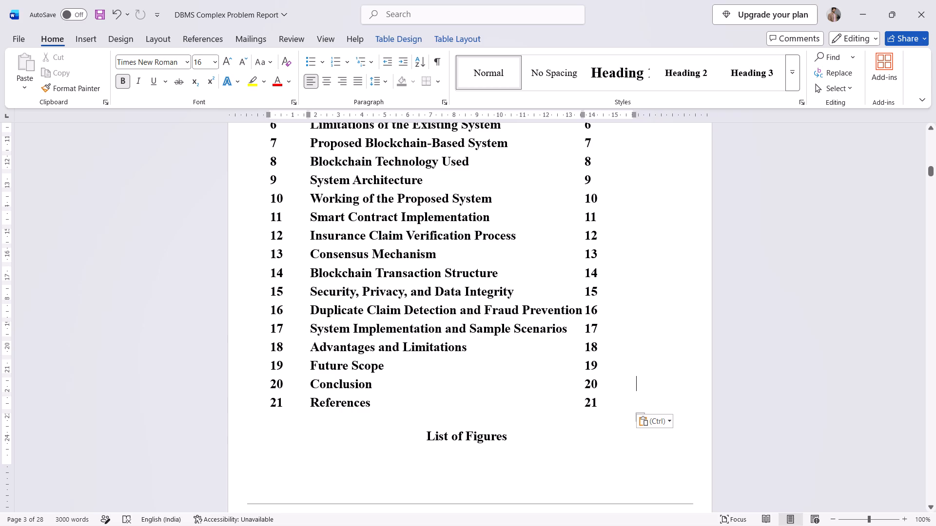
{"action": "left_click", "coordinate": [640, 401]}
{"action": "key", "text": "Return"}
{"action": "key", "text": "Return"}
{"action": "key", "text": "Return"}
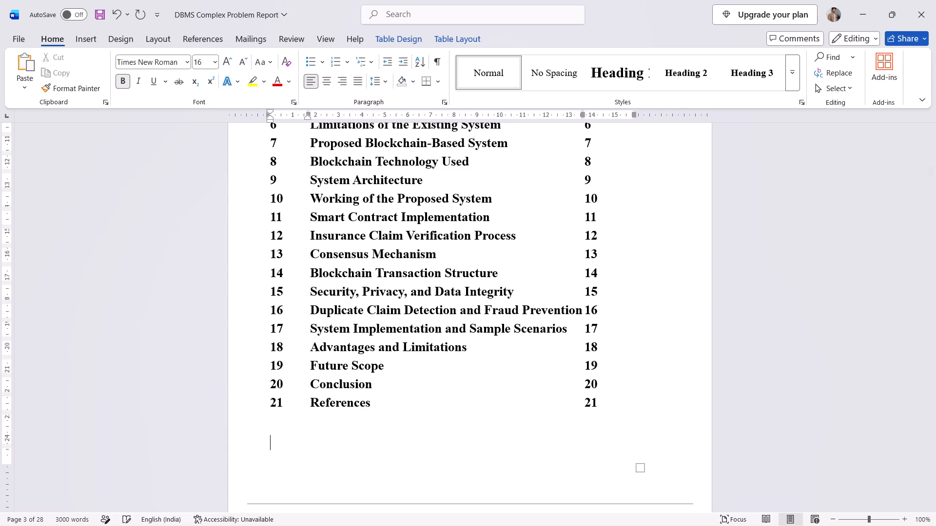
{"action": "scroll", "coordinate": [639, 406], "scroll_direction": "down", "scroll_amount": 3}
{"action": "scroll", "coordinate": [637, 406], "scroll_direction": "up", "scroll_amount": 2}
{"action": "scroll", "coordinate": [512, 373], "scroll_direction": "up", "scroll_amount": 3}
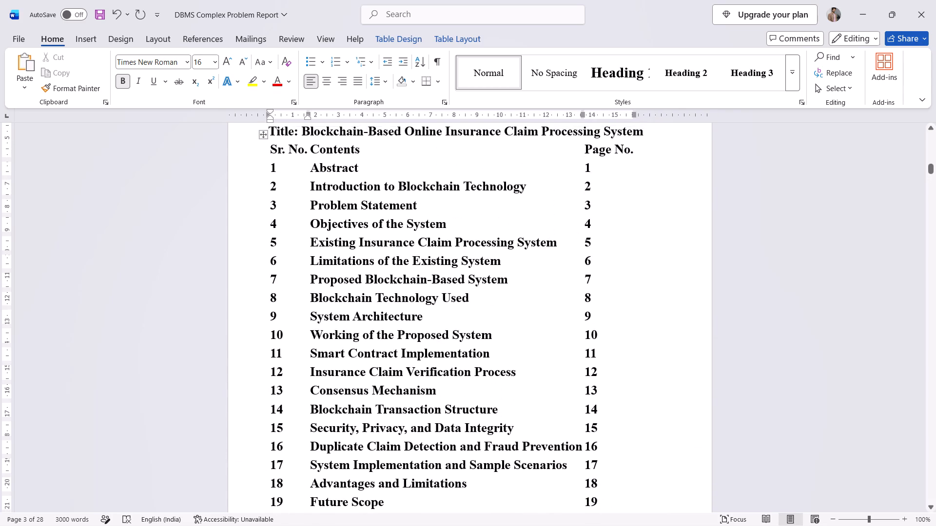
{"action": "scroll", "coordinate": [325, 224], "scroll_direction": "up", "scroll_amount": 2}
{"action": "scroll", "coordinate": [325, 224], "scroll_direction": "down", "scroll_amount": 1, "text": "ctrl"}
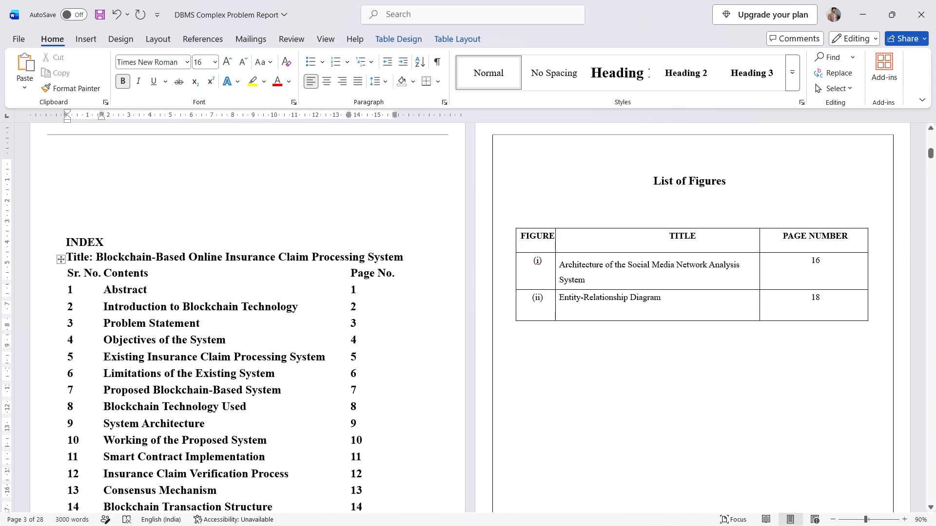
{"action": "scroll", "coordinate": [331, 226], "scroll_direction": "up", "scroll_amount": 1, "text": "ctrl"}
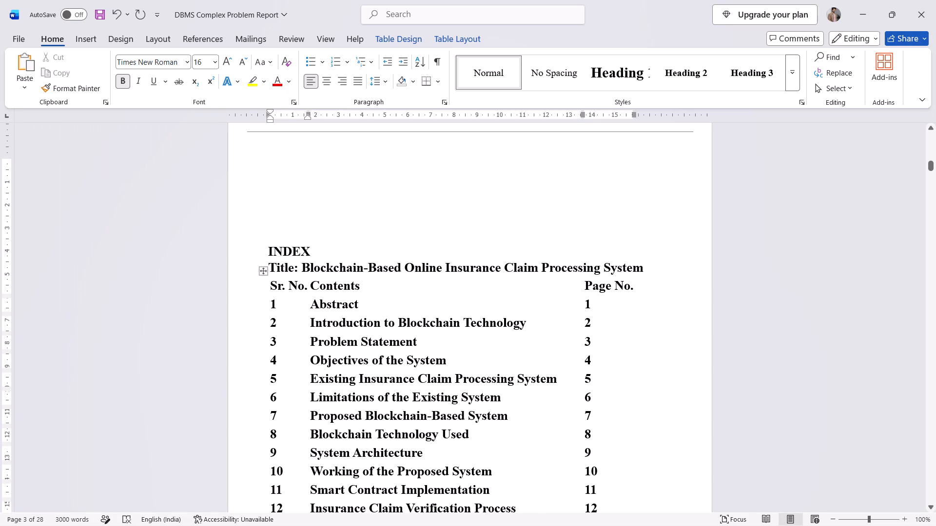
Widen the Sr. No. column slightly to leave a gap before the Contents column of the index table.
{"action": "left_click_drag", "start_coordinate": [271, 119], "coordinate": [278, 121]}
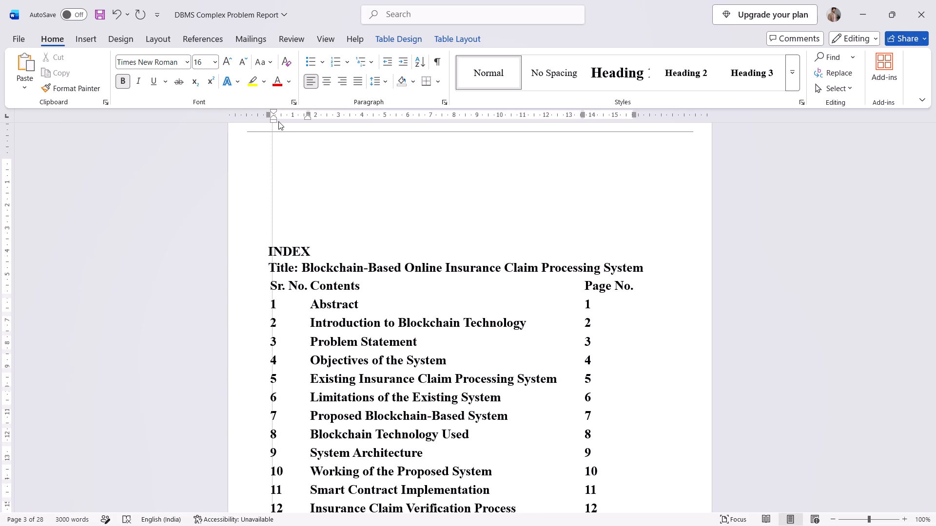
{"action": "left_click_drag", "start_coordinate": [278, 121], "coordinate": [283, 127]}
{"action": "scroll", "coordinate": [270, 175], "scroll_direction": "up", "scroll_amount": 3}
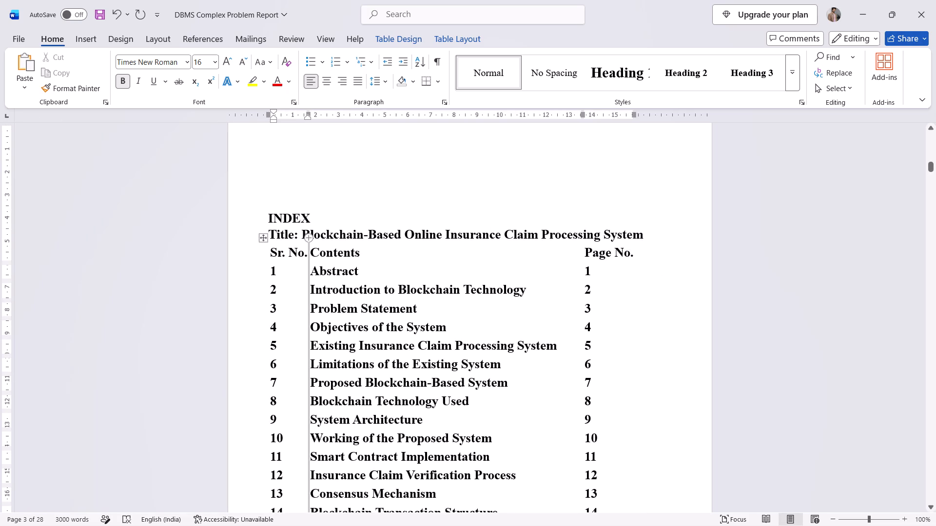
{"action": "left_click_drag", "start_coordinate": [304, 237], "coordinate": [312, 241]}
{"action": "left_click", "coordinate": [310, 273]}
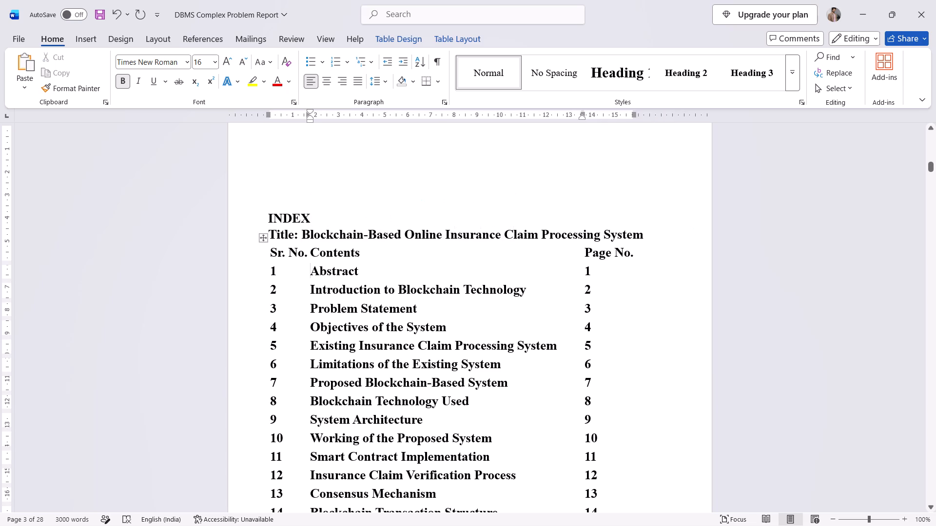
{"action": "left_click_drag", "start_coordinate": [307, 248], "coordinate": [317, 256]}
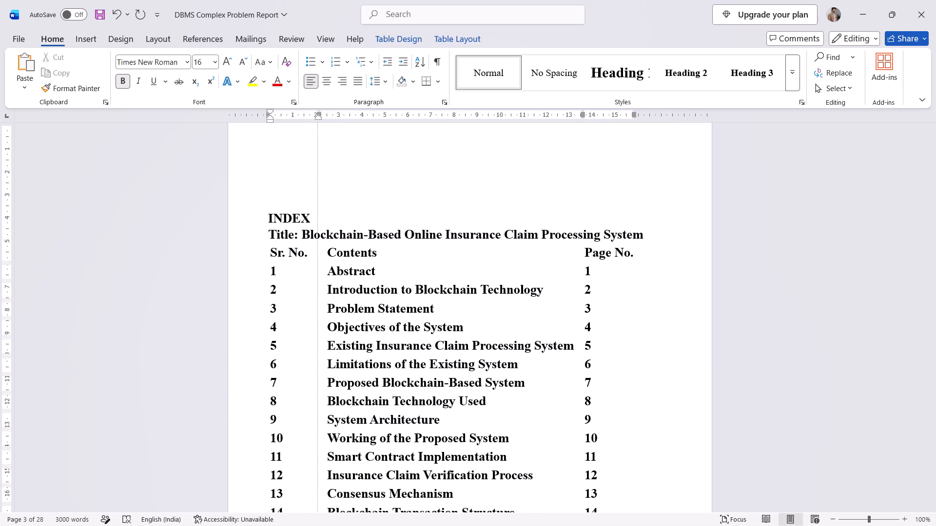
{"action": "left_click_drag", "start_coordinate": [317, 256], "coordinate": [317, 255]}
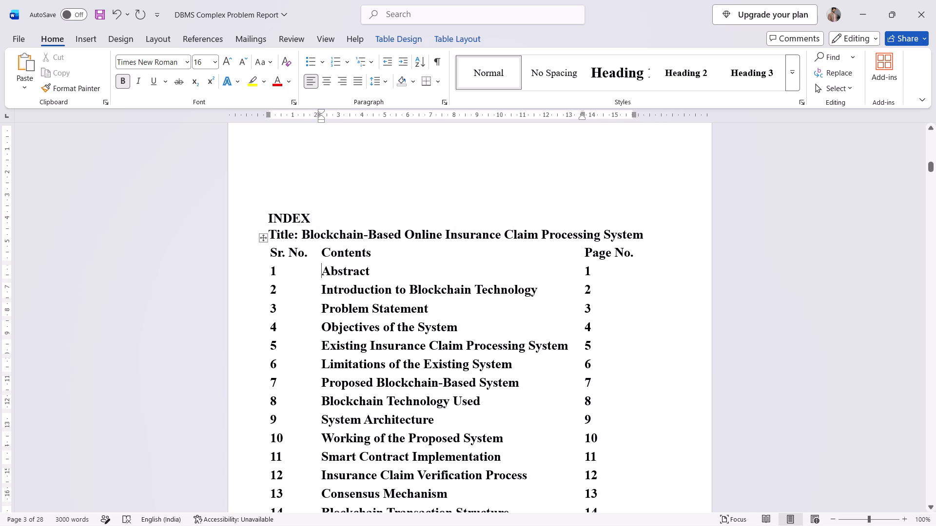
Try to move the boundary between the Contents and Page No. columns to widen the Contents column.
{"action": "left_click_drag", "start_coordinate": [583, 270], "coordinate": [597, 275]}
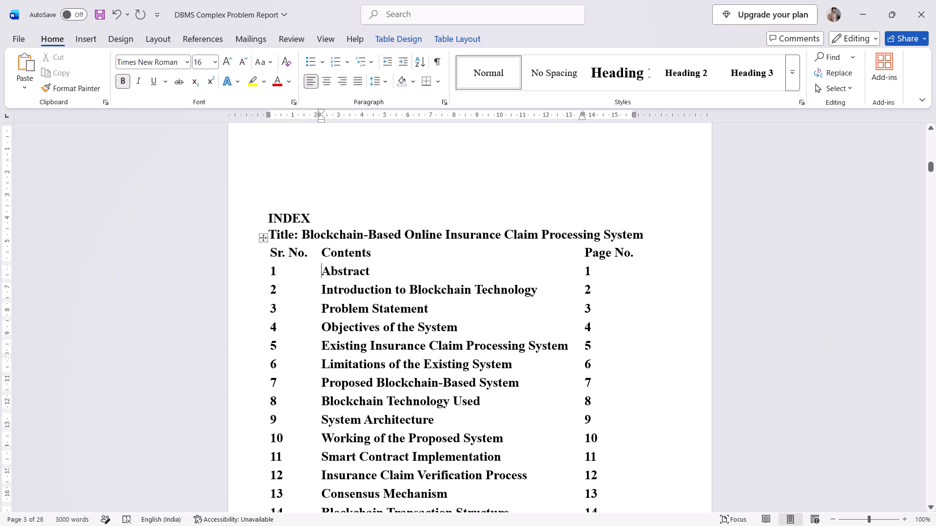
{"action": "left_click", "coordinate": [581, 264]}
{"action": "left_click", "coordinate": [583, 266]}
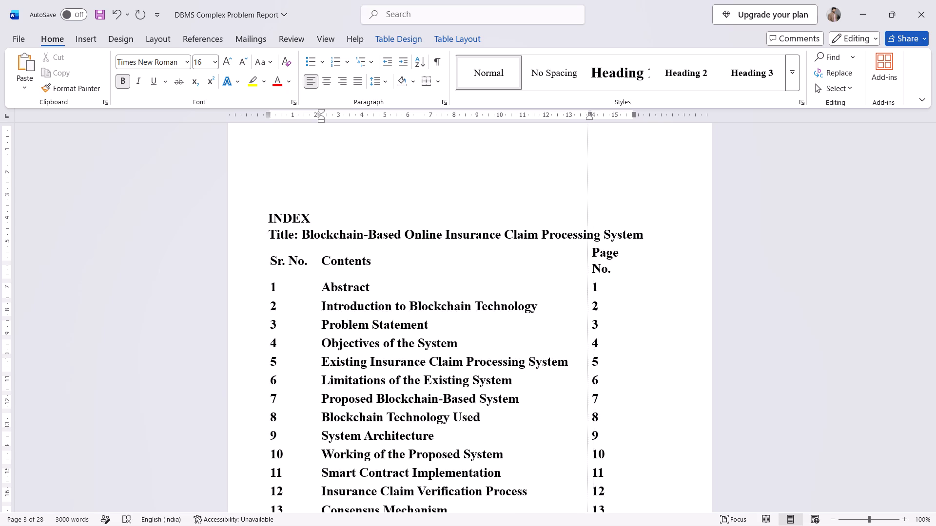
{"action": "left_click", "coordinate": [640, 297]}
Check the index table down to its References row and activate Draw Table for adding borders to it.
{"action": "scroll", "coordinate": [640, 297], "scroll_direction": "down", "scroll_amount": 2}
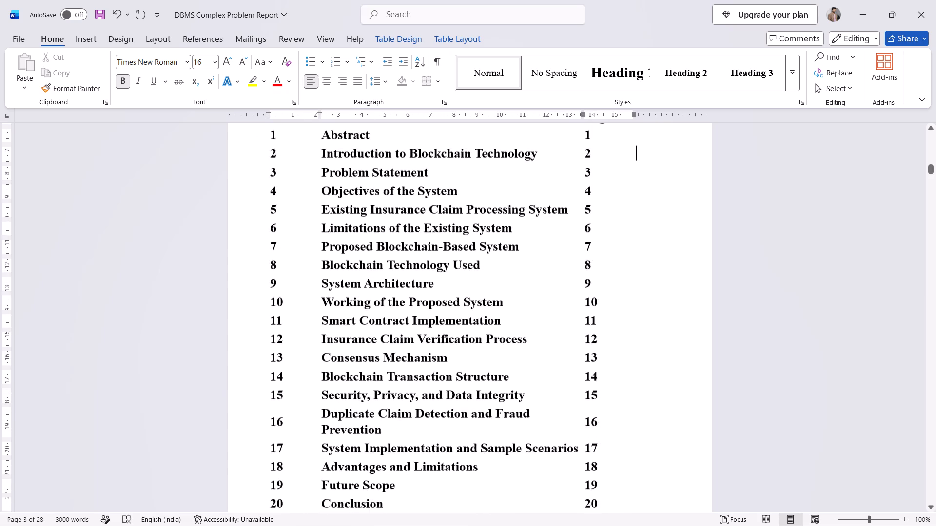
{"action": "scroll", "coordinate": [640, 297], "scroll_direction": "down", "scroll_amount": 7}
{"action": "scroll", "coordinate": [640, 297], "scroll_direction": "up", "scroll_amount": 4}
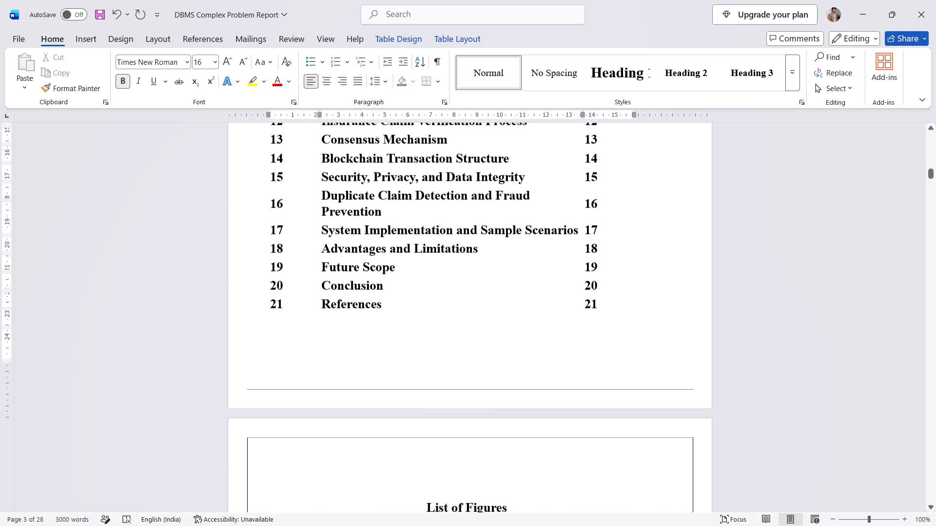
{"action": "scroll", "coordinate": [640, 297], "scroll_direction": "up", "scroll_amount": 5}
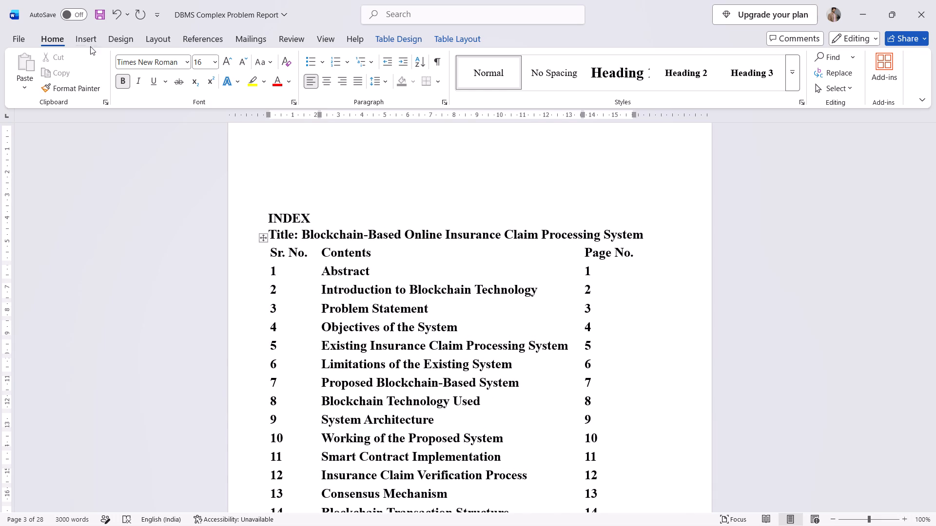
{"action": "left_click", "coordinate": [86, 43]}
{"action": "left_click", "coordinate": [94, 90]}
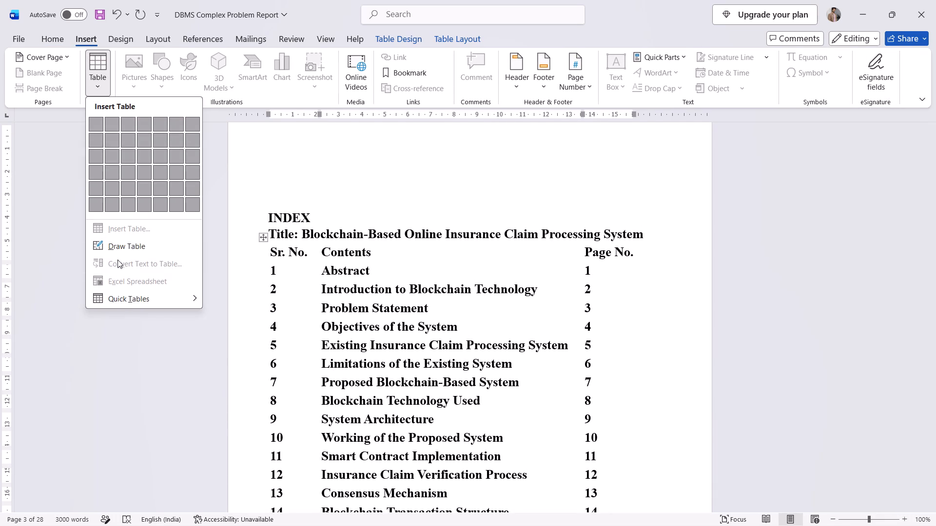
{"action": "left_click", "coordinate": [118, 252]}
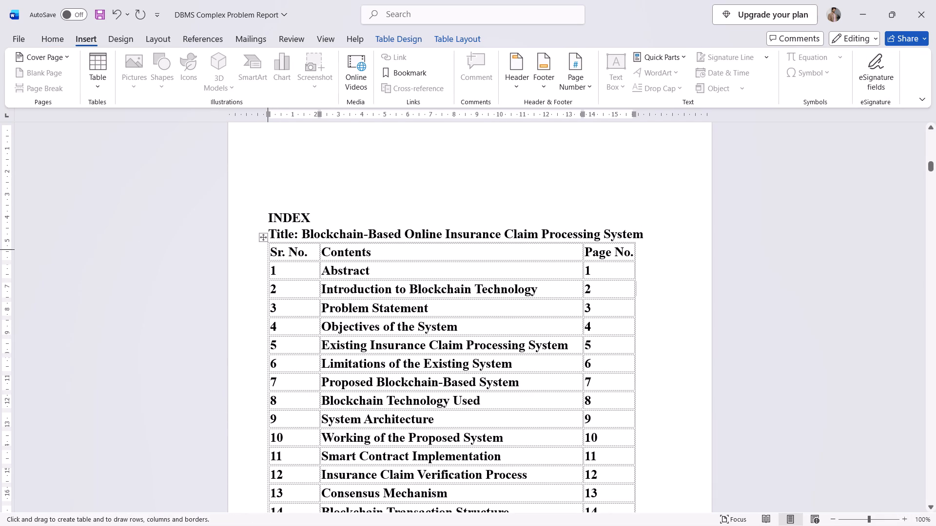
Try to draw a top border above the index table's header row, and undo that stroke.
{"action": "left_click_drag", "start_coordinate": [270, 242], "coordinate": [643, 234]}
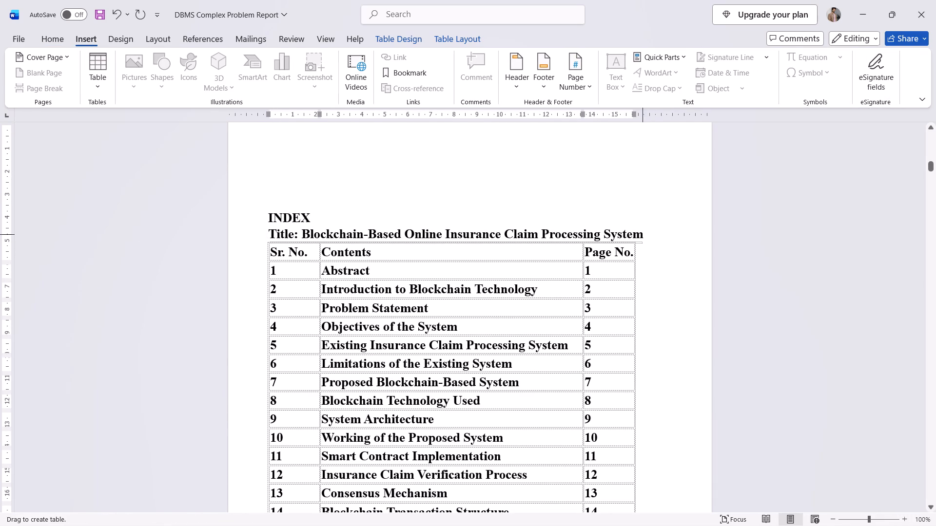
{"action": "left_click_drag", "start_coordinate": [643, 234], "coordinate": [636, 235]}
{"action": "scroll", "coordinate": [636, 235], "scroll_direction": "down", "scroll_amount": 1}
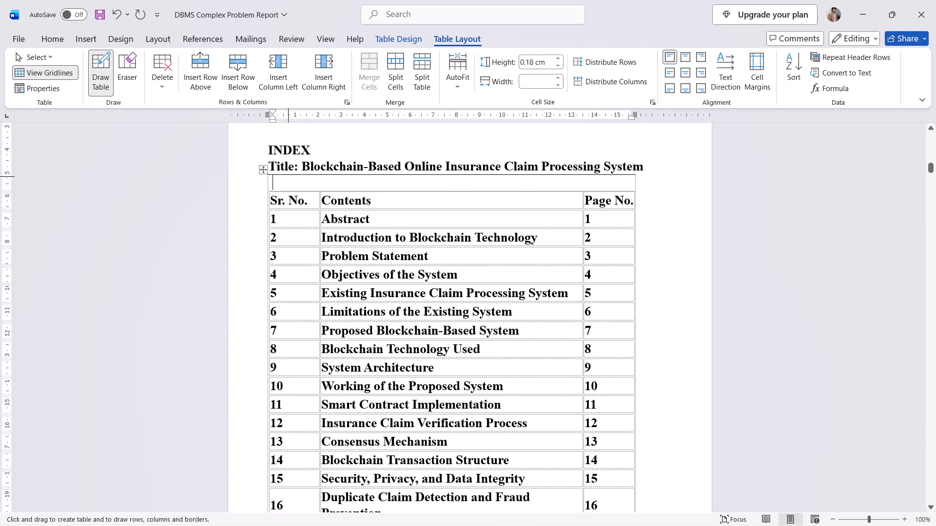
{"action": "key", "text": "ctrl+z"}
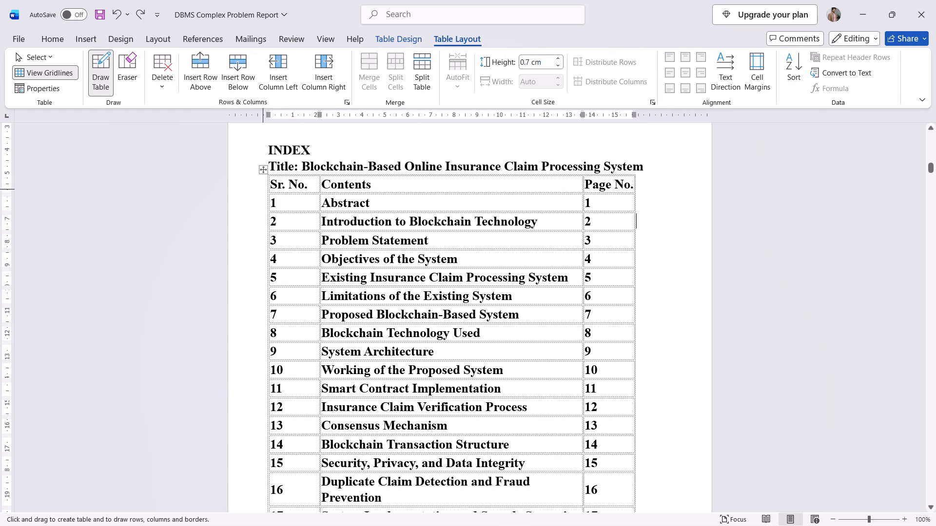
Draw solid borders across the top of the header row, down the Sr. No. column's outer edge, and below the References row.
{"action": "left_click_drag", "start_coordinate": [269, 177], "coordinate": [627, 172]}
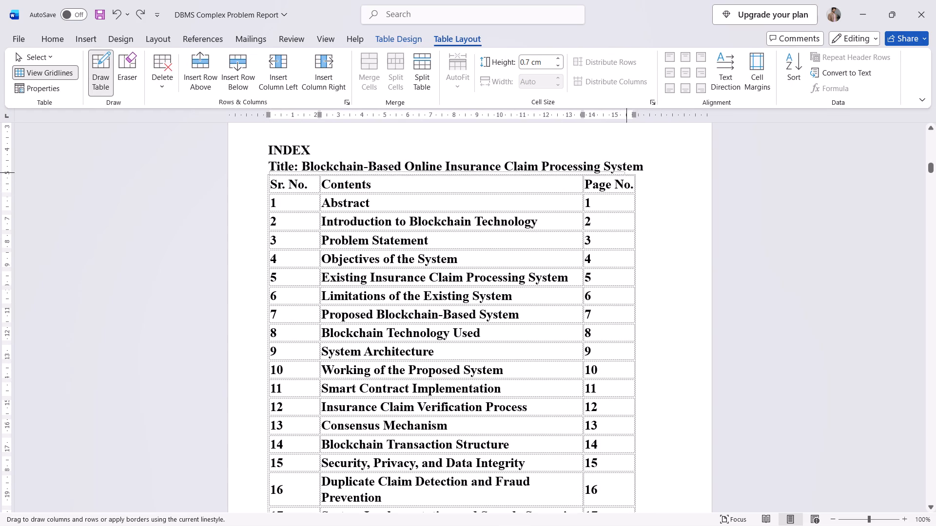
{"action": "left_click_drag", "start_coordinate": [627, 172], "coordinate": [633, 176]}
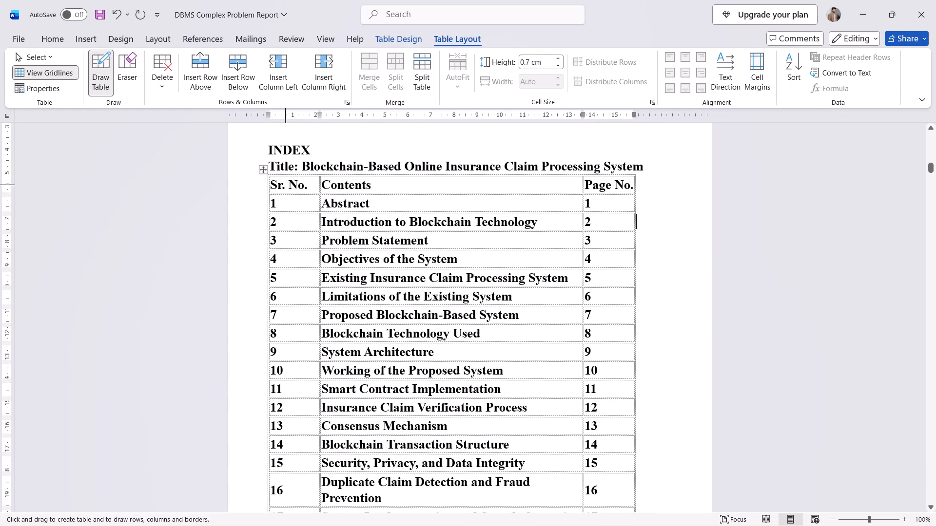
{"action": "left_click_drag", "start_coordinate": [270, 177], "coordinate": [253, 512]}
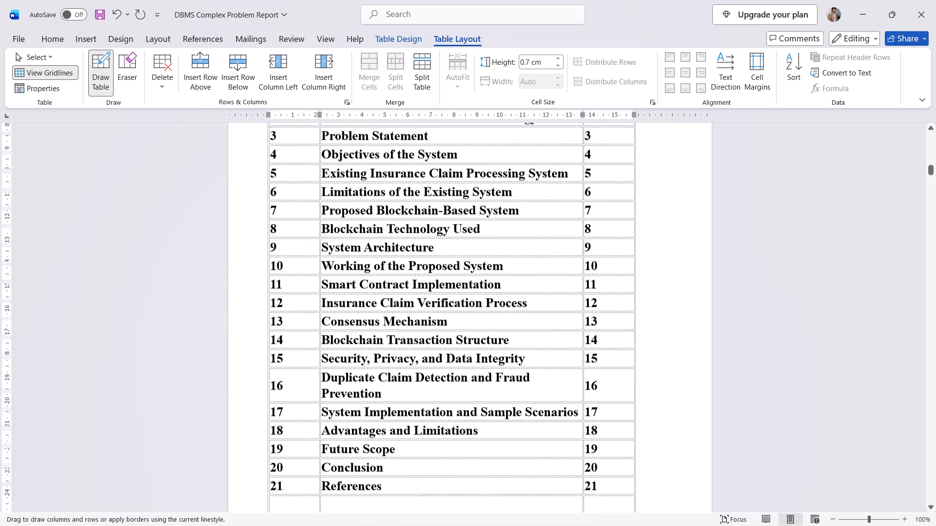
{"action": "left_click_drag", "start_coordinate": [253, 512], "coordinate": [270, 469]}
{"action": "left_click_drag", "start_coordinate": [273, 472], "coordinate": [628, 466]}
Draw a solid vertical border between the Contents and Page No. columns, from the header row down to References.
{"action": "scroll", "coordinate": [622, 165], "scroll_direction": "up", "scroll_amount": 1}
{"action": "scroll", "coordinate": [562, 137], "scroll_direction": "up", "scroll_amount": 1}
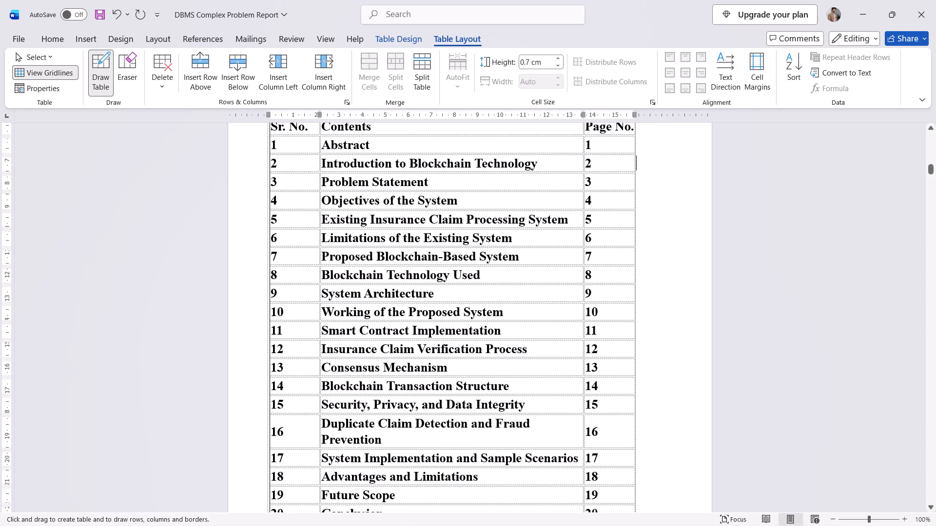
{"action": "left_click_drag", "start_coordinate": [583, 189], "coordinate": [585, 520]}
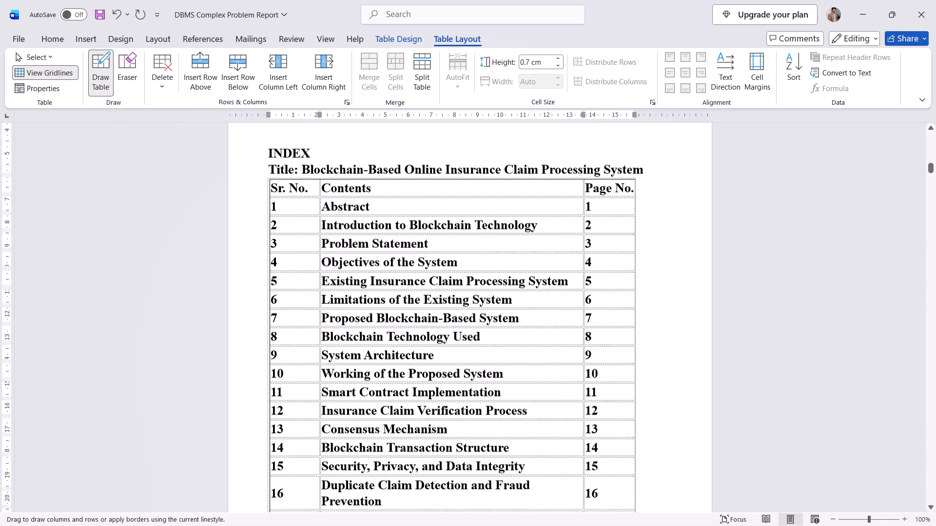
{"action": "left_click_drag", "start_coordinate": [585, 520], "coordinate": [596, 427]}
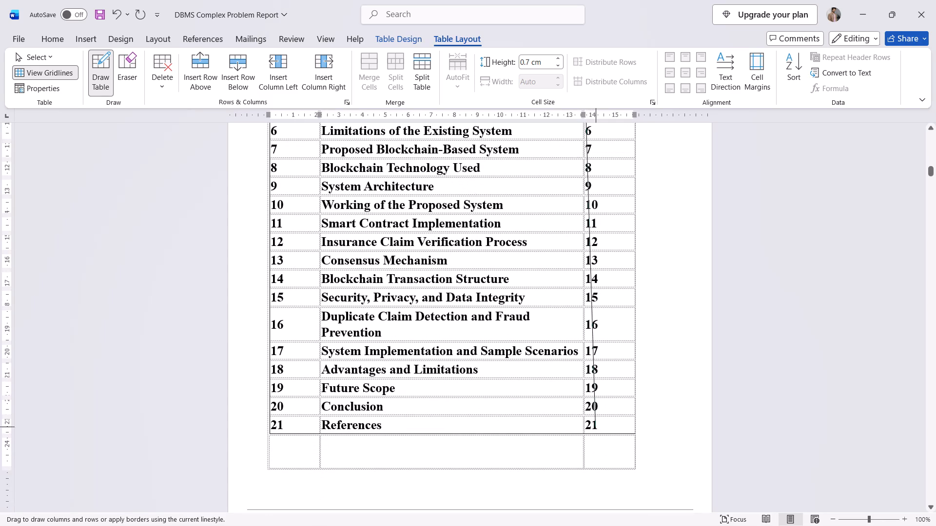
{"action": "left_click_drag", "start_coordinate": [596, 427], "coordinate": [586, 432]}
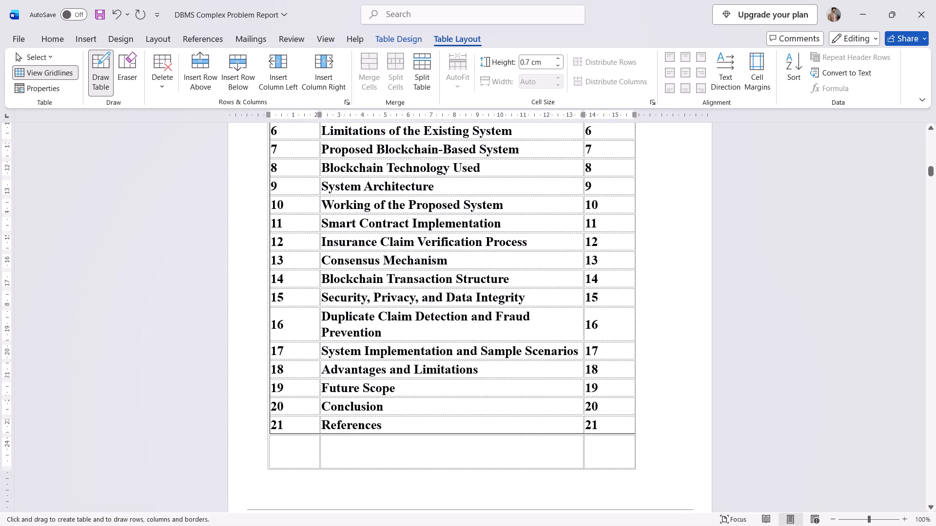
{"action": "scroll", "coordinate": [640, 346], "scroll_direction": "up", "scroll_amount": 2}
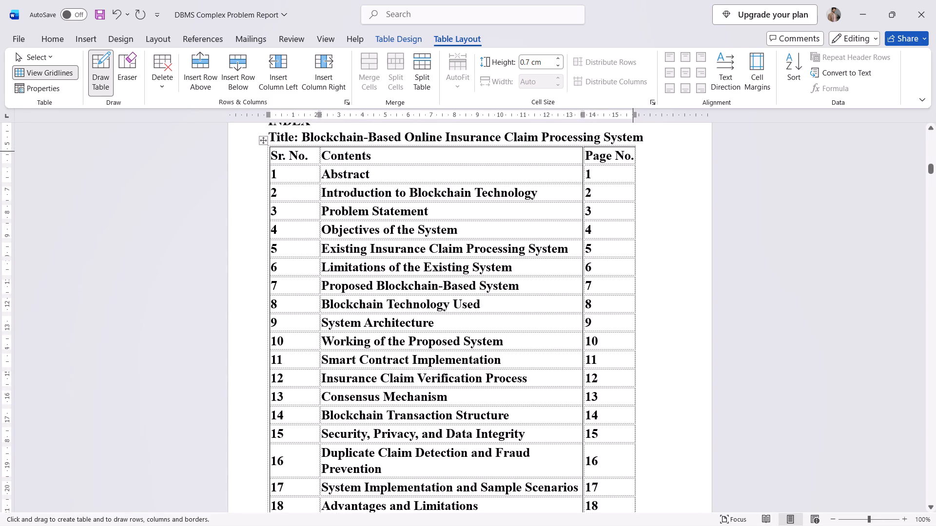
Draw a solid vertical border along the Page No. column's outer edge, from the header row down to References.
{"action": "left_click_drag", "start_coordinate": [635, 149], "coordinate": [627, 525]}
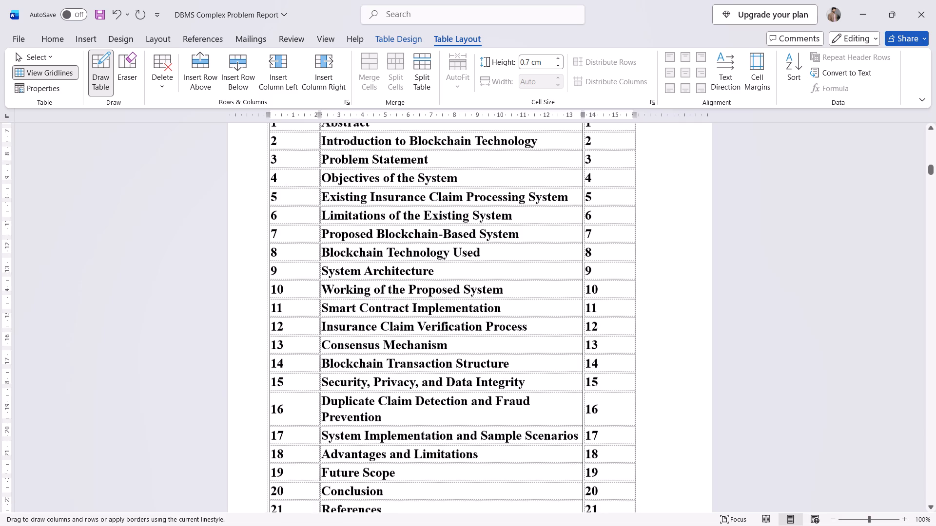
{"action": "left_click_drag", "start_coordinate": [627, 525], "coordinate": [638, 401]}
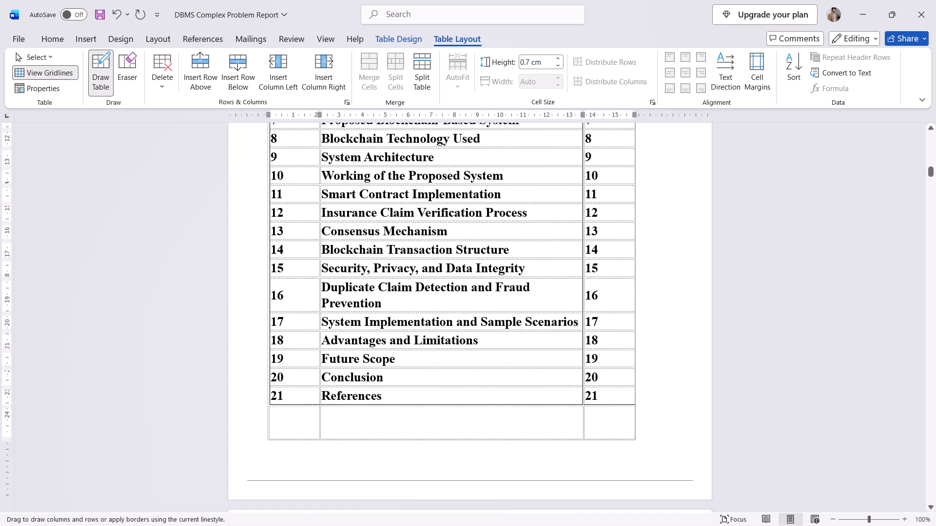
Draw a solid vertical border between the Sr. No. and Contents columns, from the header row down to References.
{"action": "scroll", "coordinate": [636, 401], "scroll_direction": "up", "scroll_amount": 1}
{"action": "scroll", "coordinate": [354, 282], "scroll_direction": "up", "scroll_amount": 4}
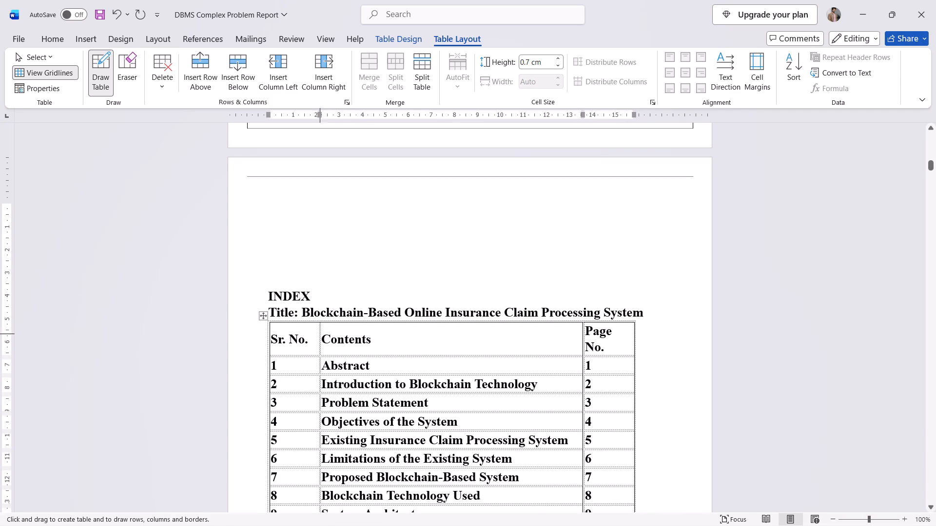
{"action": "left_click_drag", "start_coordinate": [321, 321], "coordinate": [314, 414]}
{"action": "scroll", "coordinate": [331, 488], "scroll_direction": "down", "scroll_amount": 5}
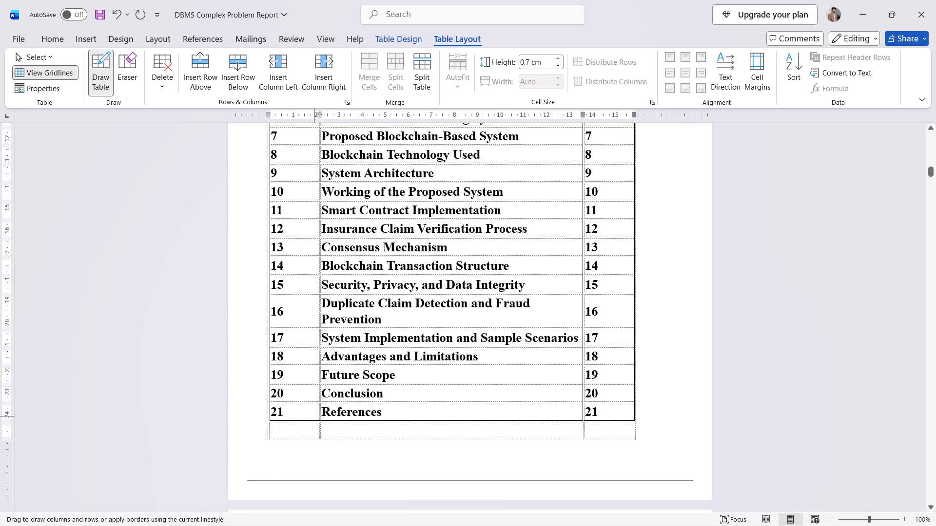
{"action": "left_click_drag", "start_coordinate": [314, 414], "coordinate": [323, 416]}
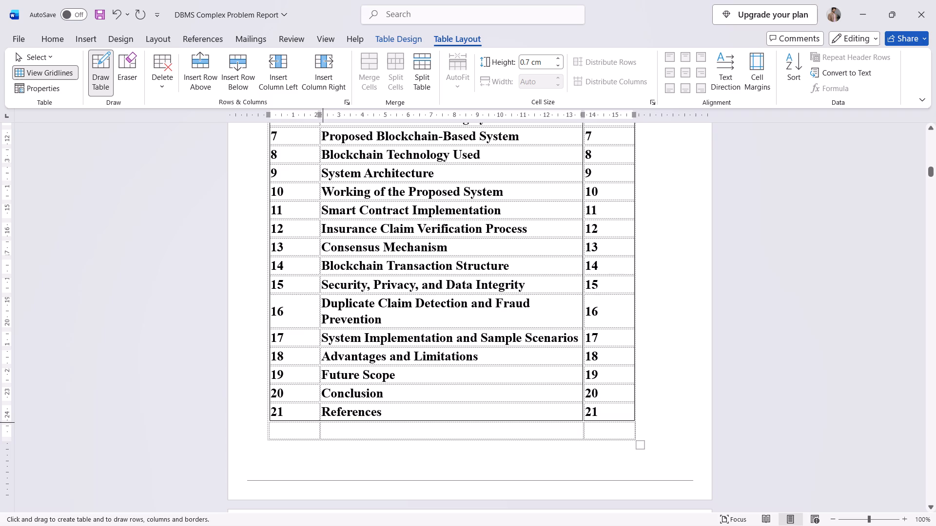
{"action": "left_click_drag", "start_coordinate": [322, 422], "coordinate": [328, 267]}
{"action": "scroll", "coordinate": [328, 267], "scroll_direction": "up", "scroll_amount": 5}
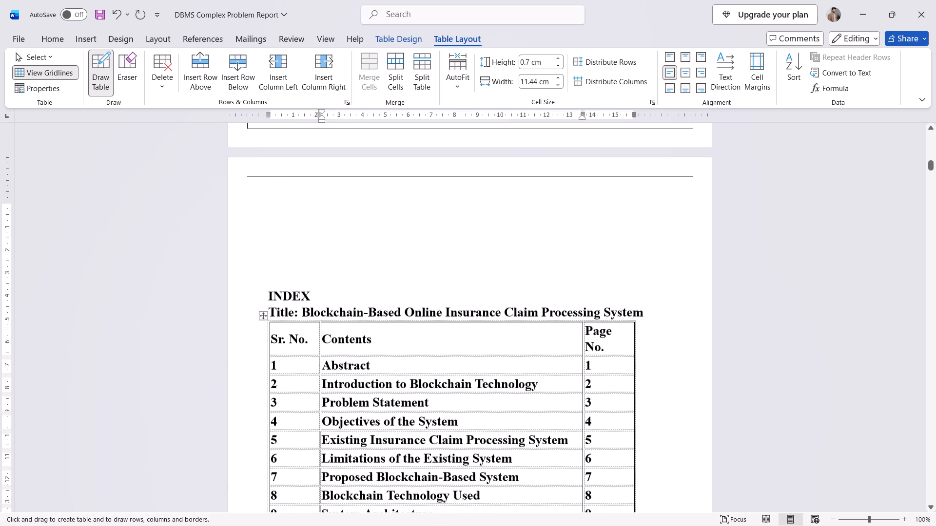
{"action": "scroll", "coordinate": [337, 356], "scroll_direction": "down", "scroll_amount": 2}
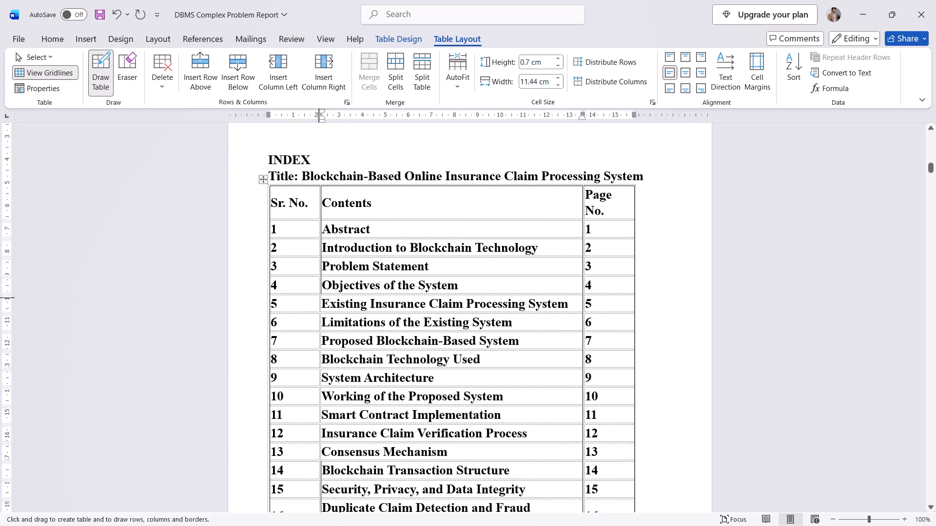
{"action": "left_click_drag", "start_coordinate": [321, 292], "coordinate": [315, 423]}
{"action": "scroll", "coordinate": [315, 410], "scroll_direction": "down", "scroll_amount": 2}
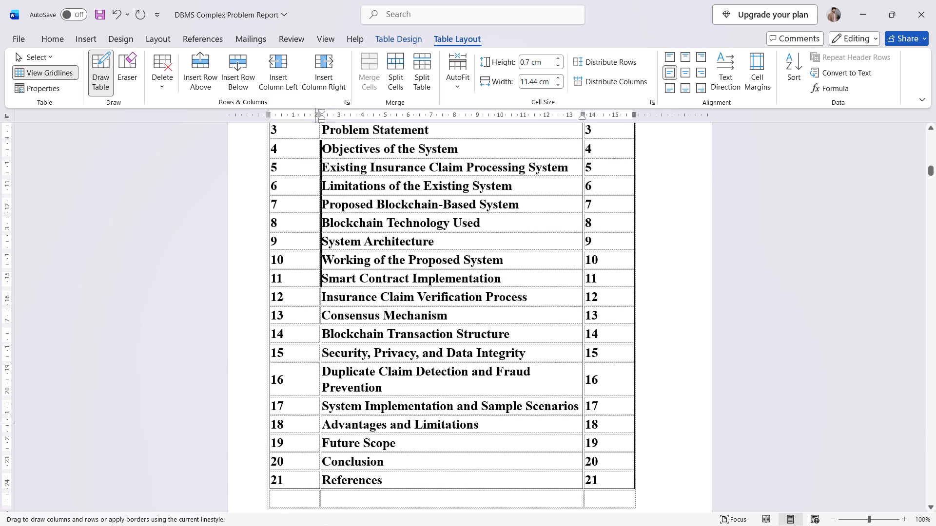
{"action": "left_click_drag", "start_coordinate": [315, 423], "coordinate": [314, 505]}
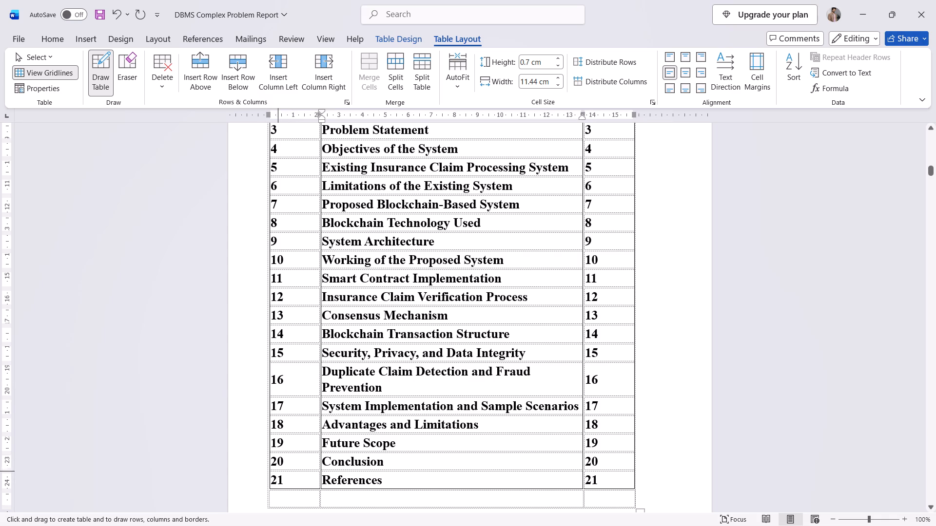
Draw solid horizontal borders across all columns between each pair of adjacent rows from 21 References up to 16 Duplicate Claim Detection and Fraud Prevention.
{"action": "left_click_drag", "start_coordinate": [266, 470], "coordinate": [640, 465]}
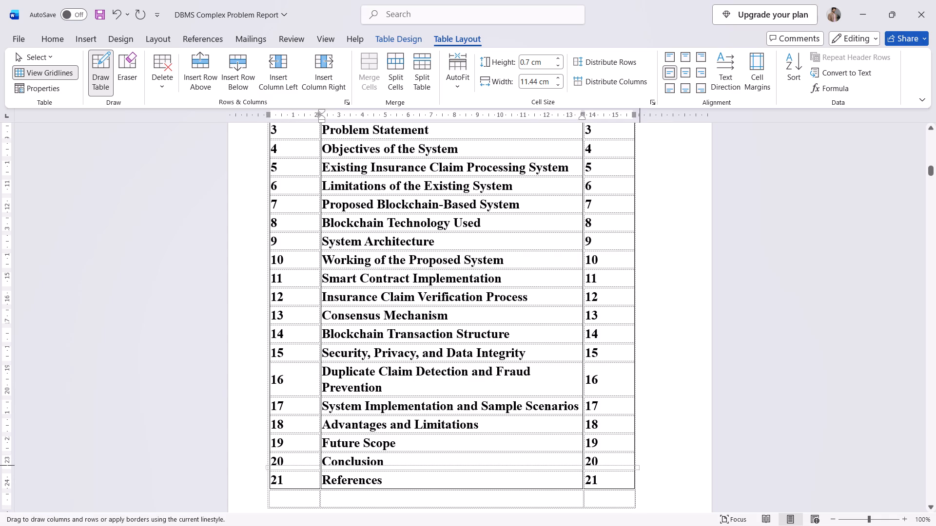
{"action": "left_click_drag", "start_coordinate": [640, 465], "coordinate": [633, 470]}
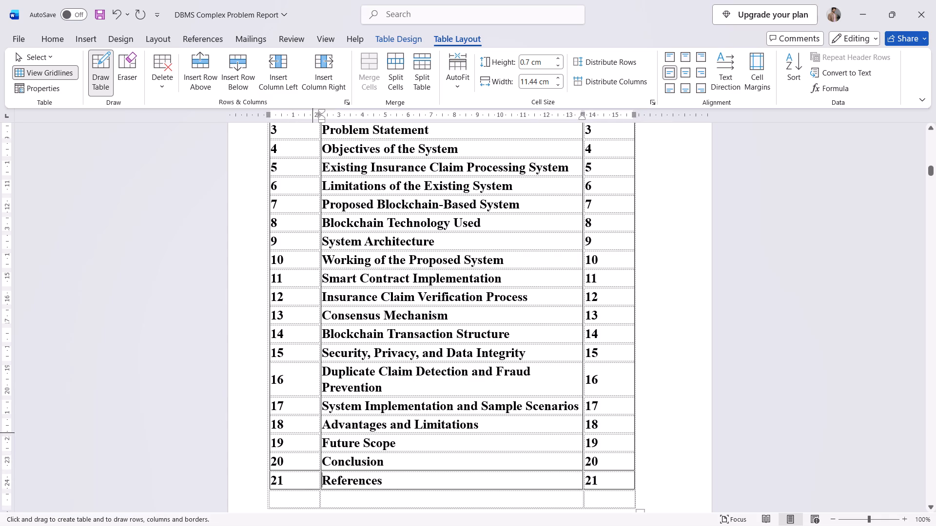
{"action": "left_click_drag", "start_coordinate": [271, 450], "coordinate": [639, 453]}
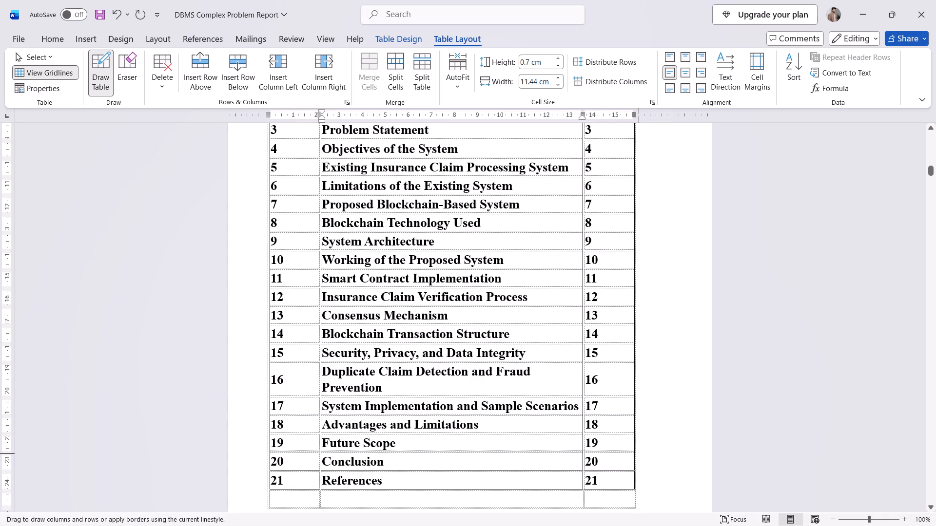
{"action": "left_click_drag", "start_coordinate": [639, 453], "coordinate": [625, 444]}
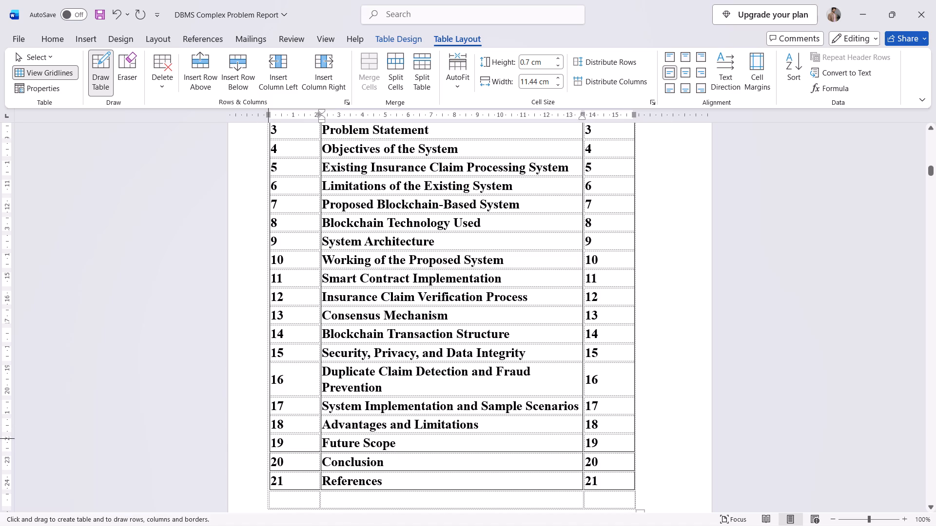
{"action": "left_click_drag", "start_coordinate": [269, 434], "coordinate": [634, 433]}
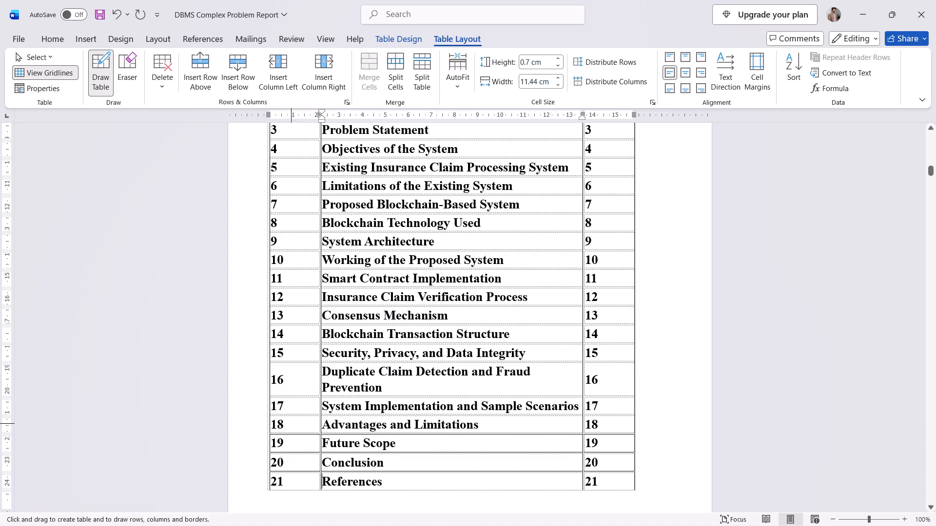
{"action": "left_click_drag", "start_coordinate": [274, 415], "coordinate": [690, 410]}
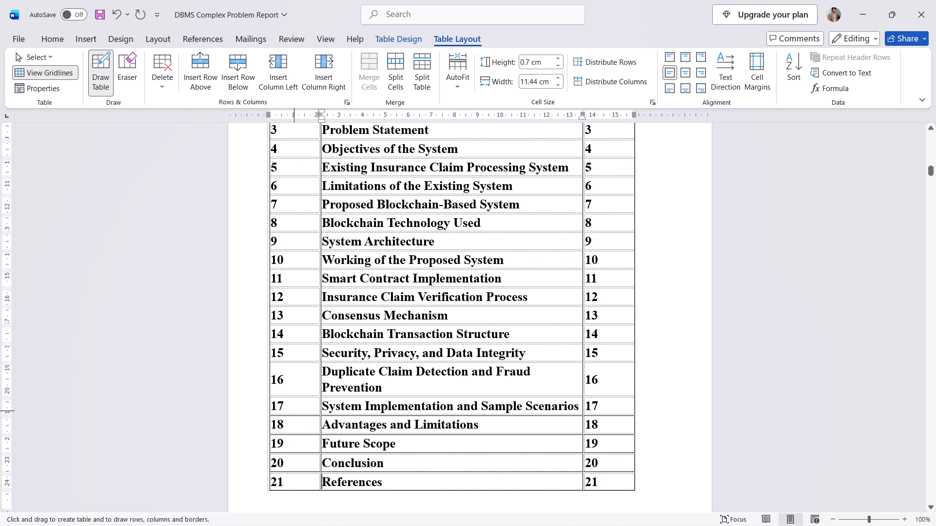
{"action": "left_click_drag", "start_coordinate": [268, 396], "coordinate": [569, 385]}
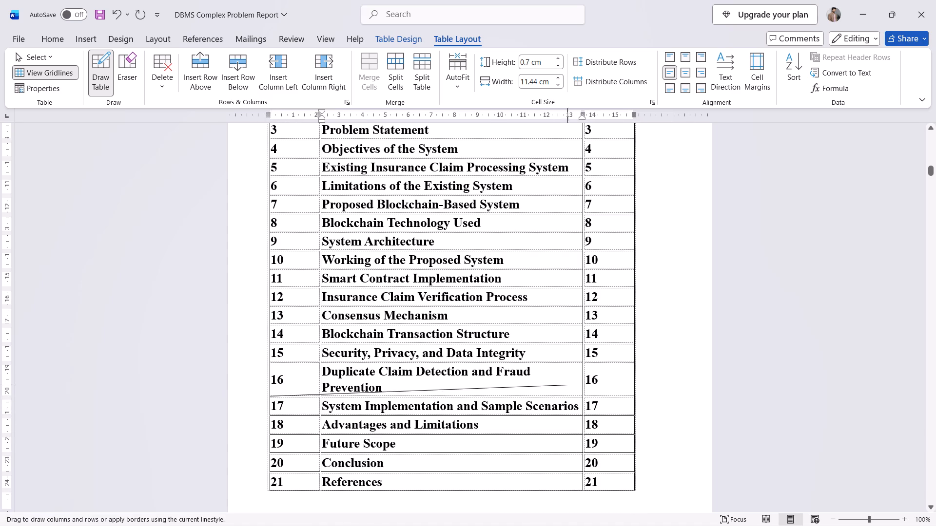
{"action": "left_click_drag", "start_coordinate": [569, 385], "coordinate": [645, 396]}
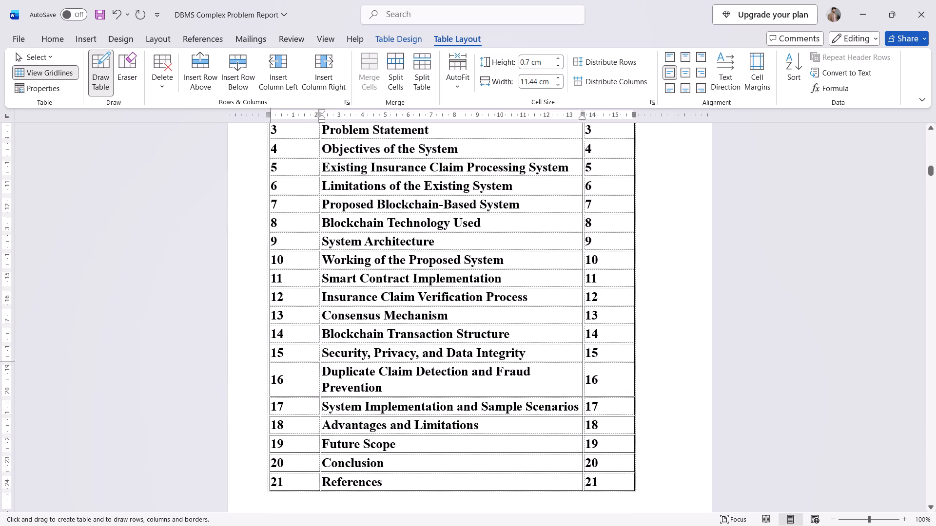
Draw solid horizontal borders across all columns between adjacent rows, from above row 16 up to the line between rows 11 and 12.
{"action": "left_click_drag", "start_coordinate": [270, 361], "coordinate": [642, 355]}
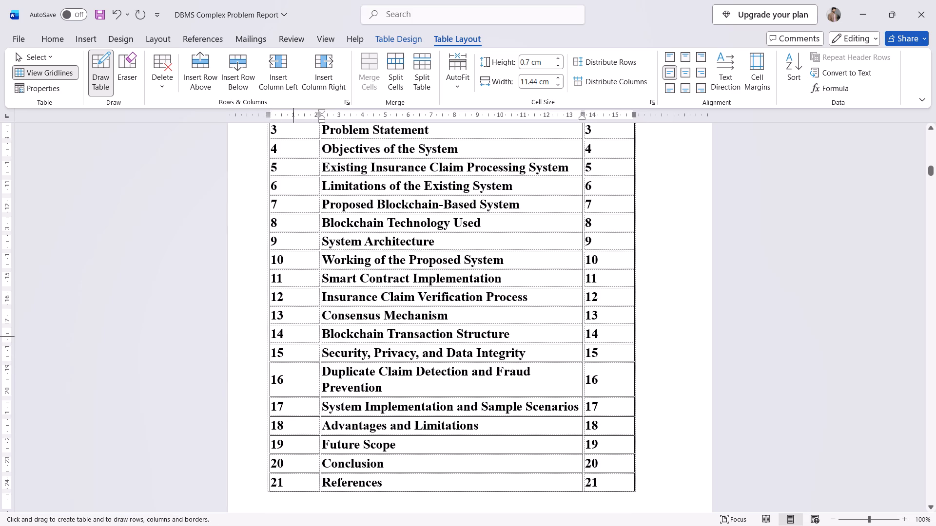
{"action": "left_click_drag", "start_coordinate": [273, 343], "coordinate": [642, 342]}
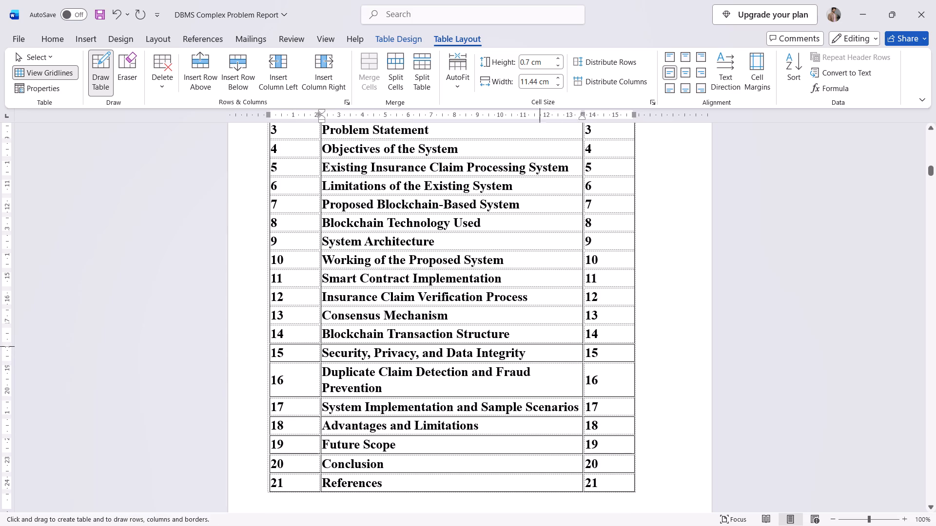
{"action": "left_click_drag", "start_coordinate": [271, 324], "coordinate": [585, 314]}
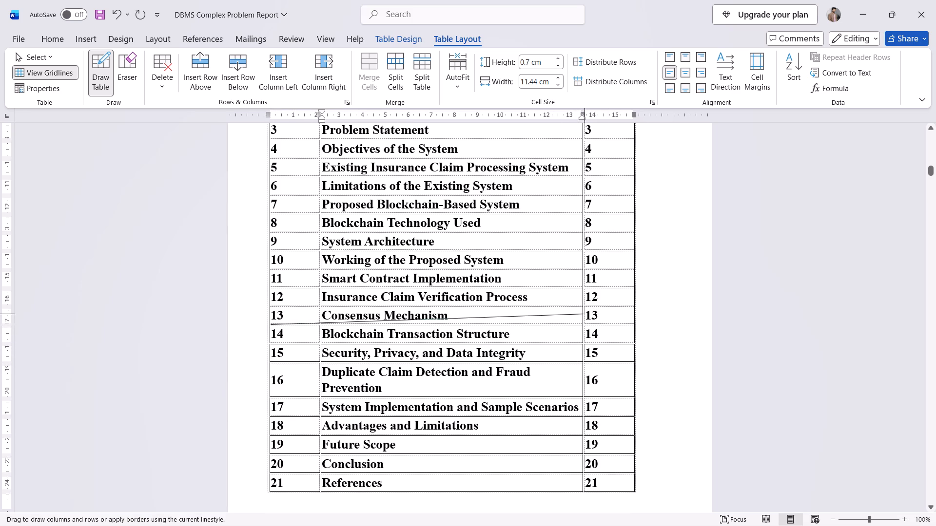
{"action": "left_click_drag", "start_coordinate": [585, 314], "coordinate": [636, 324]}
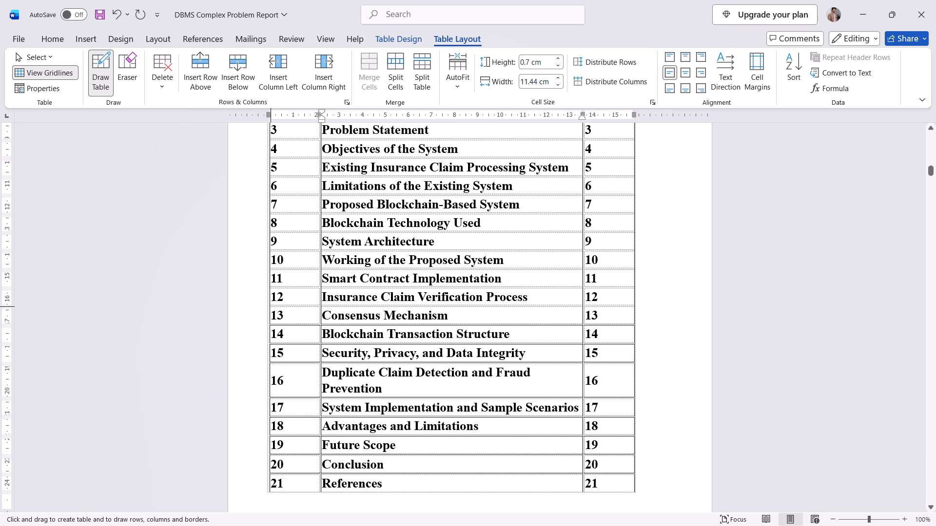
{"action": "left_click_drag", "start_coordinate": [270, 306], "coordinate": [631, 303]}
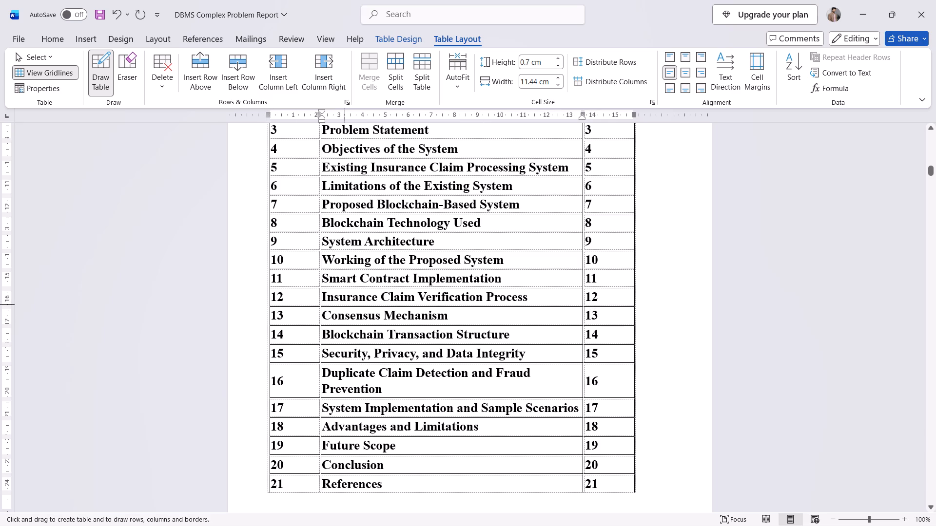
{"action": "left_click_drag", "start_coordinate": [268, 288], "coordinate": [414, 292]}
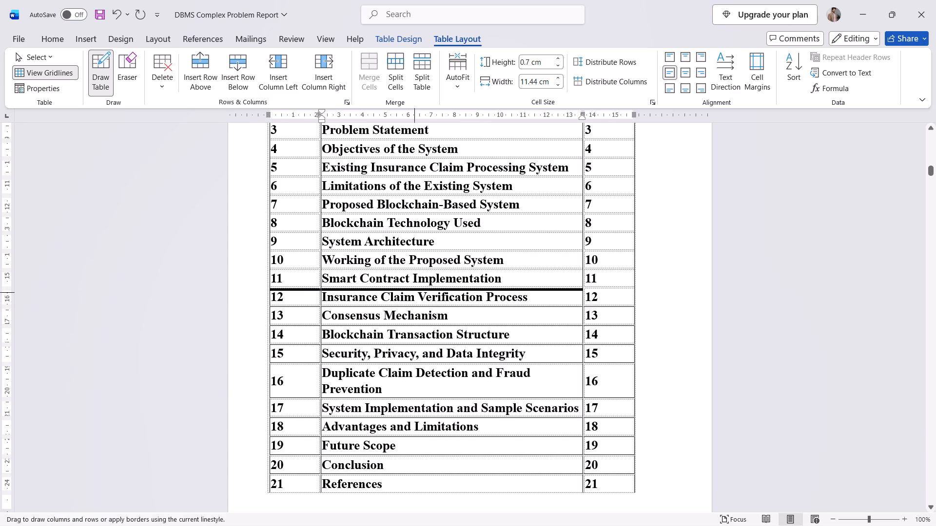
{"action": "left_click_drag", "start_coordinate": [414, 292], "coordinate": [635, 289]}
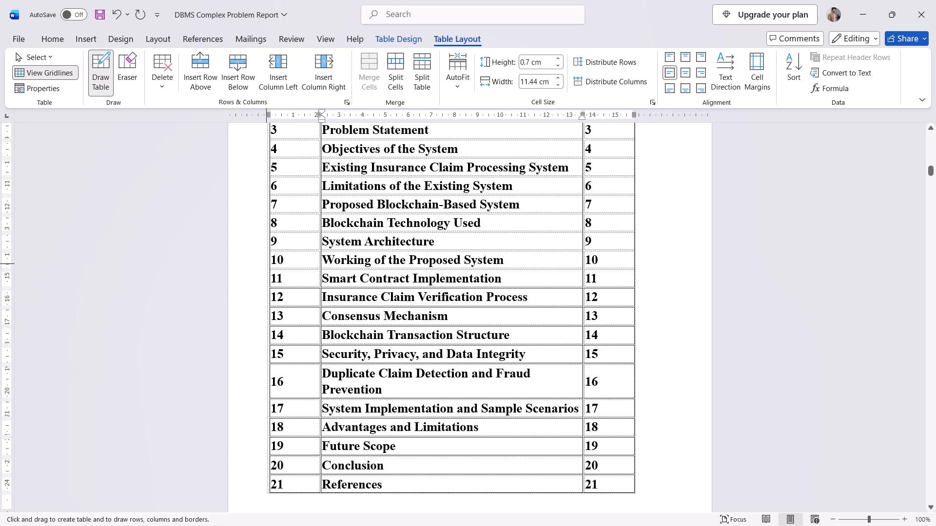
Draw solid horizontal borders across all columns between adjacent rows, from above row 11 up to the line between rows 6 and 7.
{"action": "left_click_drag", "start_coordinate": [271, 270], "coordinate": [625, 274]}
{"action": "left_click_drag", "start_coordinate": [269, 254], "coordinate": [579, 255]}
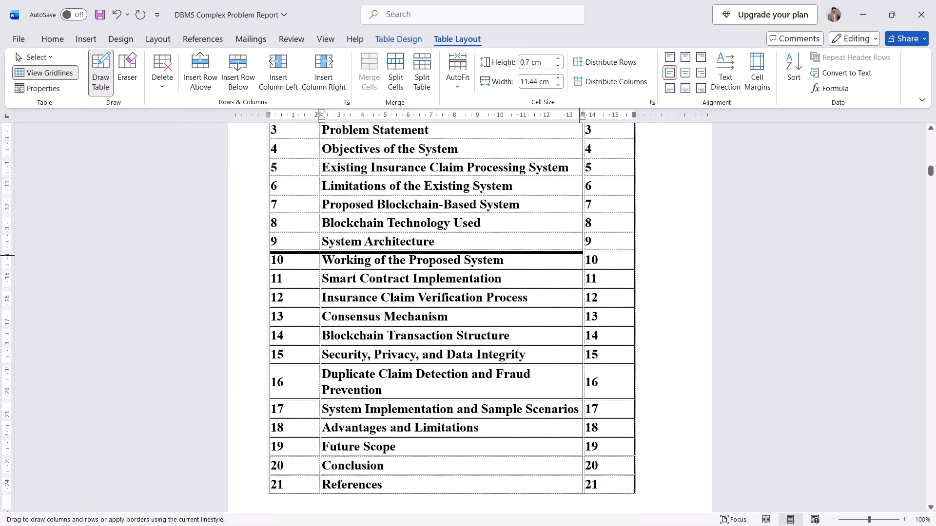
{"action": "left_click_drag", "start_coordinate": [579, 255], "coordinate": [602, 255]}
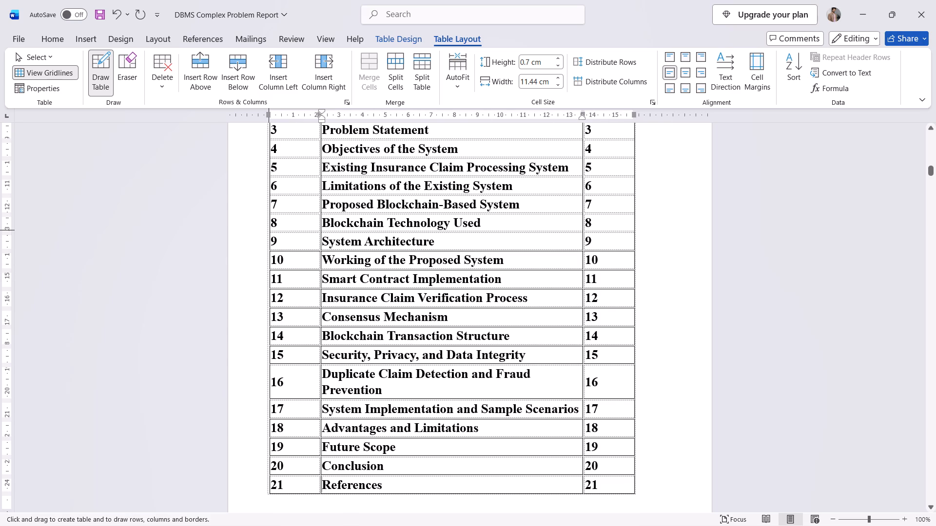
{"action": "left_click_drag", "start_coordinate": [269, 230], "coordinate": [639, 228]}
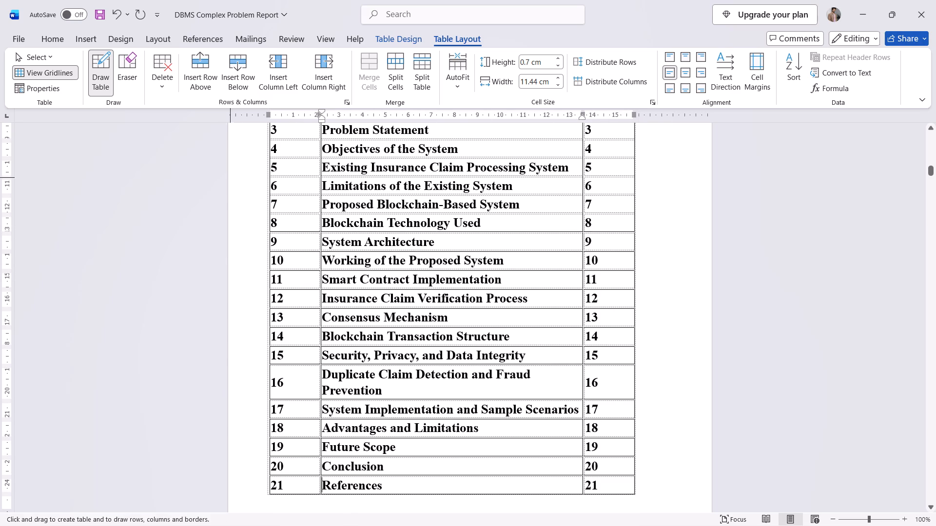
{"action": "left_click_drag", "start_coordinate": [268, 215], "coordinate": [622, 218]}
{"action": "left_click_drag", "start_coordinate": [265, 194], "coordinate": [340, 207]}
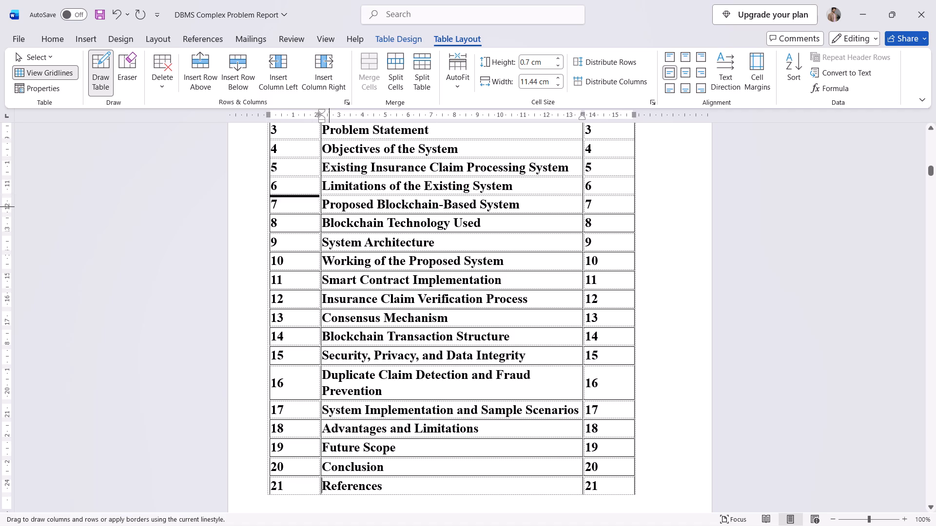
{"action": "left_click_drag", "start_coordinate": [340, 207], "coordinate": [621, 190]}
Draw solid horizontal borders across all columns between adjacent rows, from the line between rows 5 and 6 up to below the header row.
{"action": "scroll", "coordinate": [436, 185], "scroll_direction": "up", "scroll_amount": 2}
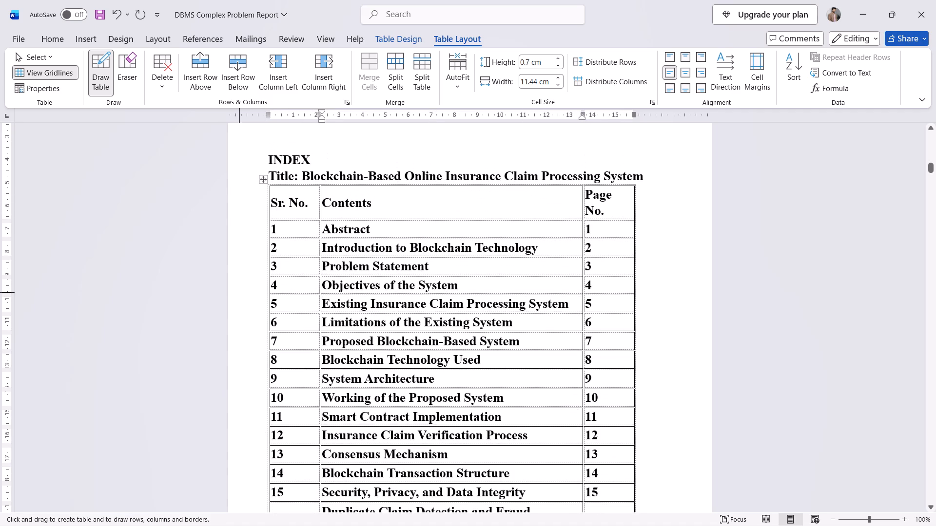
{"action": "left_click_drag", "start_coordinate": [268, 314], "coordinate": [566, 295]}
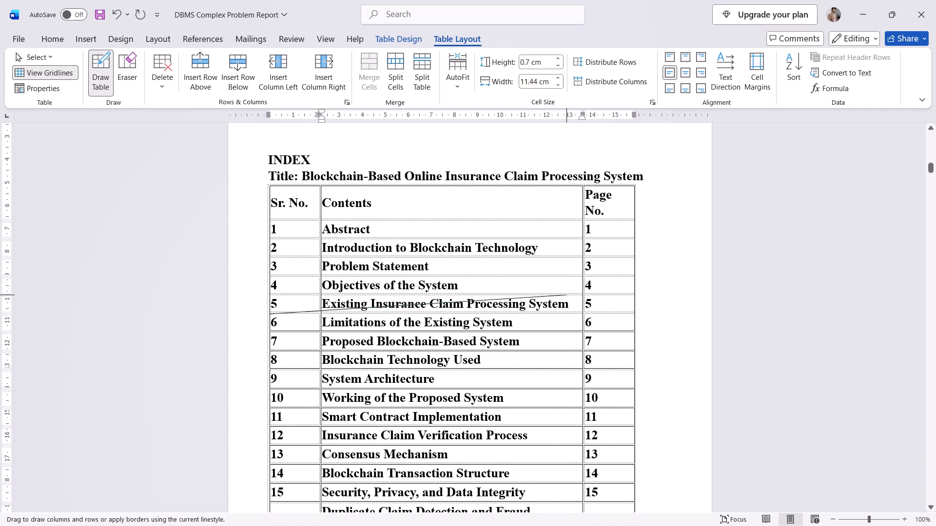
{"action": "left_click_drag", "start_coordinate": [566, 295], "coordinate": [628, 311]}
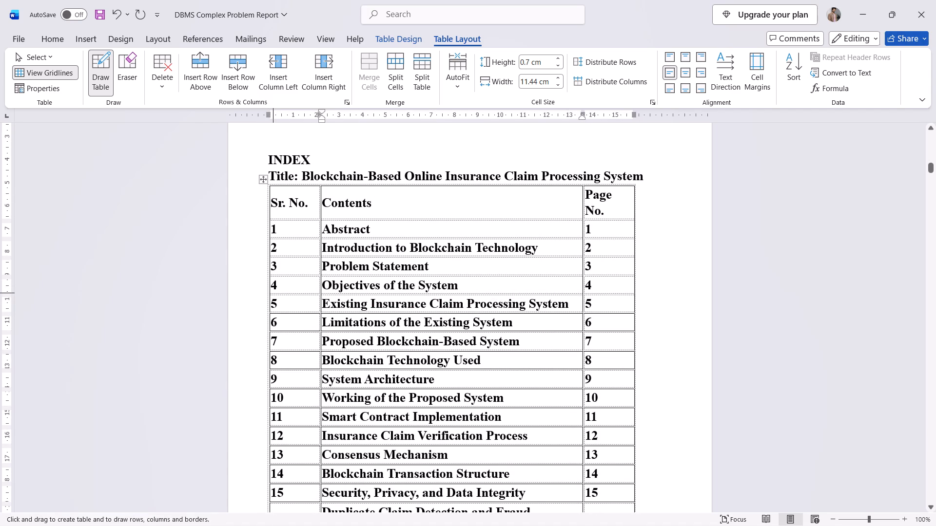
{"action": "left_click_drag", "start_coordinate": [271, 296], "coordinate": [626, 289]}
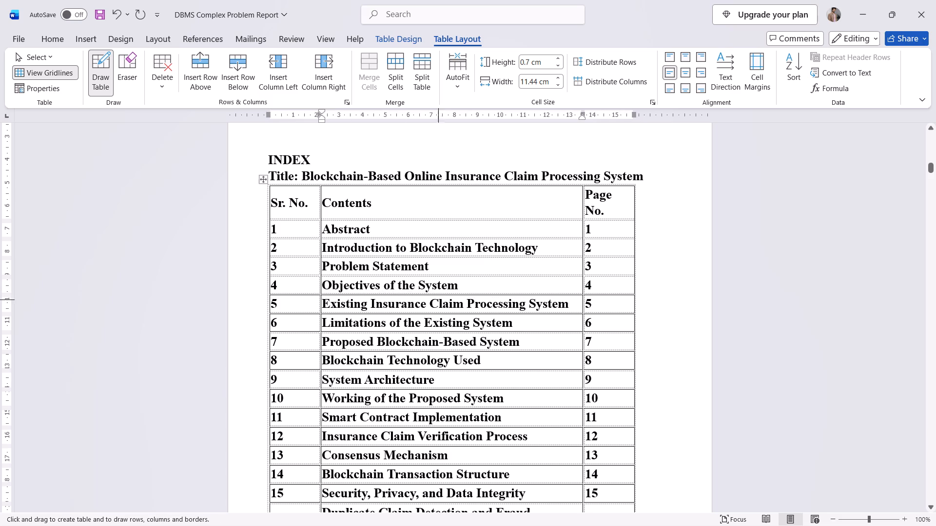
{"action": "left_click_drag", "start_coordinate": [272, 273], "coordinate": [649, 275]}
{"action": "left_click_drag", "start_coordinate": [269, 258], "coordinate": [623, 239]}
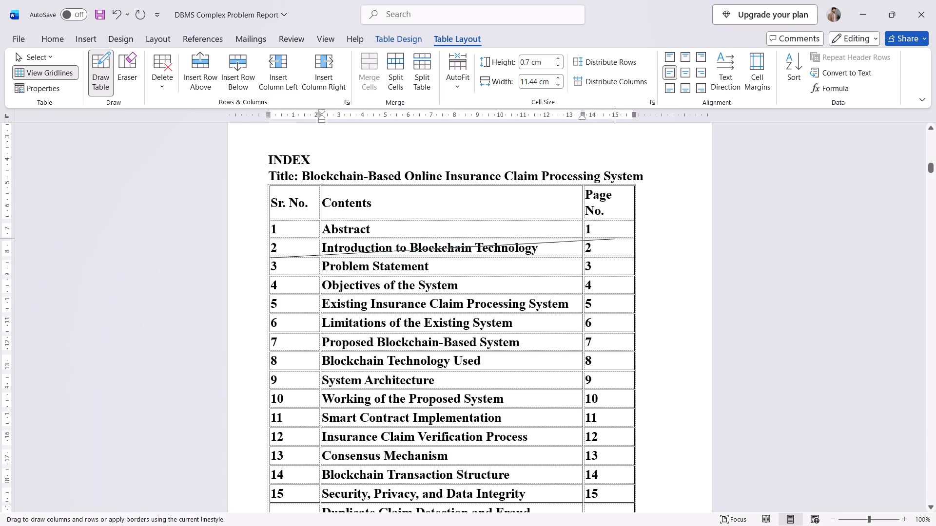
{"action": "left_click_drag", "start_coordinate": [623, 239], "coordinate": [638, 265]}
{"action": "left_click_drag", "start_coordinate": [267, 239], "coordinate": [625, 236]}
{"action": "left_click_drag", "start_coordinate": [271, 220], "coordinate": [372, 221]}
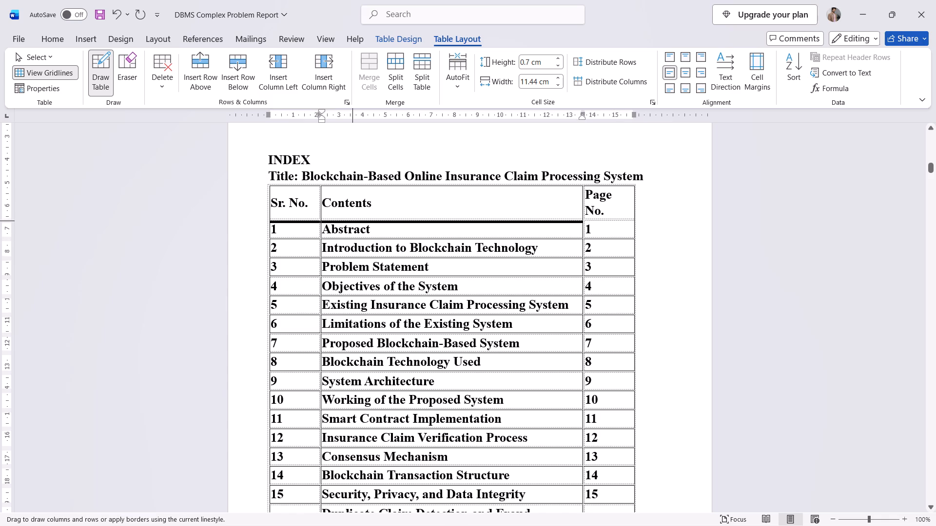
{"action": "left_click_drag", "start_coordinate": [372, 221], "coordinate": [650, 222]}
{"action": "left_click", "coordinate": [680, 263]}
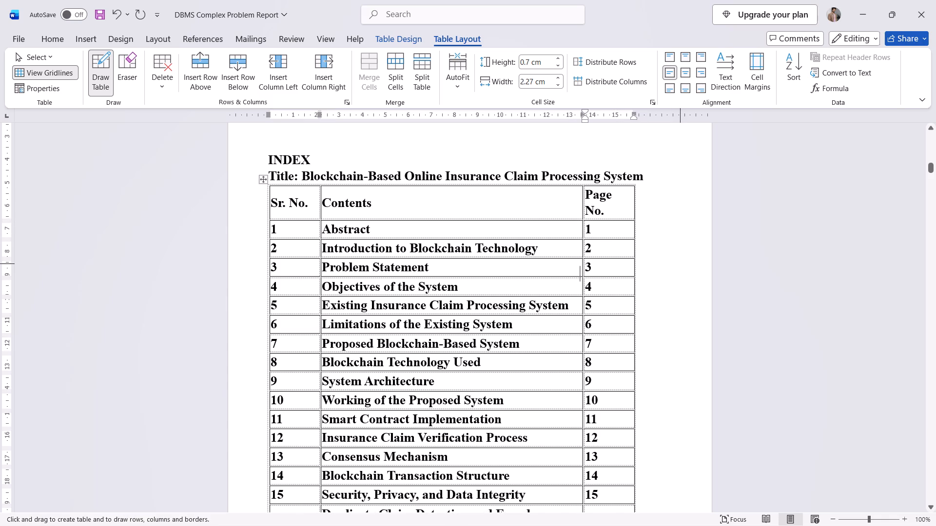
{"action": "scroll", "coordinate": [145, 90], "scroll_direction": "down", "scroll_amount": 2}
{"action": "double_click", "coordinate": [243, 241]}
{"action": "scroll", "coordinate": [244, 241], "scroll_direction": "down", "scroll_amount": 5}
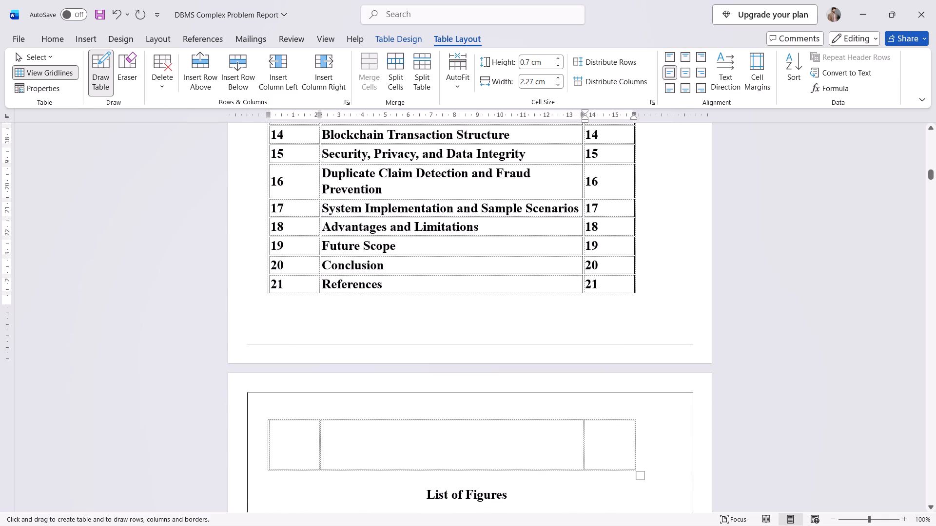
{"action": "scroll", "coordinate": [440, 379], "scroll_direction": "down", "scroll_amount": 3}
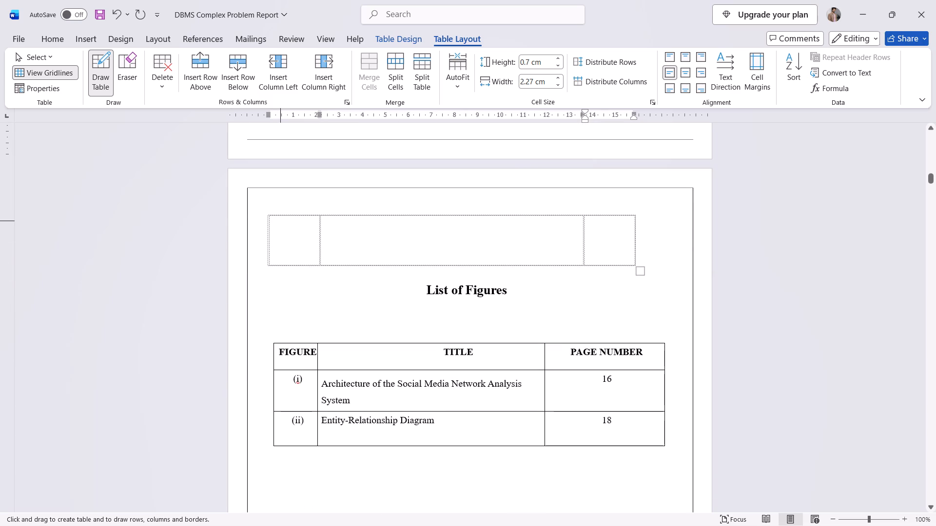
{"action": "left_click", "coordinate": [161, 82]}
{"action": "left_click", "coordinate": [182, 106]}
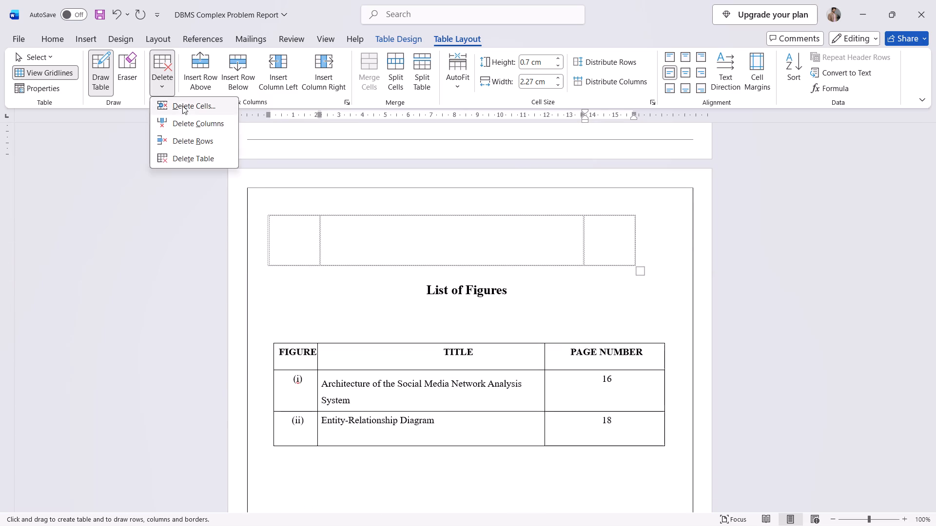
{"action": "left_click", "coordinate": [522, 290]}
Check the borders of the index table from the References row back up to the header row.
{"action": "scroll", "coordinate": [494, 263], "scroll_direction": "up", "scroll_amount": 4}
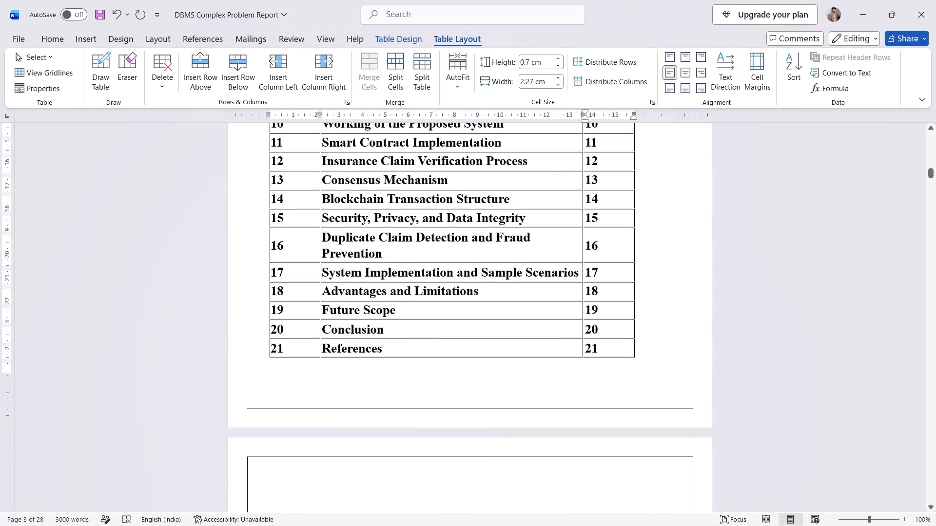
{"action": "scroll", "coordinate": [494, 263], "scroll_direction": "up", "scroll_amount": 1}
{"action": "scroll", "coordinate": [658, 257], "scroll_direction": "up", "scroll_amount": 3}
{"action": "left_click", "coordinate": [668, 274]}
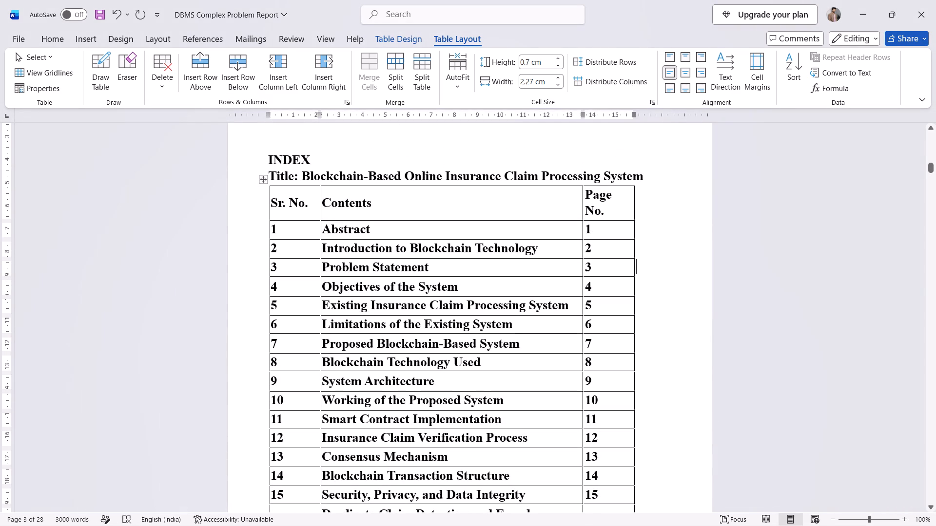
{"action": "left_click", "coordinate": [529, 208]}
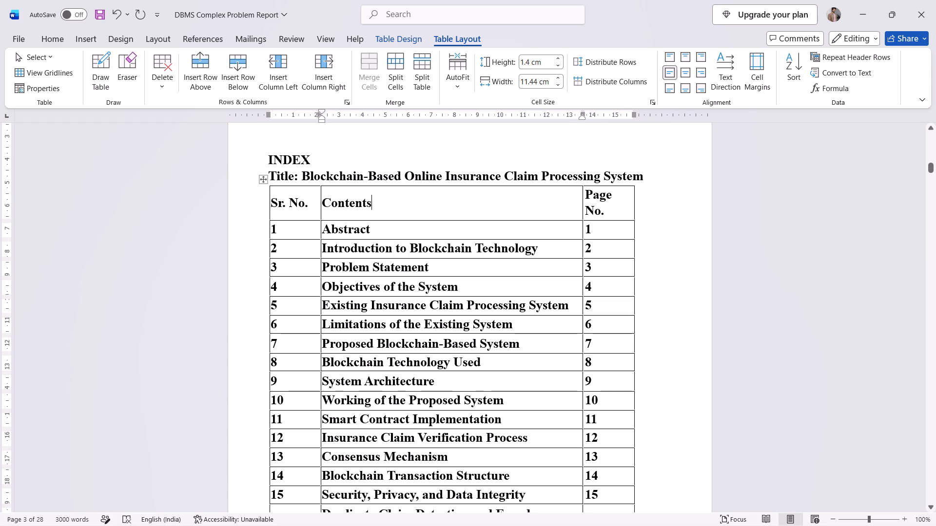
{"action": "scroll", "coordinate": [529, 208], "scroll_direction": "down", "scroll_amount": 1}
{"action": "scroll", "coordinate": [529, 208], "scroll_direction": "up", "scroll_amount": 5}
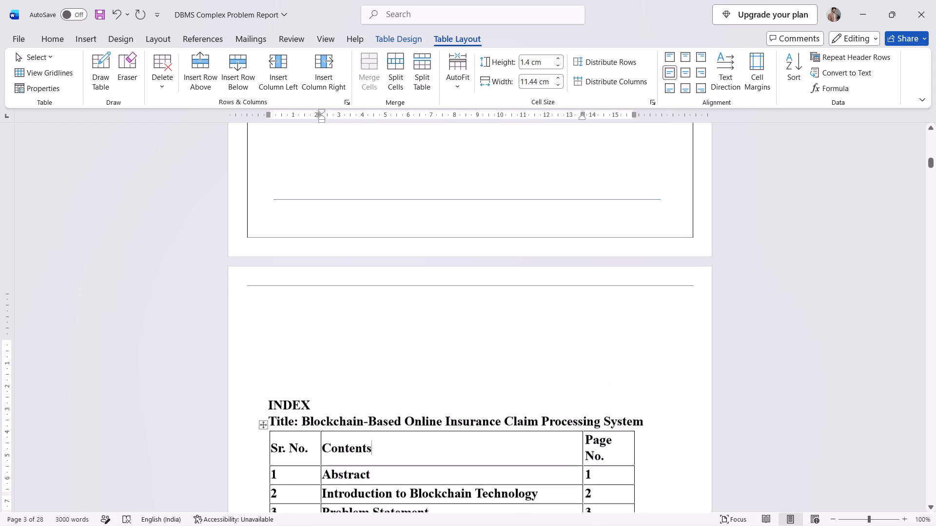
Center the INDEX heading above the table.
{"action": "left_click", "coordinate": [279, 429]}
{"action": "double_click", "coordinate": [279, 429]}
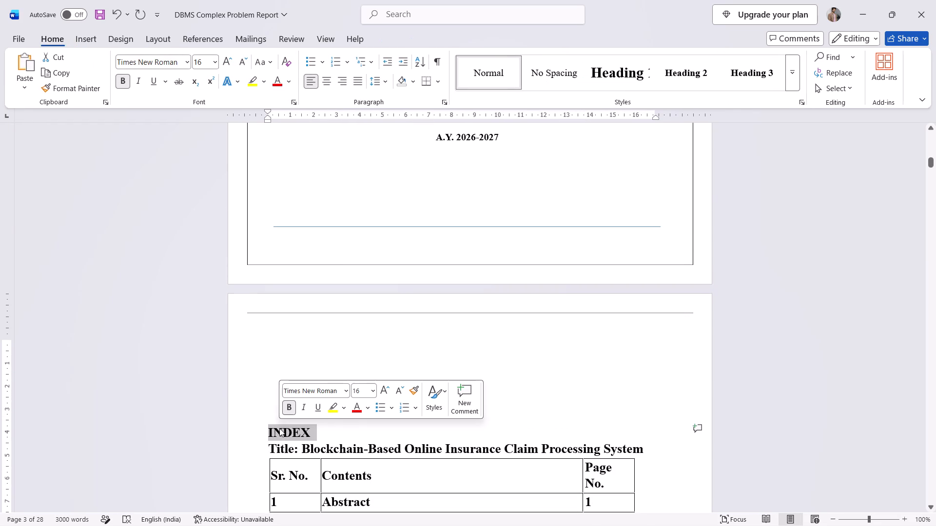
{"action": "left_click", "coordinate": [328, 74]}
{"action": "left_click", "coordinate": [328, 80]}
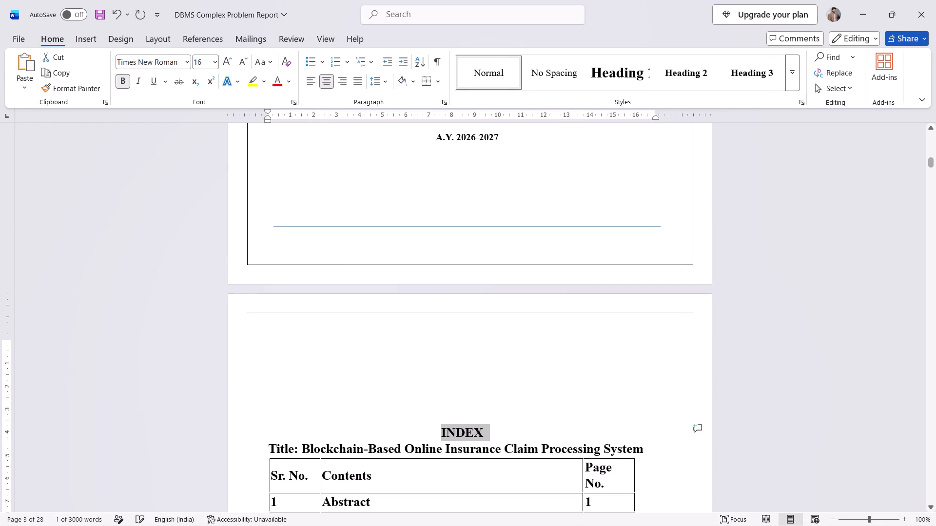
Remove the blank lines above the INDEX heading so it moves up the page.
{"action": "left_click", "coordinate": [417, 413]}
{"action": "key", "text": "BackSpace"}
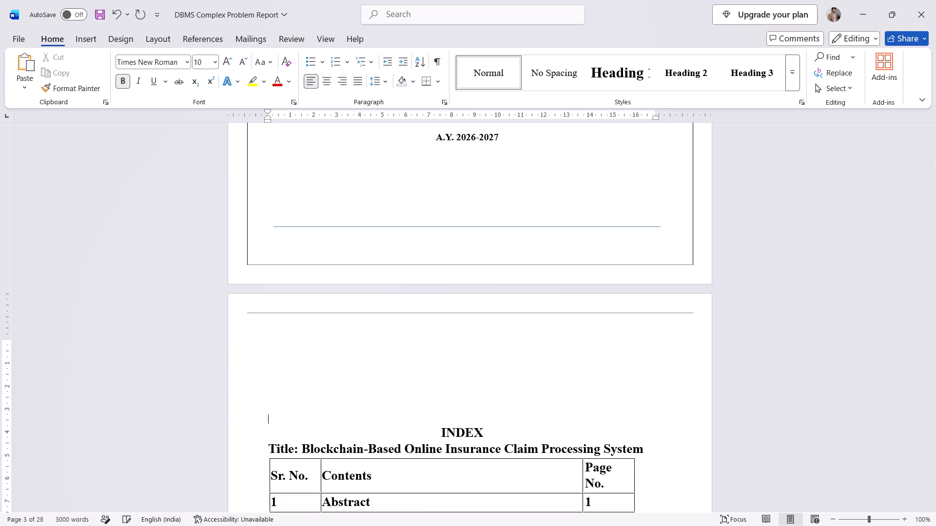
{"action": "key", "text": "BackSpace"}
{"action": "key", "text": "BackSpace"}
{"action": "key", "text": "BackSpace"}
{"action": "key", "text": "BackSpace"}
{"action": "key", "text": "BackSpace"}
{"action": "key", "text": "BackSpace"}
{"action": "key", "text": "BackSpace"}
{"action": "key", "text": "BackSpace"}
{"action": "key", "text": "BackSpace"}
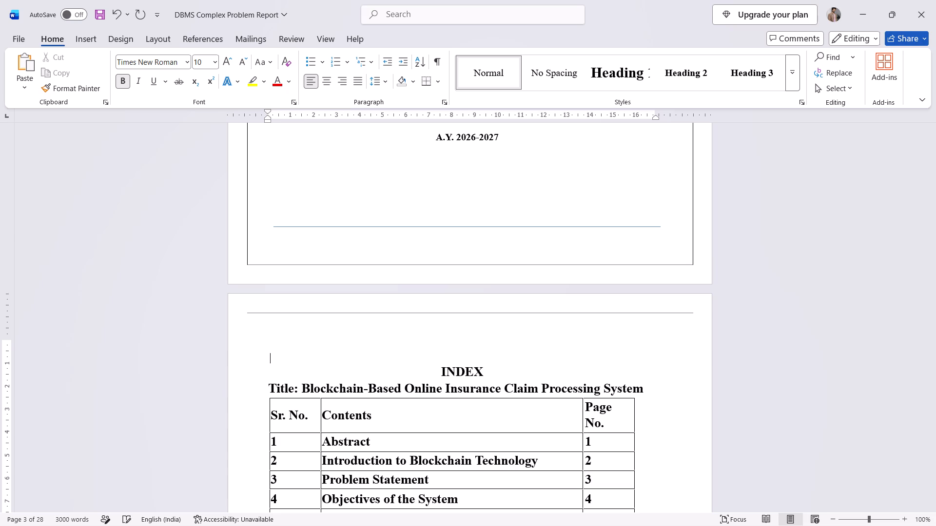
{"action": "key", "text": "BackSpace"}
Delete the line "Title: Blockchain-Based Online Insurance Claim Processing System" between the INDEX heading and the table.
{"action": "left_click_drag", "start_coordinate": [269, 385], "coordinate": [273, 383]}
{"action": "left_click_drag", "start_coordinate": [273, 383], "coordinate": [668, 387]}
{"action": "key", "text": "BackSpace"}
Review the index table's page layout and the List of Figures page that follows it.
{"action": "scroll", "coordinate": [523, 374], "scroll_direction": "down", "scroll_amount": 5}
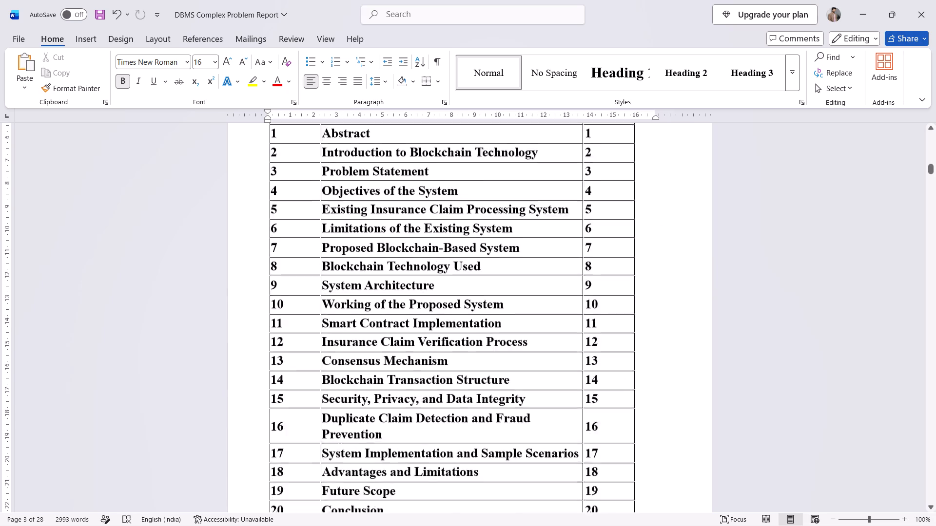
{"action": "scroll", "coordinate": [523, 374], "scroll_direction": "down", "scroll_amount": 2}
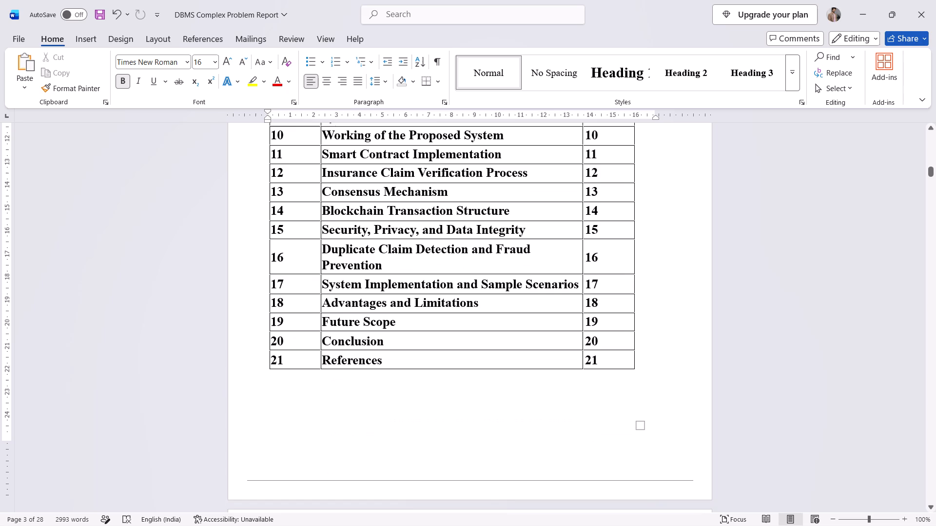
{"action": "scroll", "coordinate": [523, 373], "scroll_direction": "up", "scroll_amount": 3}
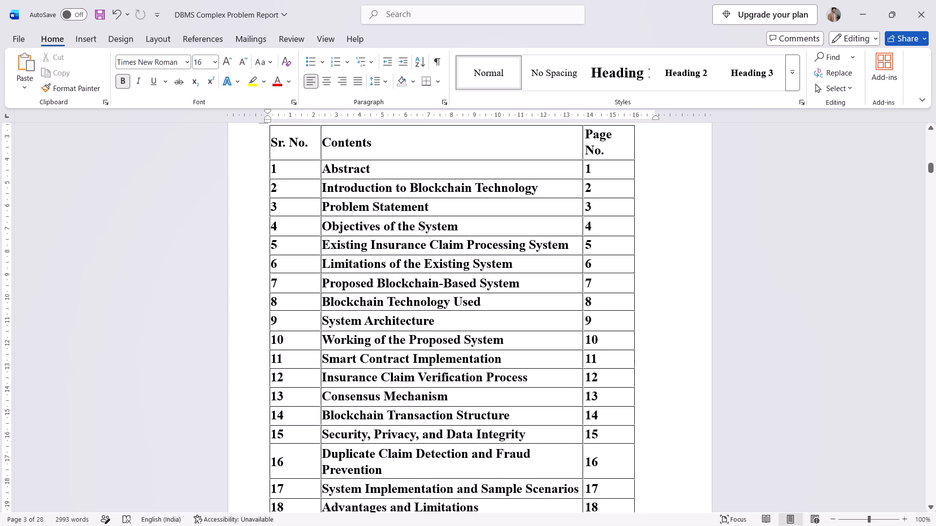
{"action": "scroll", "coordinate": [512, 308], "scroll_direction": "down", "scroll_amount": 5}
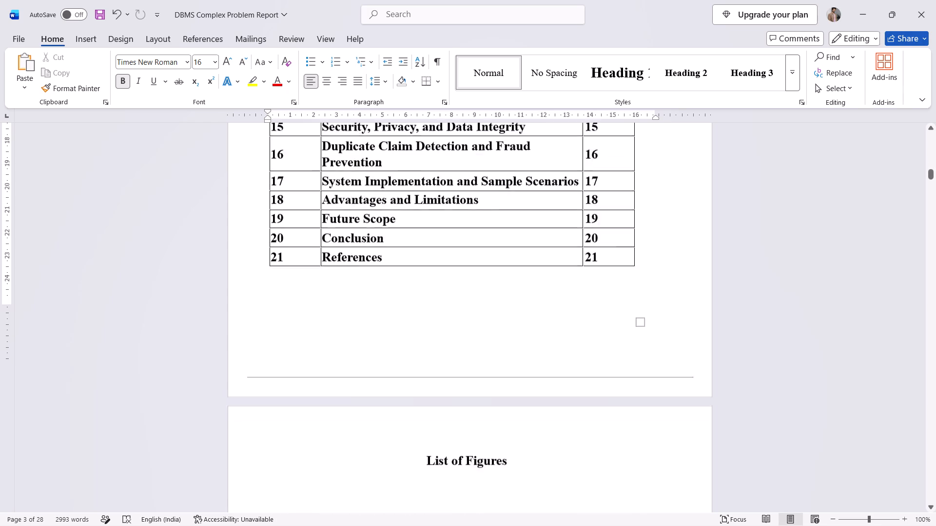
{"action": "scroll", "coordinate": [512, 308], "scroll_direction": "down", "scroll_amount": 6}
{"action": "scroll", "coordinate": [512, 308], "scroll_direction": "up", "scroll_amount": 5}
{"action": "scroll", "coordinate": [512, 308], "scroll_direction": "down", "scroll_amount": 1}
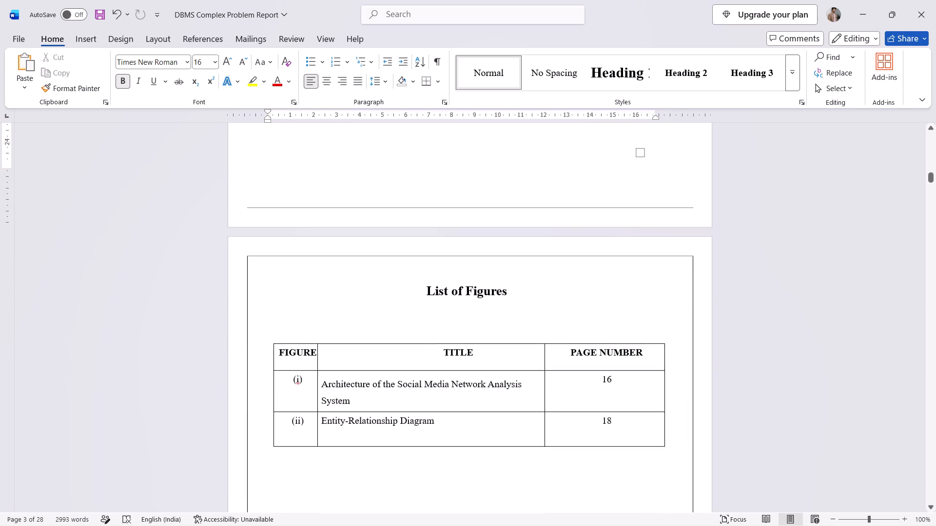
{"action": "left_click_drag", "start_coordinate": [420, 278], "coordinate": [596, 450]}
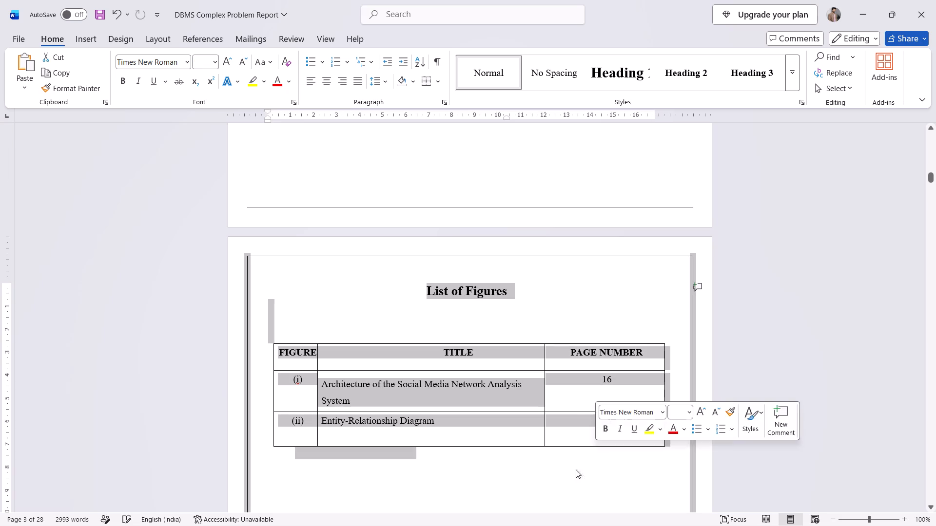
{"action": "left_click", "coordinate": [509, 510]}
Delete the List of Tables heading together with its entire table.
{"action": "scroll", "coordinate": [516, 466], "scroll_direction": "down", "scroll_amount": 12}
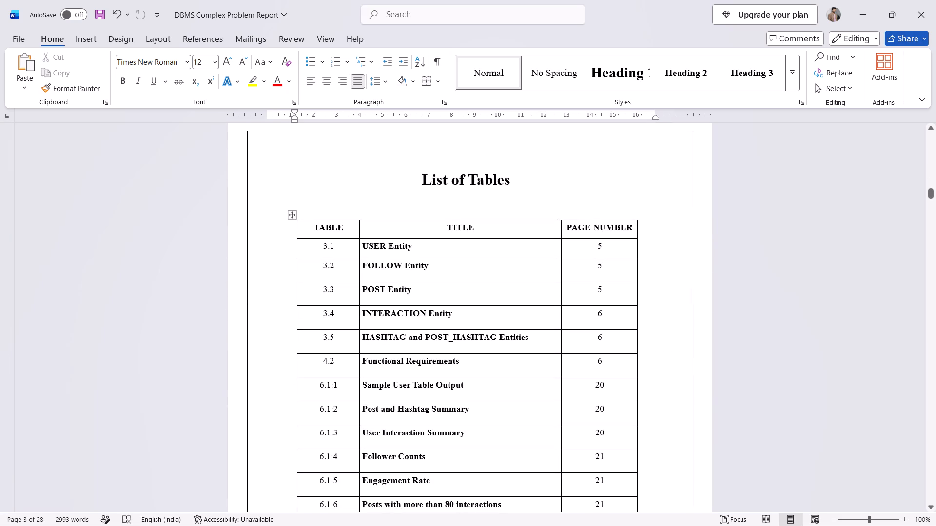
{"action": "scroll", "coordinate": [516, 465], "scroll_direction": "down", "scroll_amount": 2}
{"action": "scroll", "coordinate": [516, 465], "scroll_direction": "up", "scroll_amount": 2}
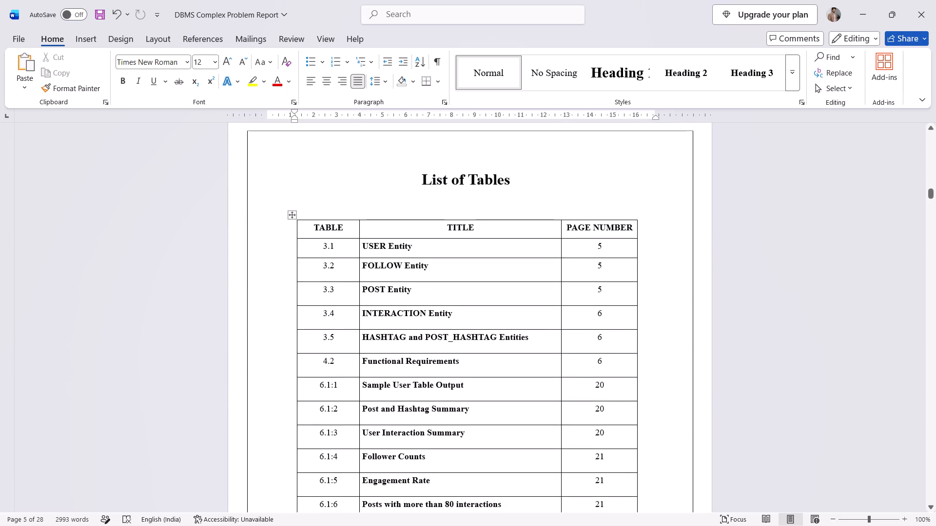
{"action": "left_click_drag", "start_coordinate": [419, 172], "coordinate": [605, 465]}
{"action": "scroll", "coordinate": [605, 465], "scroll_direction": "down", "scroll_amount": 2}
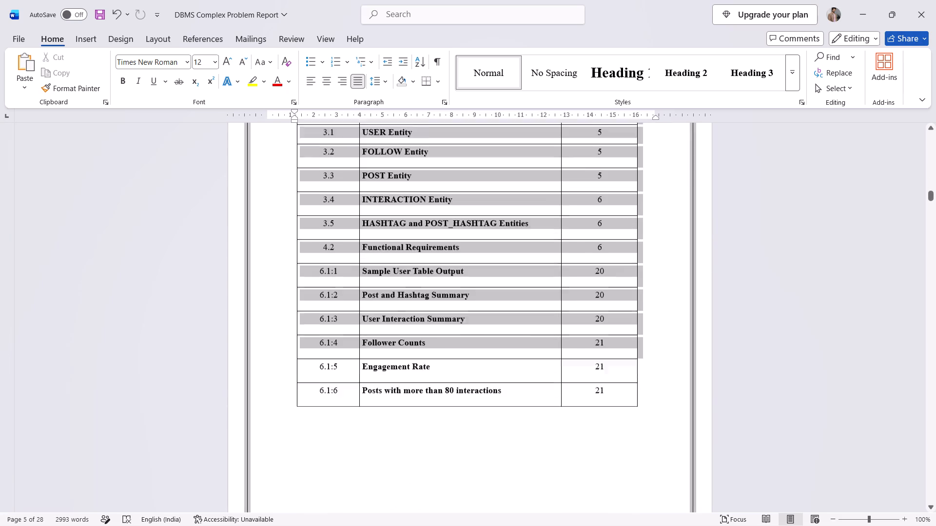
{"action": "left_click_drag", "start_coordinate": [605, 465], "coordinate": [574, 444]}
{"action": "key", "text": "Delete"}
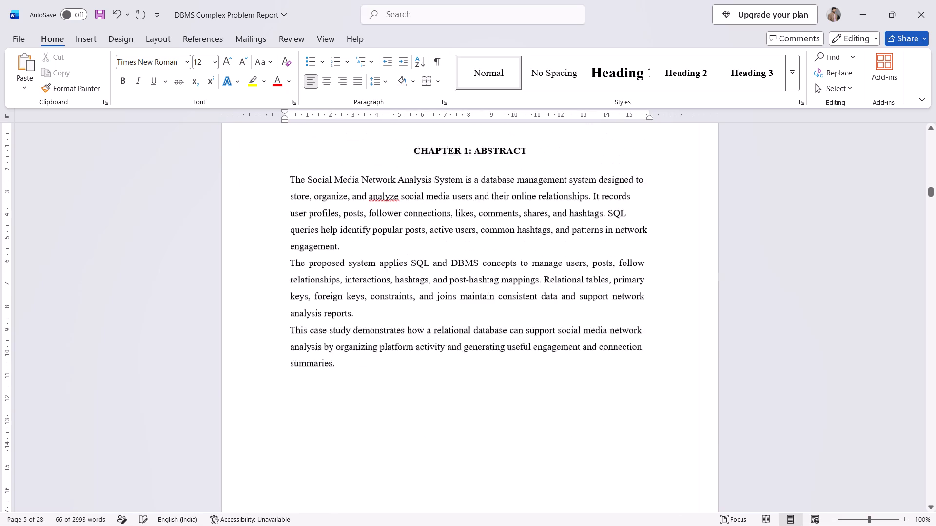
Replace the header text SOCIAL MEDIA NETWORK ANALYSIS SYSTEM on the Abstract page with the copied title "Blockchain-Based Online Insurance Claim Processing System".
{"action": "scroll", "coordinate": [574, 444], "scroll_direction": "up", "scroll_amount": 4}
{"action": "scroll", "coordinate": [574, 444], "scroll_direction": "down", "scroll_amount": 1}
{"action": "scroll", "coordinate": [574, 444], "scroll_direction": "up", "scroll_amount": 1}
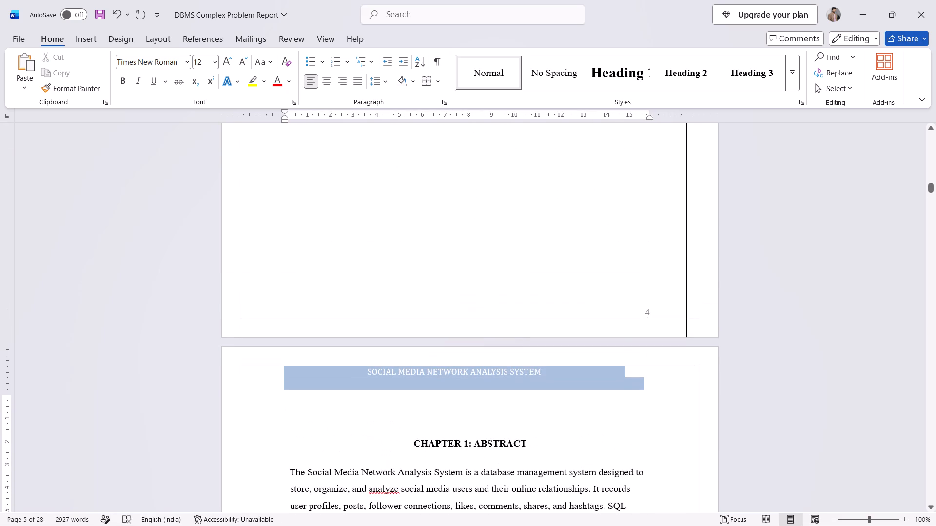
{"action": "triple_click", "coordinate": [477, 374]}
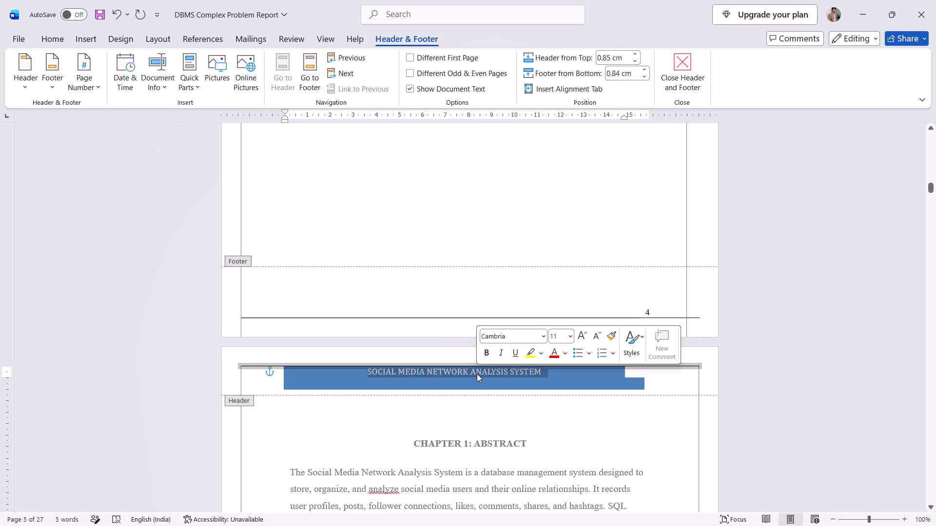
{"action": "key", "text": "super+v"}
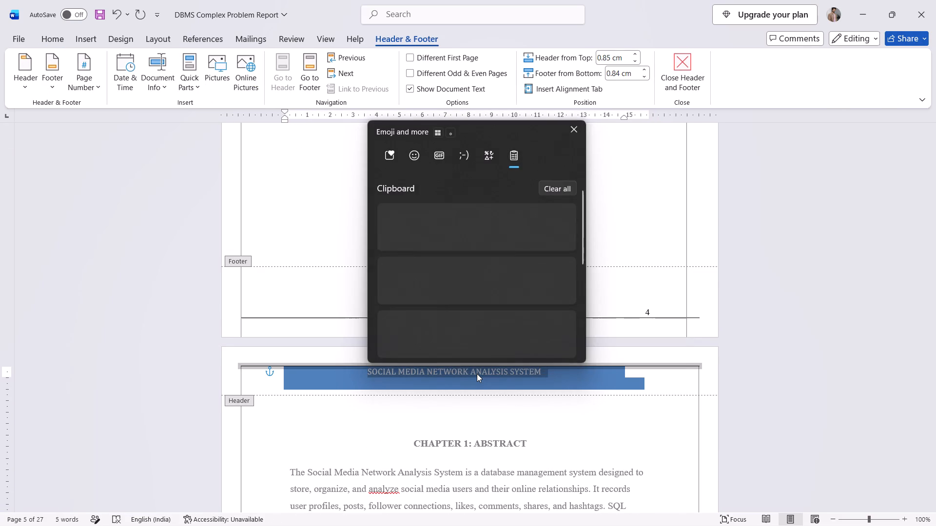
{"action": "scroll", "coordinate": [469, 295], "scroll_direction": "down", "scroll_amount": 2}
{"action": "left_click", "coordinate": [466, 308]}
{"action": "key", "text": "ctrl+v"}
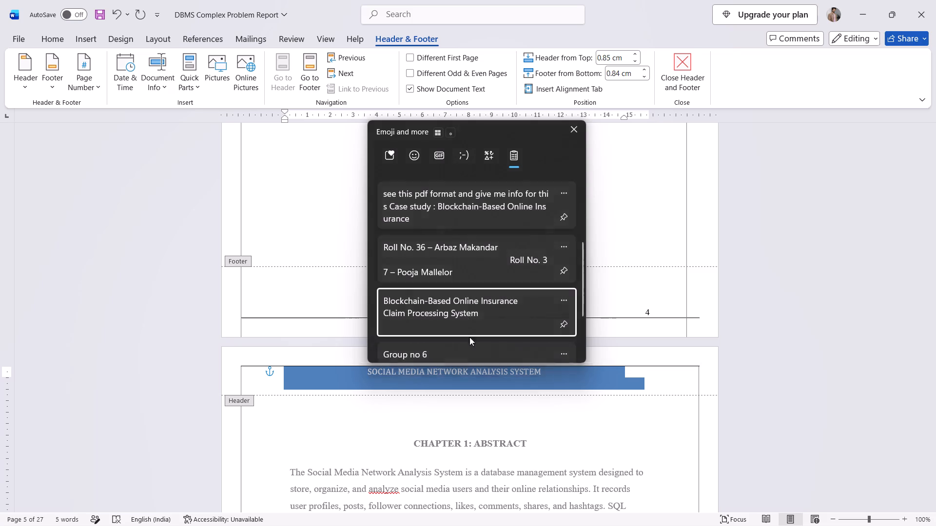
{"action": "left_click", "coordinate": [518, 370]}
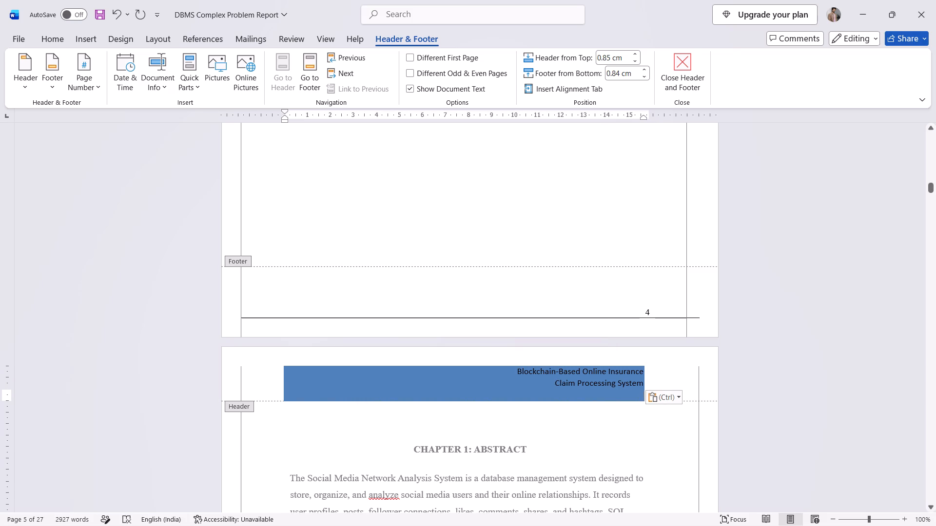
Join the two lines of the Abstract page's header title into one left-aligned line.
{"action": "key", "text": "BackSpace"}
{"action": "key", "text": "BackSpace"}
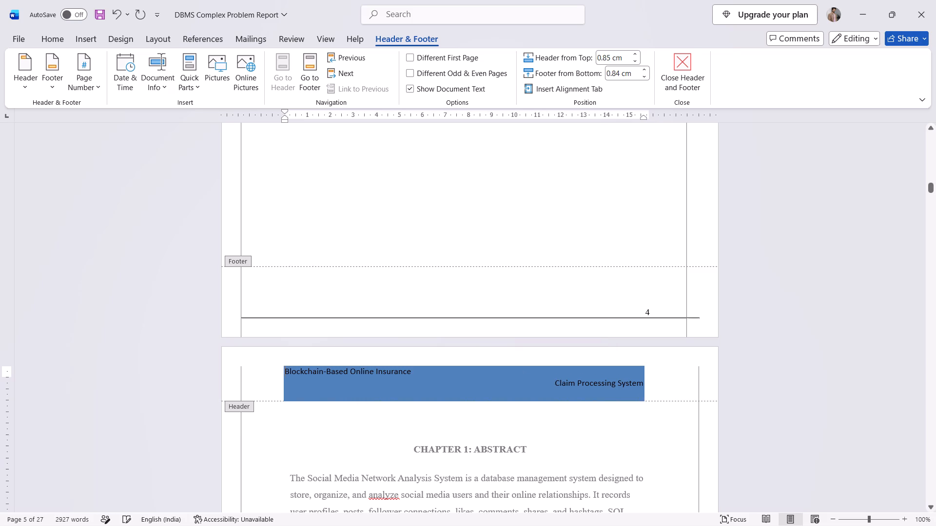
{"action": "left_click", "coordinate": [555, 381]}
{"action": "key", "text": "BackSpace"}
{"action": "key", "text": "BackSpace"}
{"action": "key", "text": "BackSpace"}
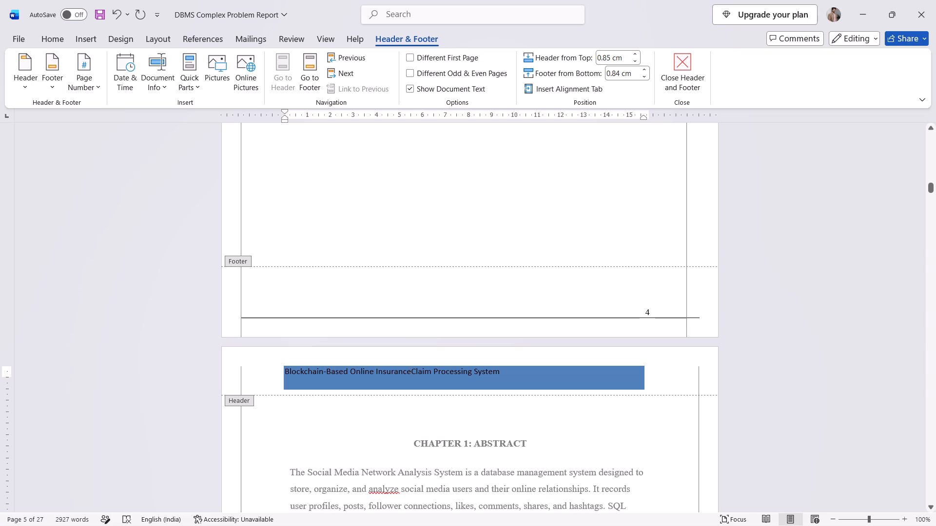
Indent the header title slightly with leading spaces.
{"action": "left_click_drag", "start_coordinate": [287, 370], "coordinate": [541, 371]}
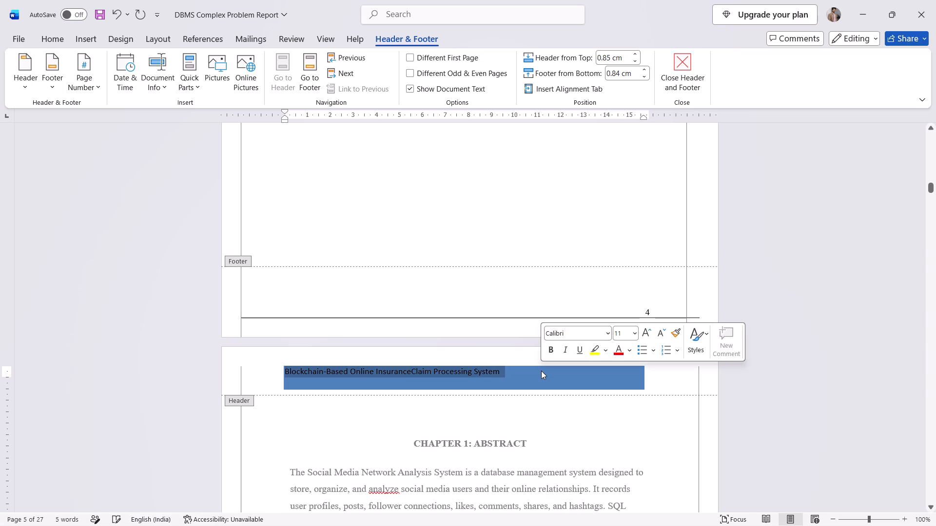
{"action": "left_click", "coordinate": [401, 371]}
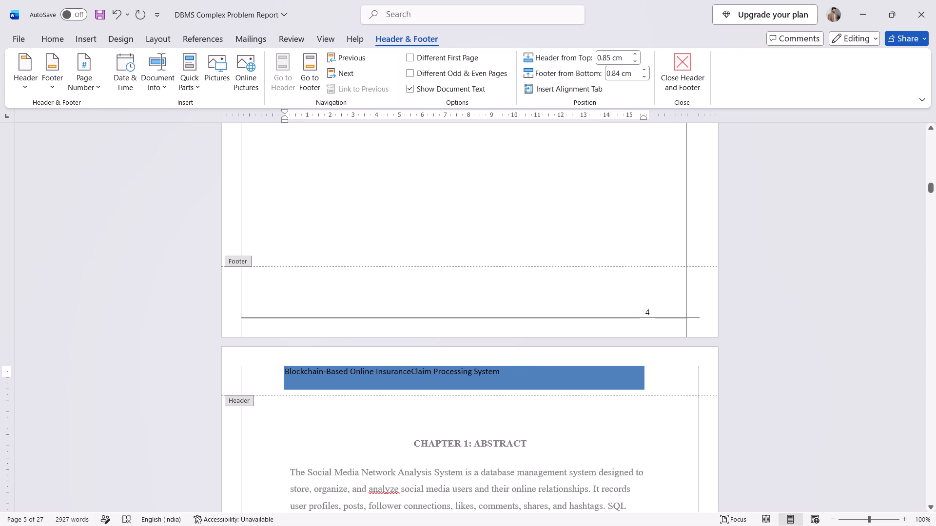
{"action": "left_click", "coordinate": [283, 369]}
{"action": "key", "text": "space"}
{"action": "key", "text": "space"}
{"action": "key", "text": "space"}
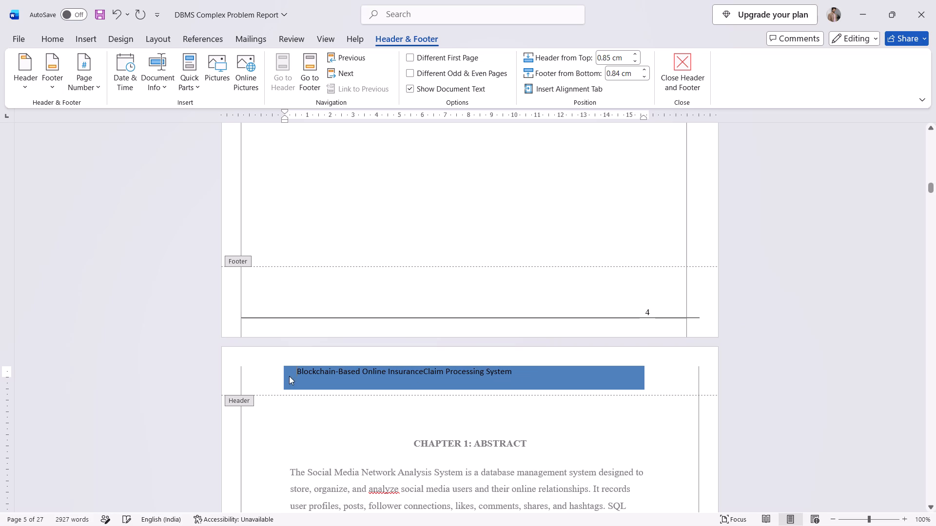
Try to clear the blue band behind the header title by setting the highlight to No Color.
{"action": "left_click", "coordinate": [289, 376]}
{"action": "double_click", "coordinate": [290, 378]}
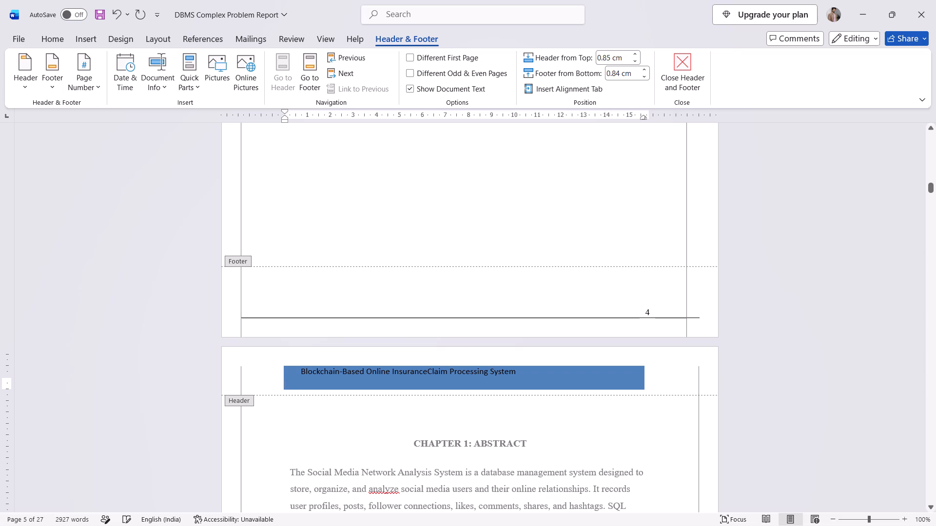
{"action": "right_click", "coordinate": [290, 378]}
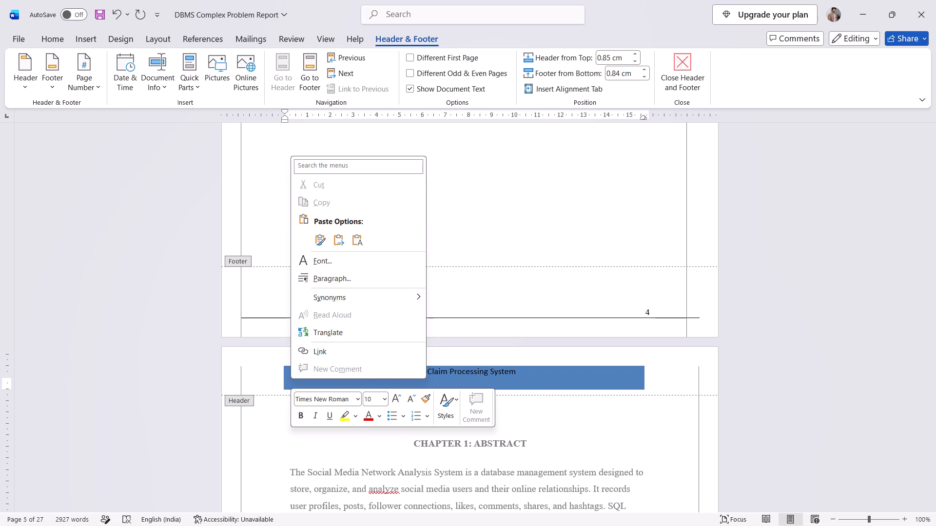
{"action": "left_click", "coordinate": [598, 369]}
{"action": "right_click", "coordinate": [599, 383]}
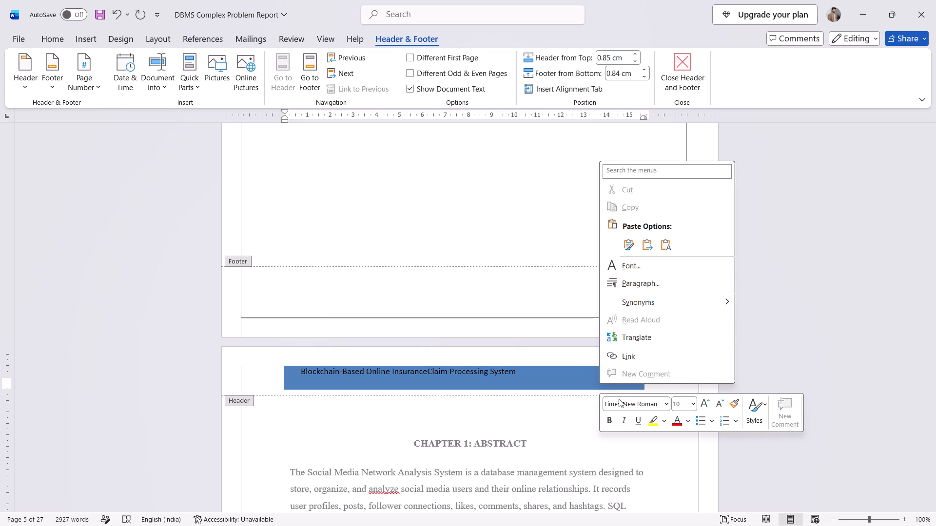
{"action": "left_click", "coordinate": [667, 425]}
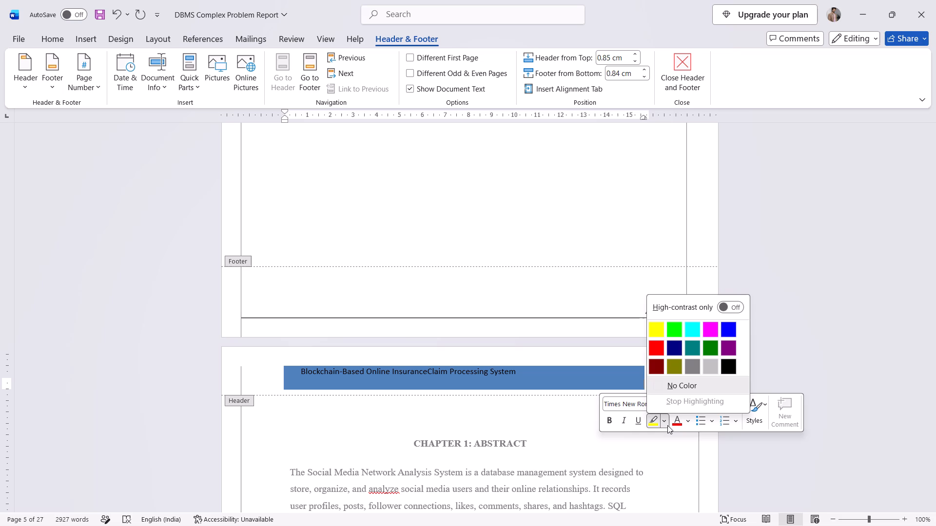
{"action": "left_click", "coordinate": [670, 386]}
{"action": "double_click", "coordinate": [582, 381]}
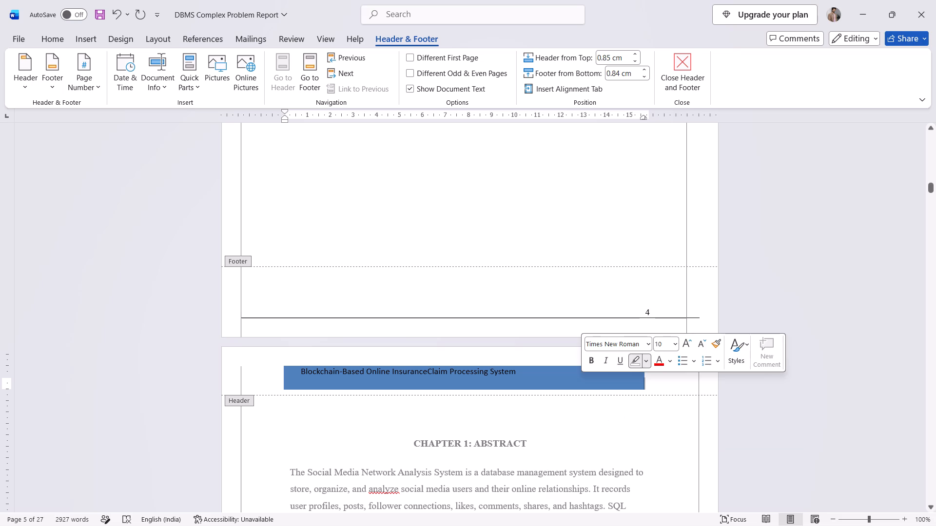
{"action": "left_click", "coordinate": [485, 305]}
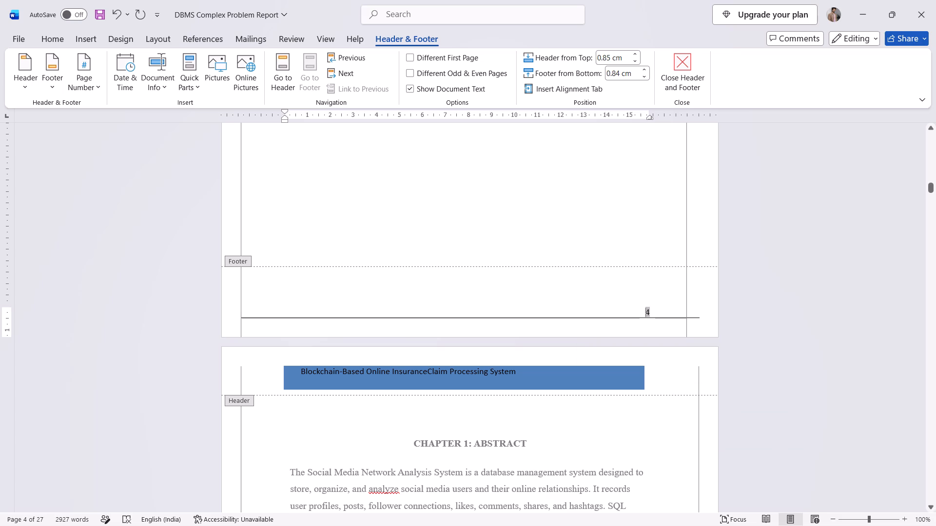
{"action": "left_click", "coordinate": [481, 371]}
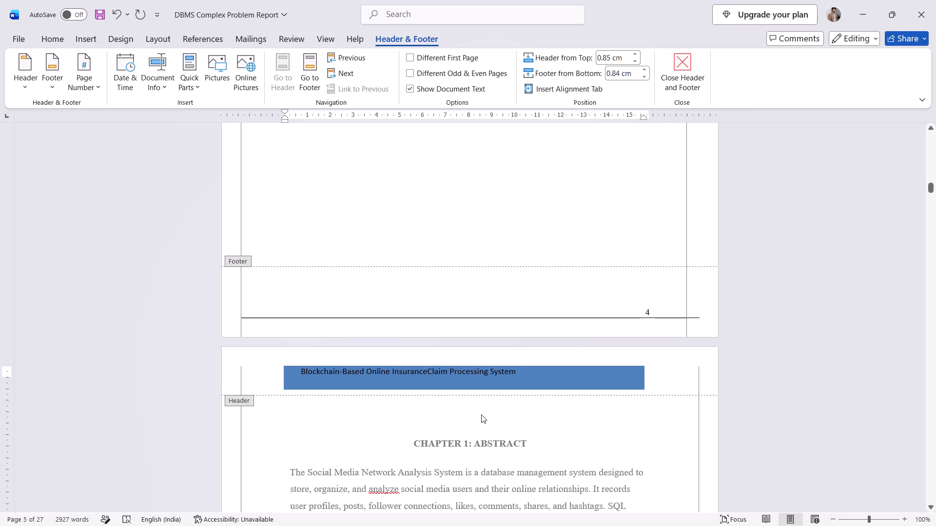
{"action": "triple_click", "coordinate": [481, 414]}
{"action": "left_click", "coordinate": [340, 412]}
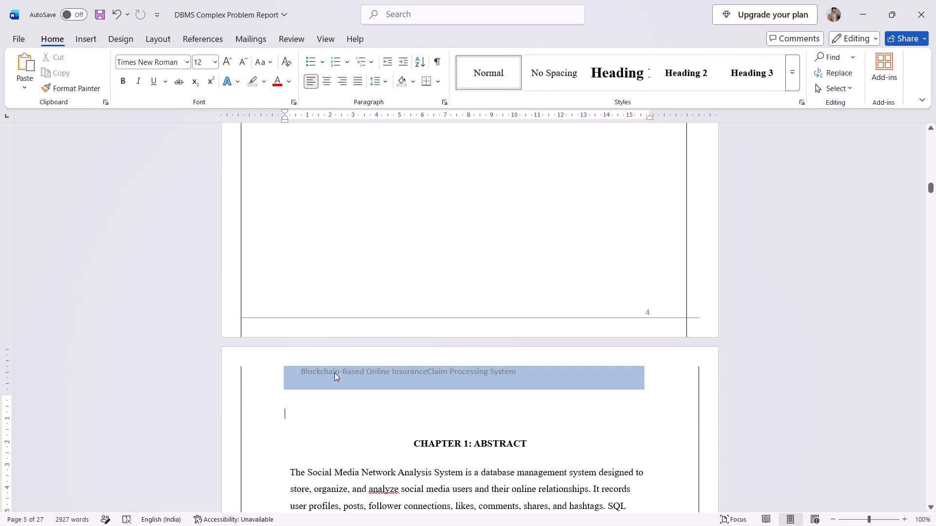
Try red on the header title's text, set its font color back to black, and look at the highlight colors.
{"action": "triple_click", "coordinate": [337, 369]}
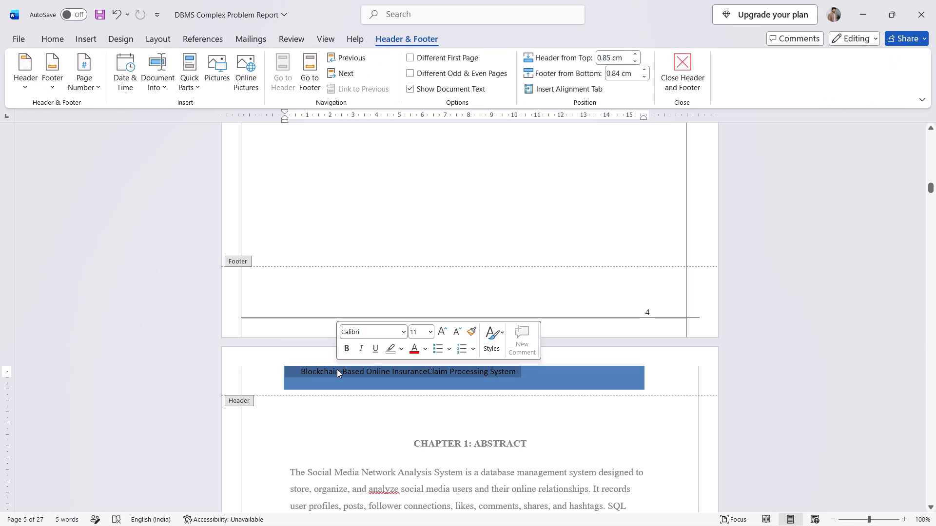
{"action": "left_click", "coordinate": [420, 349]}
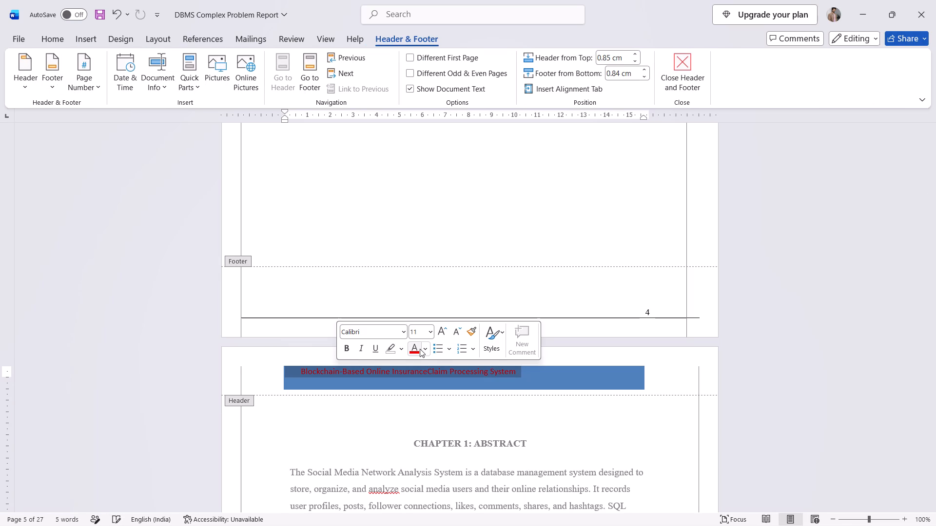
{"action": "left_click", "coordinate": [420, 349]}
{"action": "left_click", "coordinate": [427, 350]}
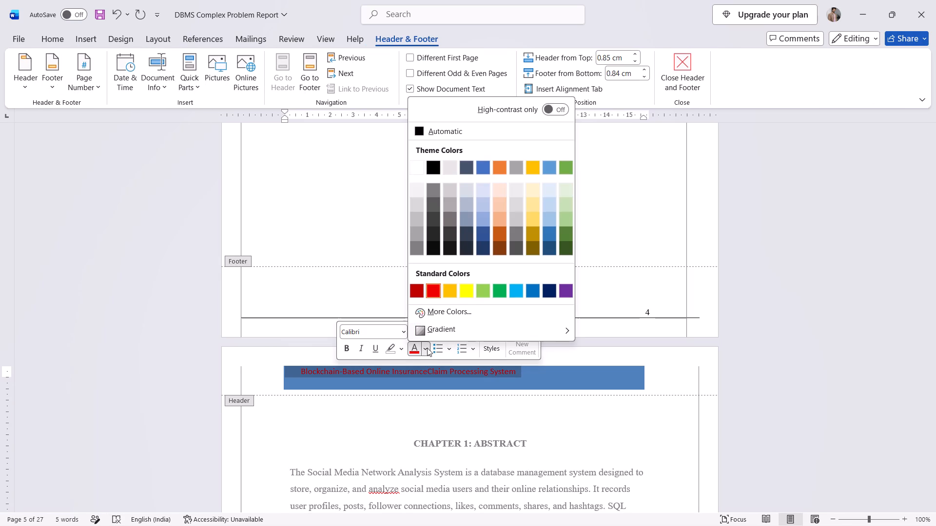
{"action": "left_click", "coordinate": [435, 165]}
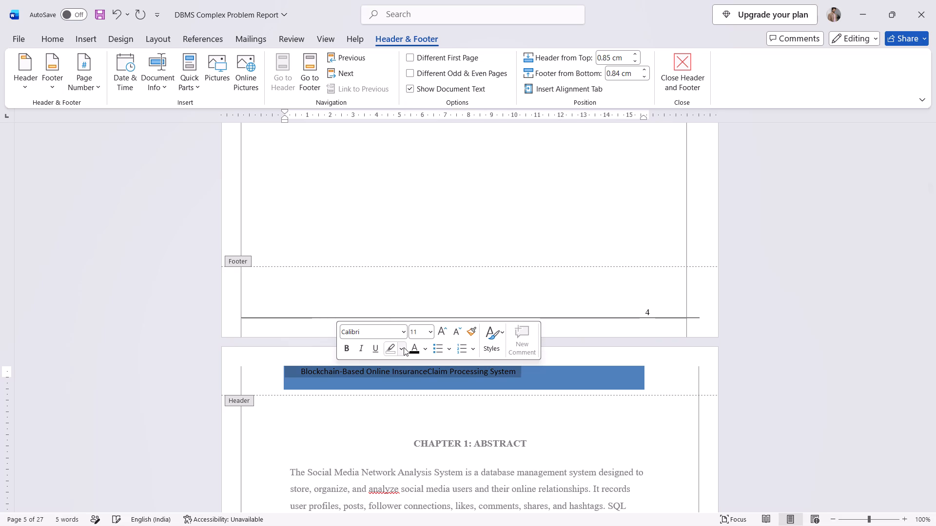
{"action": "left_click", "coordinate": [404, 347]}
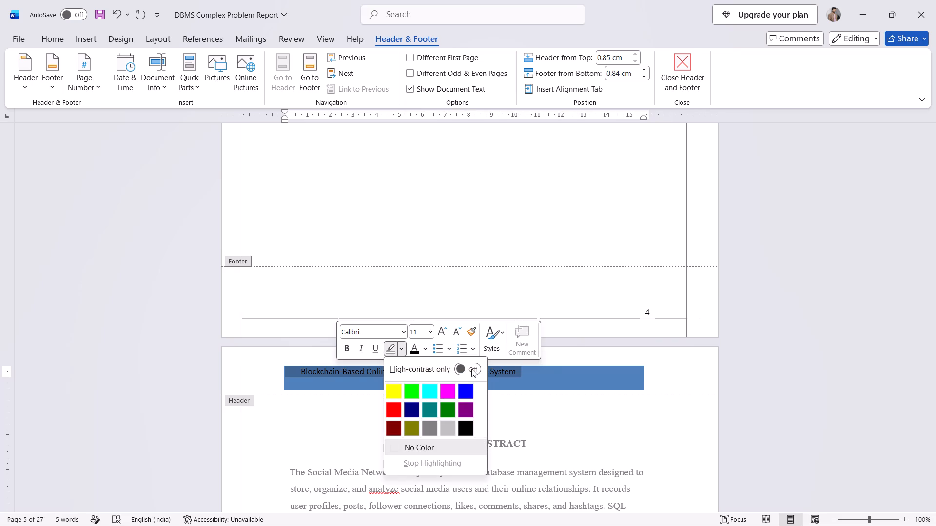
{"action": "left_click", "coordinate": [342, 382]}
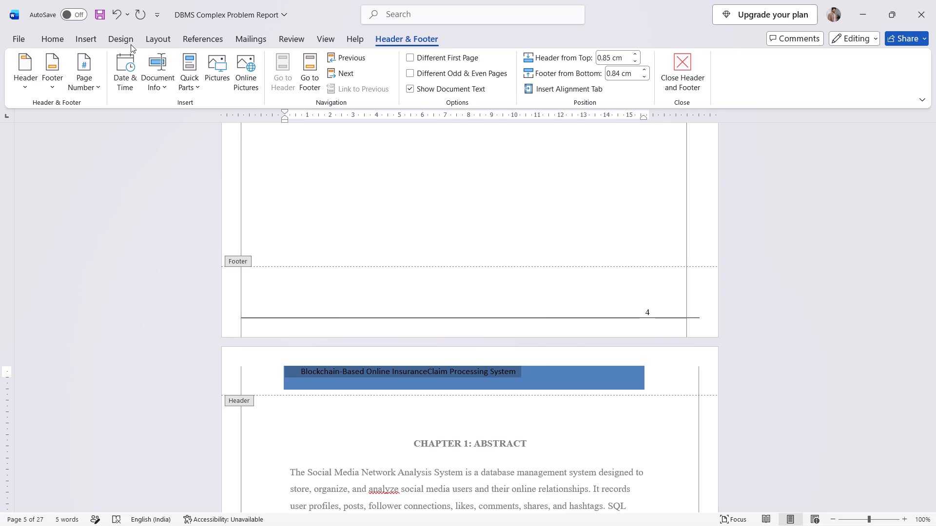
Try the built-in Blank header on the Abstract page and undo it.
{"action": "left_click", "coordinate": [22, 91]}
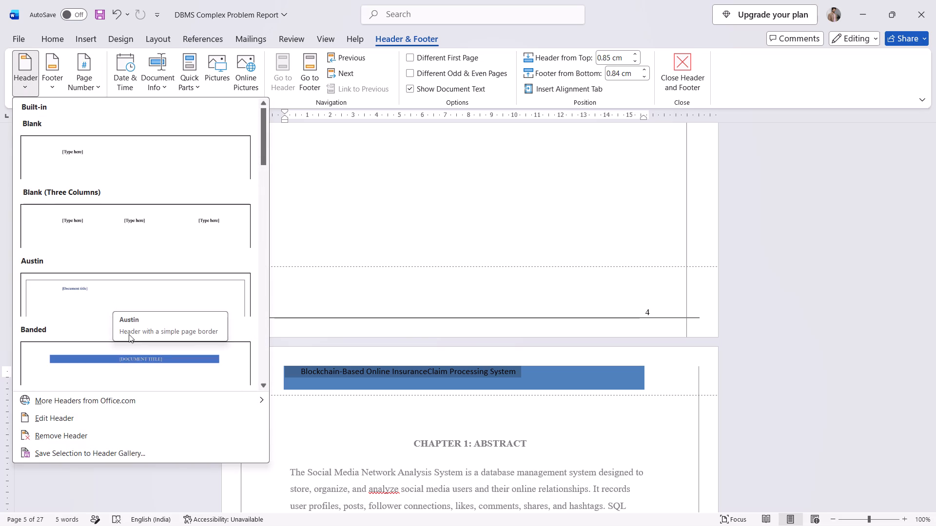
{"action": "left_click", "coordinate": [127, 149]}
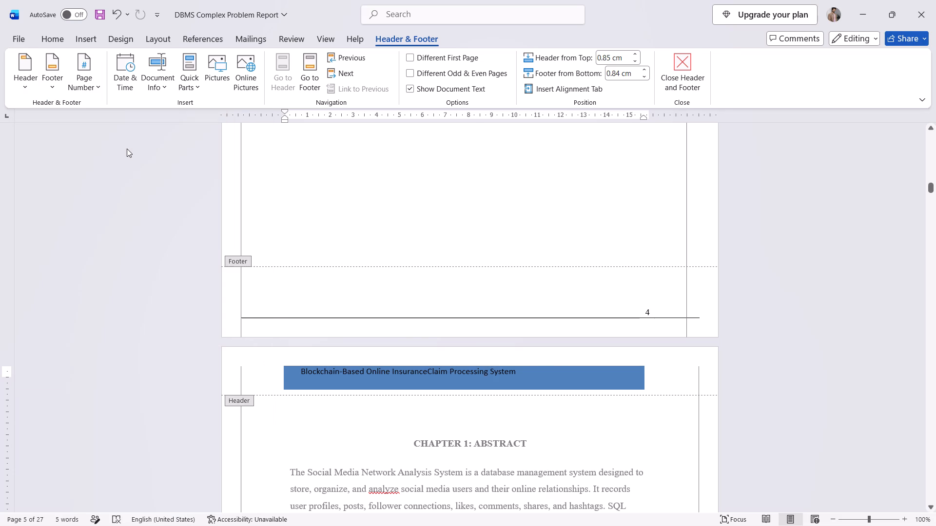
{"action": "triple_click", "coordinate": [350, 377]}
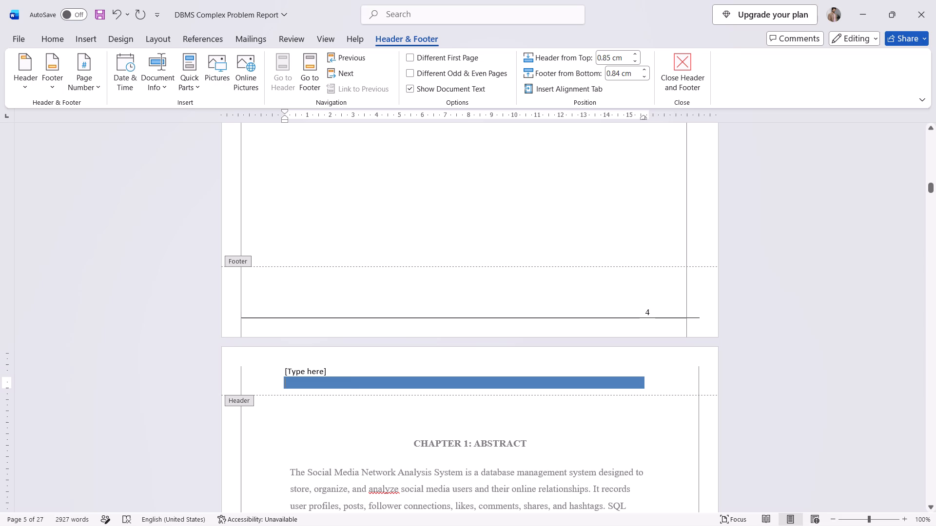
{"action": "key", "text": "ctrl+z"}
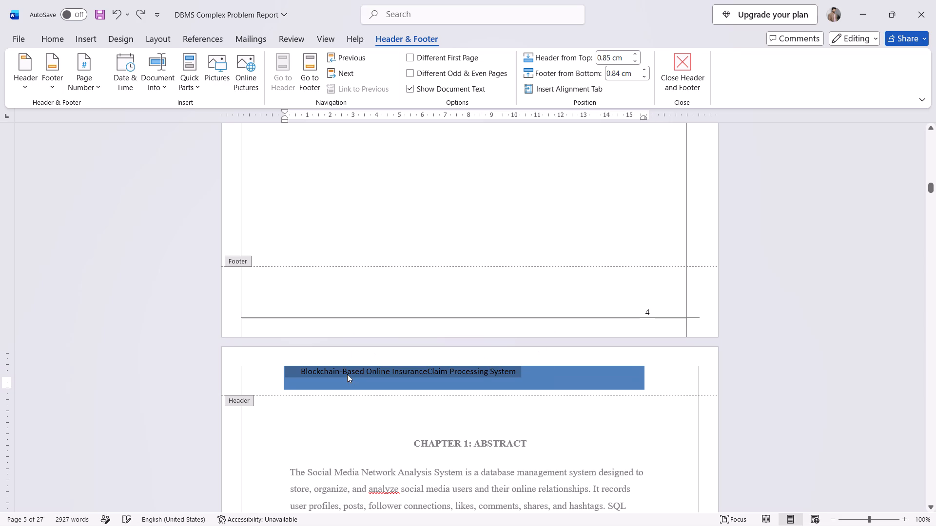
Remove the existing header content from the Abstract page.
{"action": "left_click", "coordinate": [28, 89]}
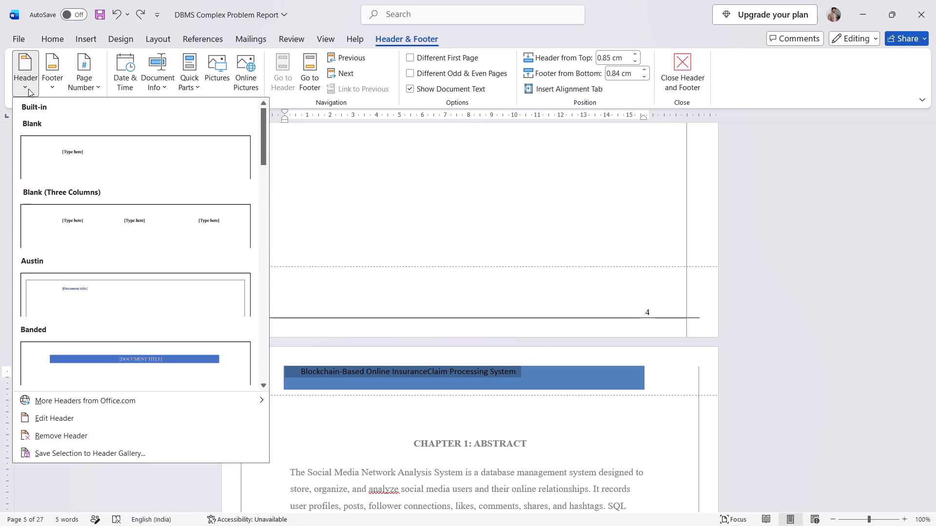
{"action": "left_click", "coordinate": [74, 434]}
{"action": "left_click", "coordinate": [334, 378]}
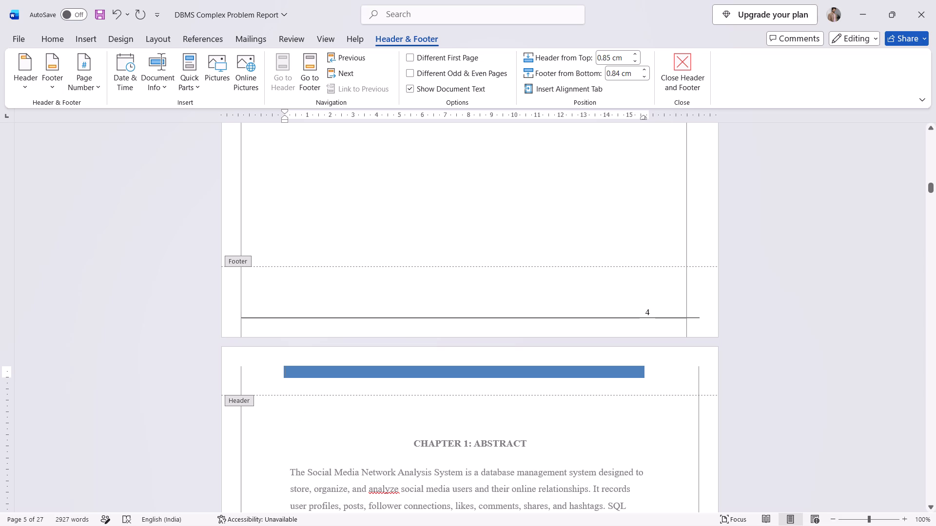
{"action": "right_click", "coordinate": [334, 372]}
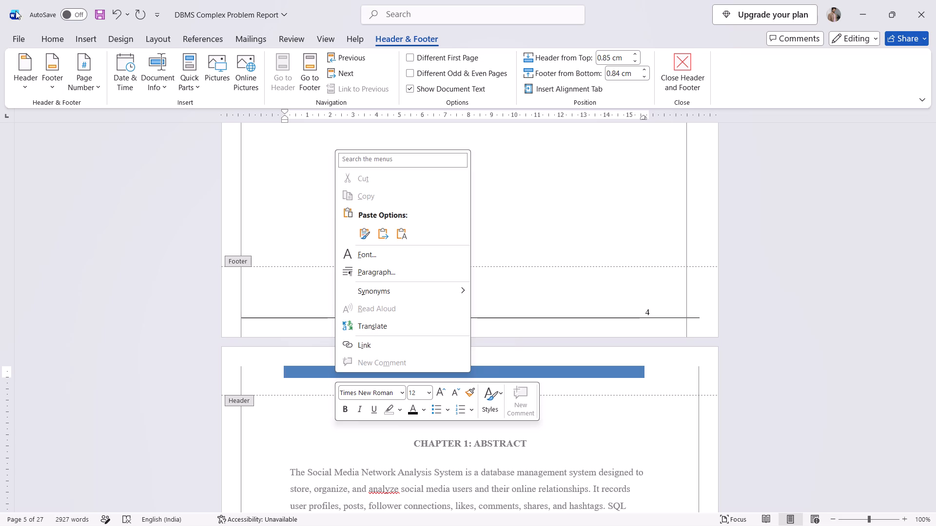
{"action": "left_click", "coordinate": [21, 87]}
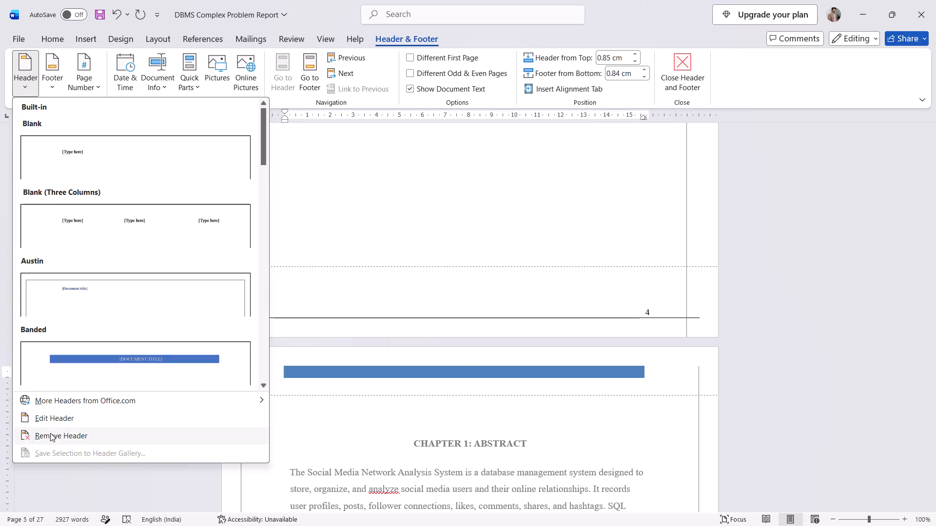
{"action": "left_click", "coordinate": [62, 431]}
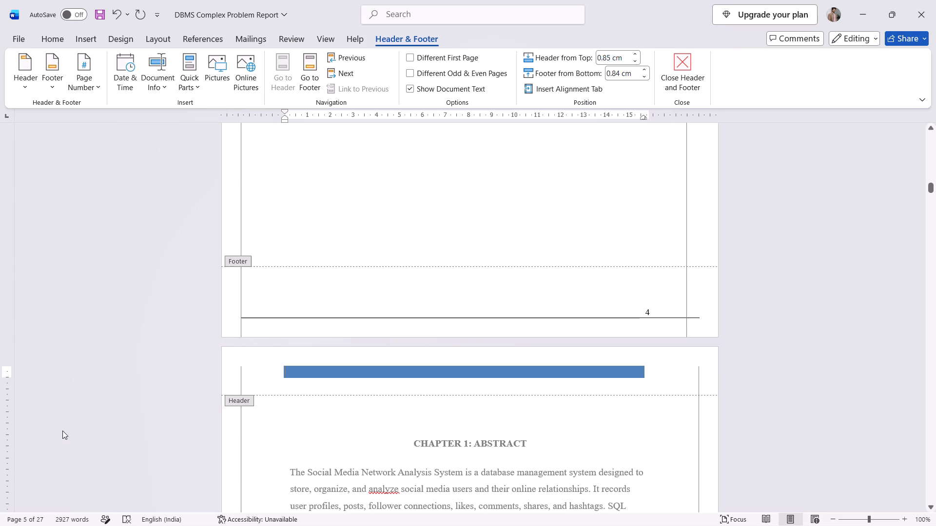
Paste "Blockchain-Based Online Insurance Claim Processing System" into the emptied header and join its two lines with a single space.
{"action": "key", "text": "ctrl+v"}
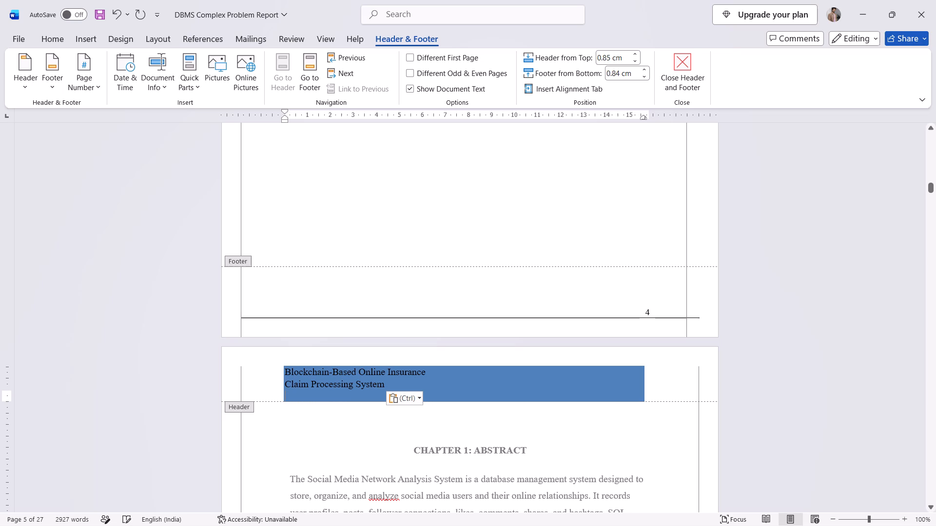
{"action": "left_click", "coordinate": [284, 381]}
{"action": "key", "text": "BackSpace"}
{"action": "key", "text": "space"}
{"action": "key", "text": "space"}
{"action": "key", "text": "space"}
{"action": "key", "text": "space"}
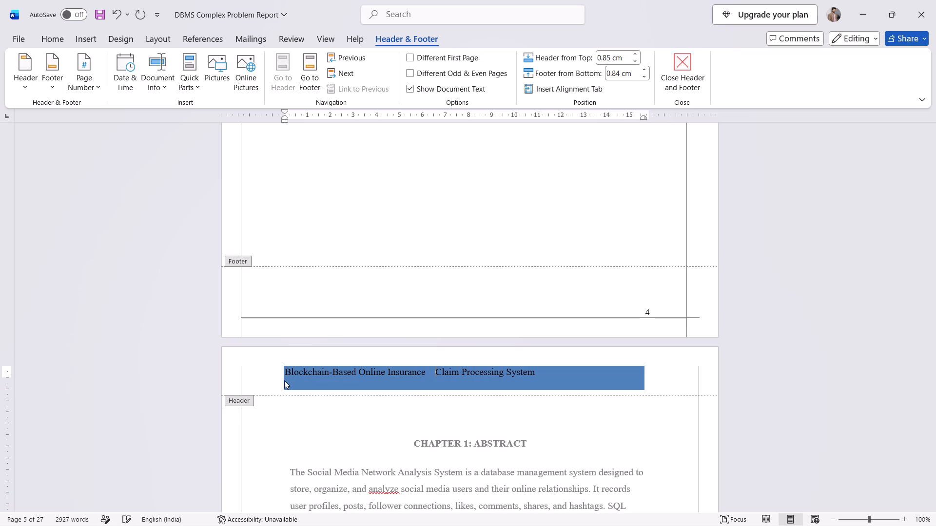
{"action": "key", "text": "space"}
{"action": "key", "text": "space"}
{"action": "key", "text": "space"}
{"action": "key", "text": "space"}
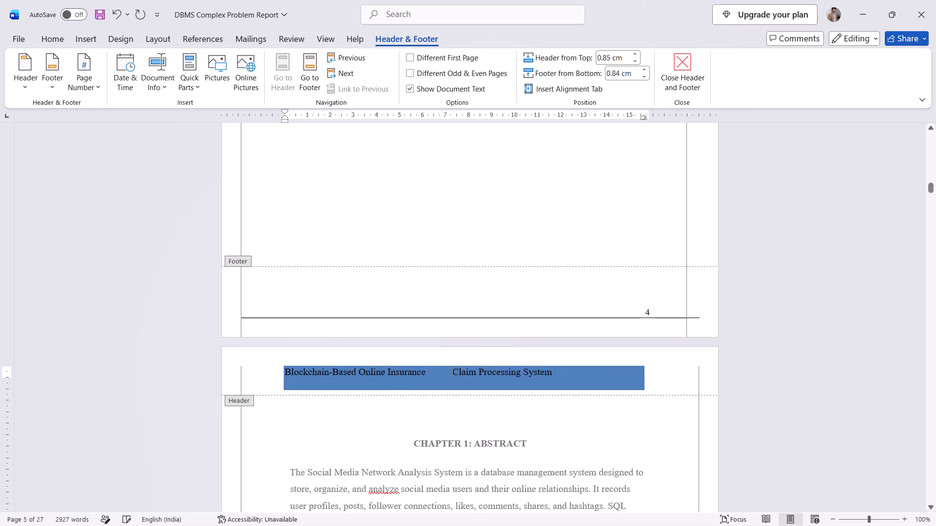
{"action": "key", "text": "BackSpace"}
{"action": "key", "text": "BackSpace"}
{"action": "key", "text": "BackSpace"}
{"action": "key", "text": "BackSpace"}
{"action": "key", "text": "BackSpace"}
{"action": "key", "text": "BackSpace"}
{"action": "key", "text": "BackSpace"}
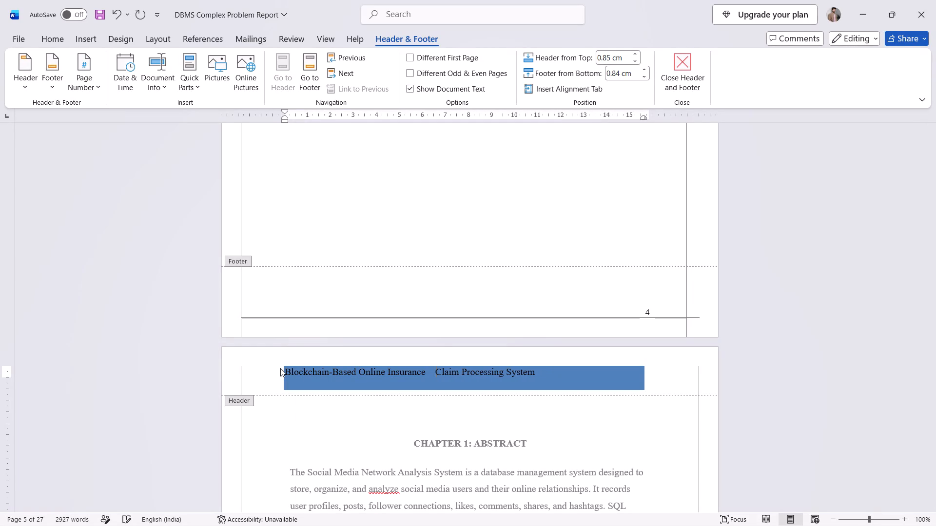
{"action": "key", "text": "BackSpace"}
{"action": "key", "text": "BackSpace"}
{"action": "key", "text": "BackSpace"}
{"action": "key", "text": "BackSpace"}
{"action": "key", "text": "space"}
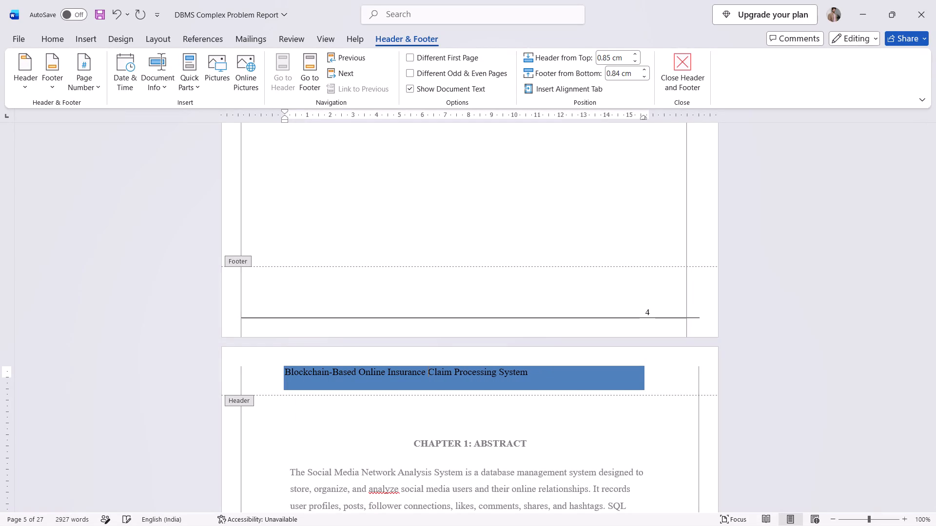
Shift the header title with leading spaces until it sits roughly centred in the blue band, and leave header editing.
{"action": "left_click", "coordinate": [284, 371]}
{"action": "key", "text": "space"}
{"action": "key", "text": "space"}
{"action": "key", "text": "space"}
{"action": "key", "text": "space"}
{"action": "key", "text": "space"}
{"action": "key", "text": "space"}
{"action": "key", "text": "space"}
{"action": "key", "text": "space"}
{"action": "key", "text": "space"}
{"action": "key", "text": "space"}
{"action": "key", "text": "space"}
{"action": "key", "text": "space"}
{"action": "key", "text": "space"}
{"action": "key", "text": "space"}
{"action": "key", "text": "space"}
{"action": "key", "text": "space"}
{"action": "key", "text": "space"}
{"action": "key", "text": "space"}
{"action": "key", "text": "space"}
{"action": "key", "text": "space"}
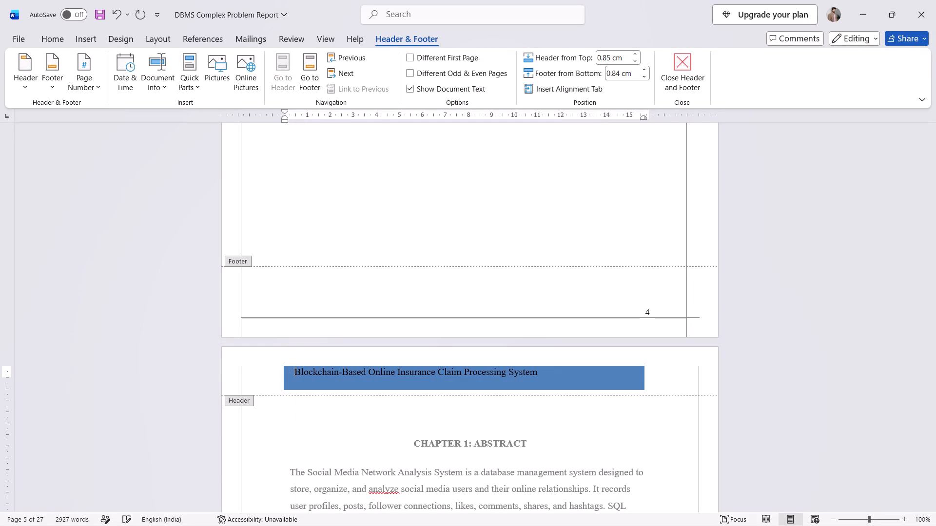
{"action": "key", "text": "space"}
{"action": "key", "text": "space"}
{"action": "key", "text": "space"}
{"action": "key", "text": "space"}
{"action": "key", "text": "space"}
{"action": "key", "text": "space"}
{"action": "key", "text": "space"}
{"action": "key", "text": "space"}
{"action": "key", "text": "space"}
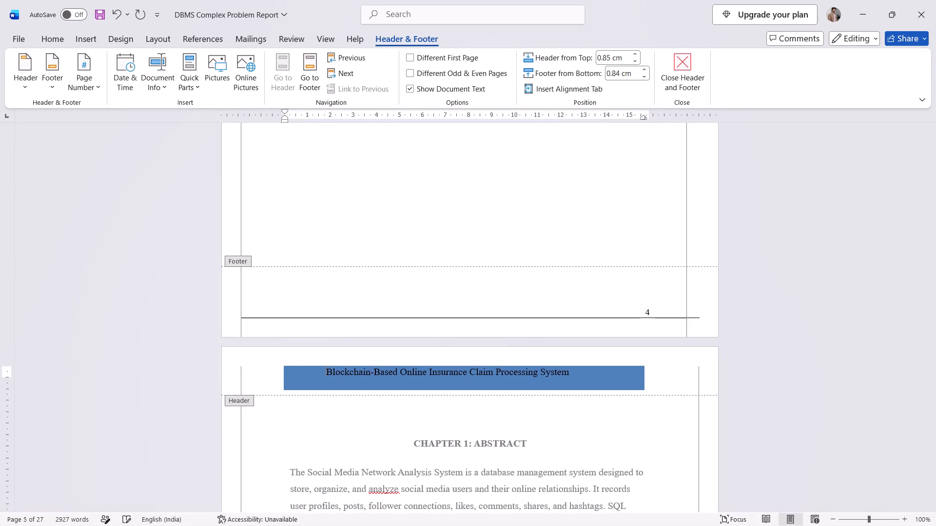
{"action": "key", "text": "space"}
{"action": "key", "text": "space"}
{"action": "left_click", "coordinate": [621, 364]}
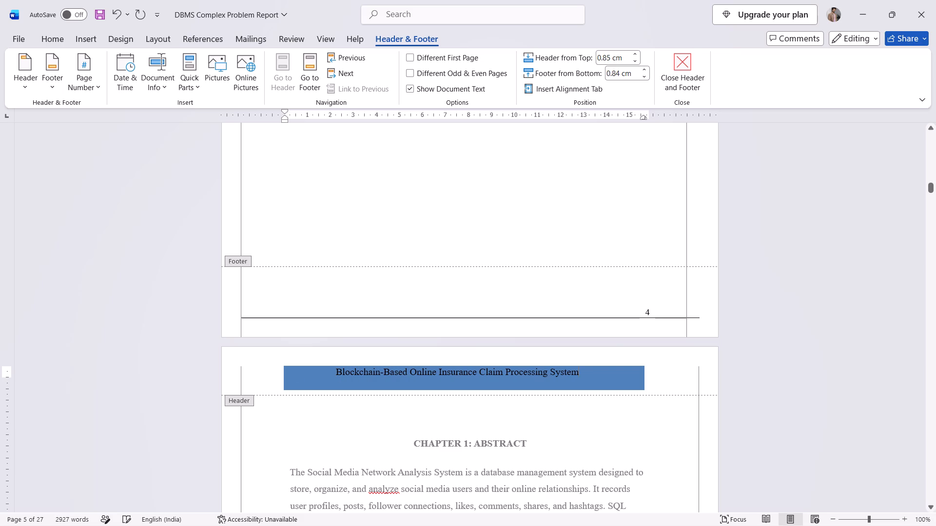
{"action": "left_click_drag", "start_coordinate": [621, 367], "coordinate": [635, 403]}
{"action": "left_click", "coordinate": [583, 432]}
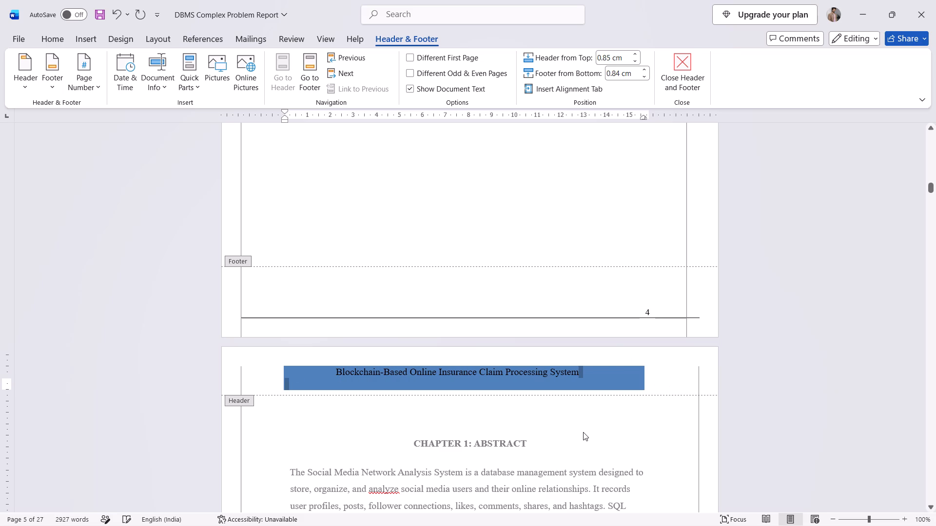
{"action": "double_click", "coordinate": [583, 432]}
Review the header title and existing text on the Abstract and Introduction pages.
{"action": "scroll", "coordinate": [417, 403], "scroll_direction": "down", "scroll_amount": 2}
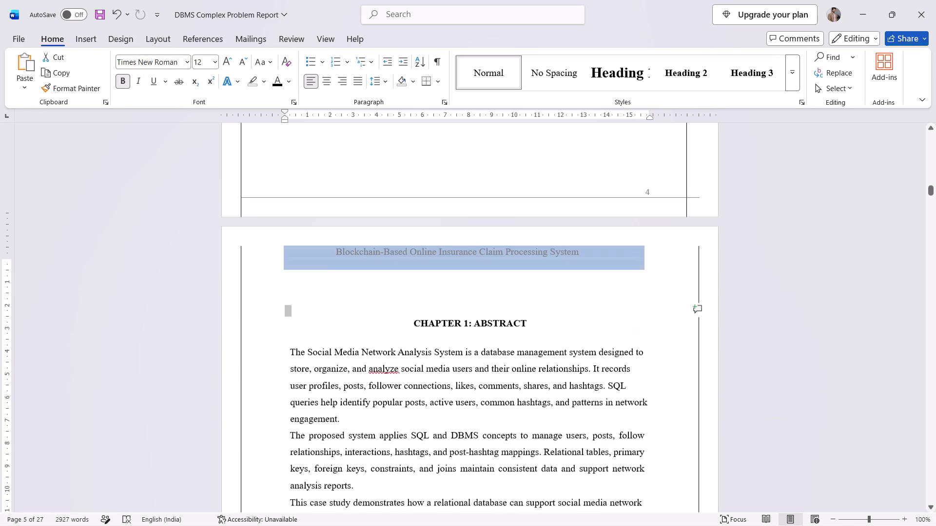
{"action": "scroll", "coordinate": [416, 401], "scroll_direction": "down", "scroll_amount": 2}
{"action": "double_click", "coordinate": [468, 500]}
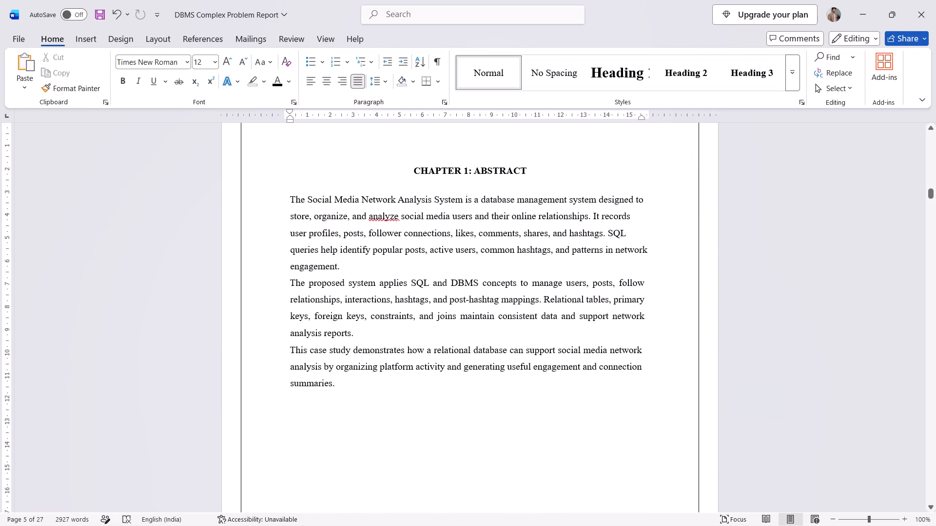
{"action": "scroll", "coordinate": [466, 487], "scroll_direction": "up", "scroll_amount": 7}
{"action": "scroll", "coordinate": [466, 484], "scroll_direction": "down", "scroll_amount": 17}
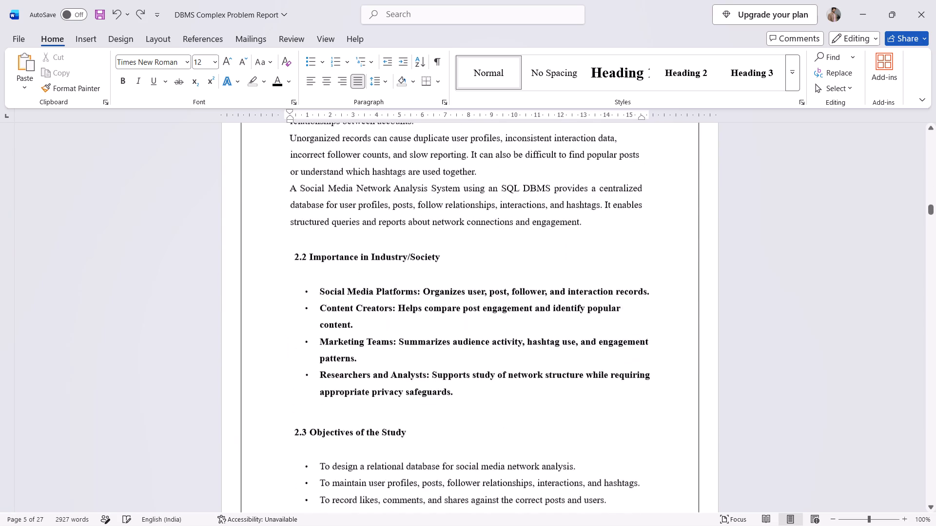
{"action": "scroll", "coordinate": [467, 473], "scroll_direction": "up", "scroll_amount": 4}
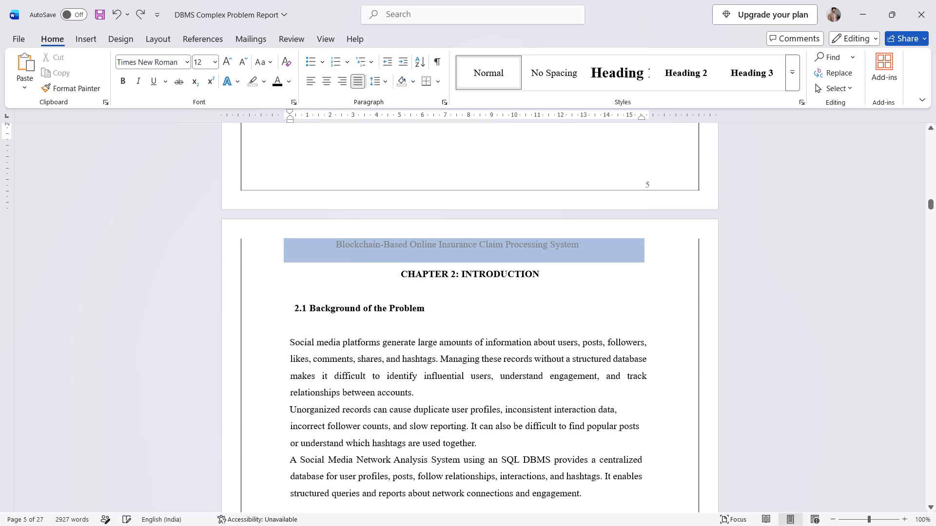
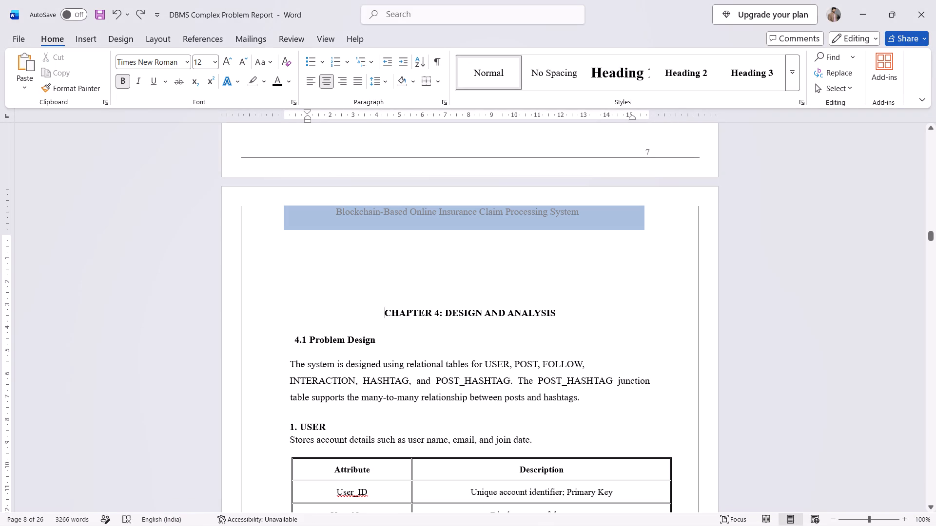
{"action": "left_click_drag", "start_coordinate": [448, 314], "coordinate": [539, 309]}
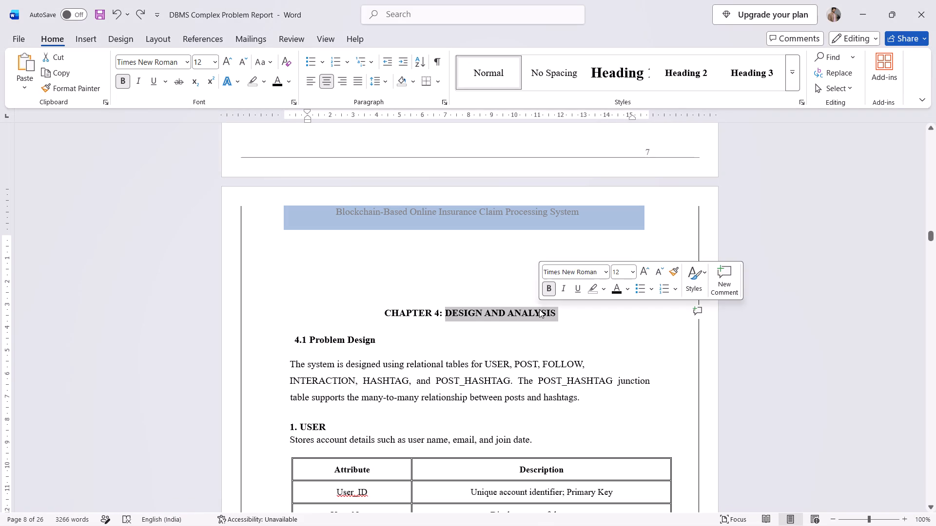
{"action": "key", "text": "BackSpace"}
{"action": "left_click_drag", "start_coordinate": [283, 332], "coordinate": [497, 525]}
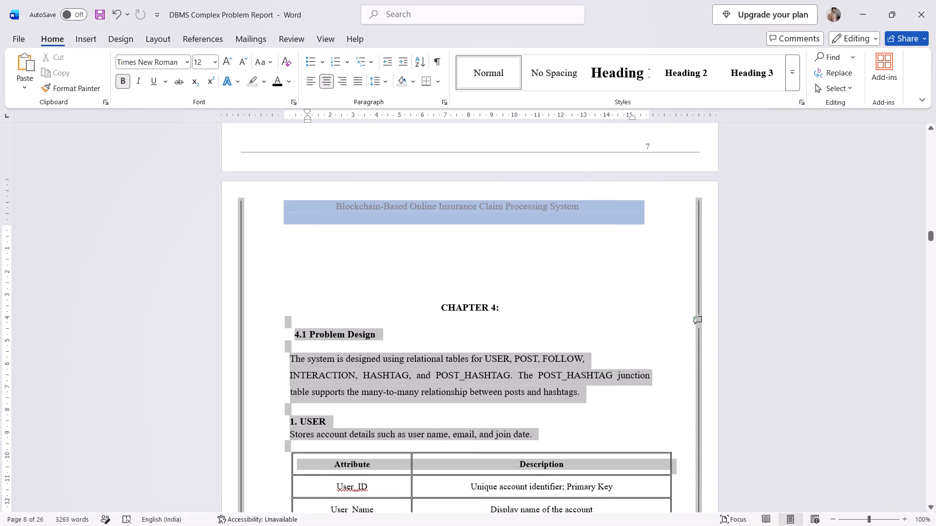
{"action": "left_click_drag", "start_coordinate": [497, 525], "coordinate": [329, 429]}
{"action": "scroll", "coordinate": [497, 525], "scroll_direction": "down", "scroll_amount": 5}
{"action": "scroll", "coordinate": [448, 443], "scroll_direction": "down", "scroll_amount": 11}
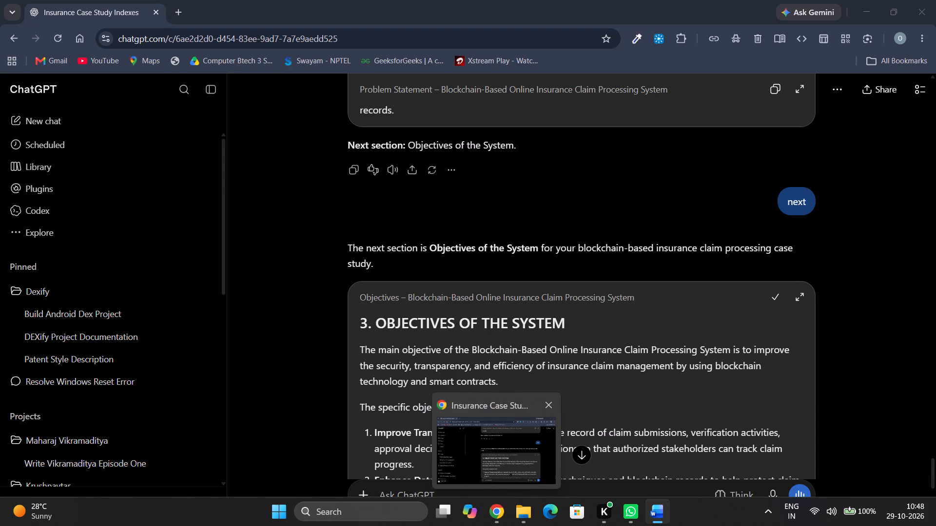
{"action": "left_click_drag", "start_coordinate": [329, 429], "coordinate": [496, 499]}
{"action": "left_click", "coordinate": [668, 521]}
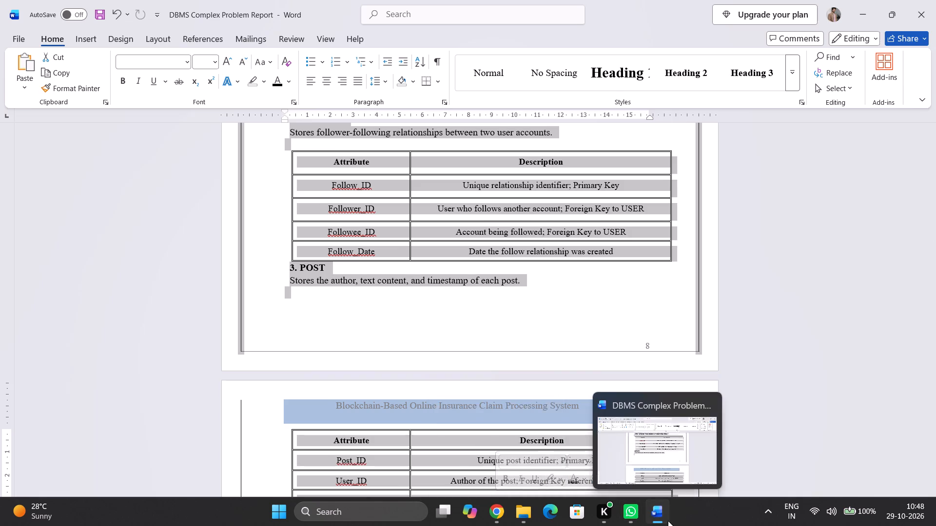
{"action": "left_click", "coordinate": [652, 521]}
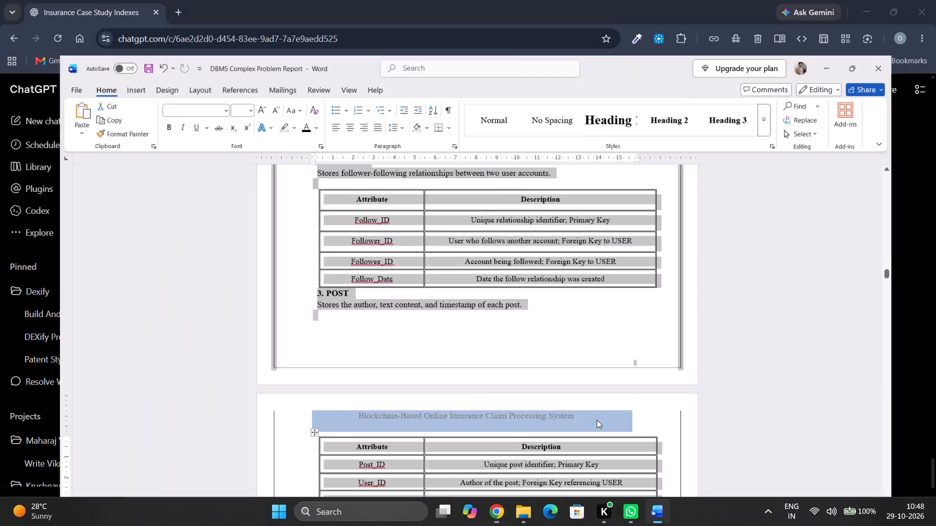
Delete all old Chapter 4 content, from "4.1 Problem Design" through the functional requirements up to the Chapter 5 heading.
{"action": "scroll", "coordinate": [371, 323], "scroll_direction": "up", "scroll_amount": 7}
{"action": "left_click", "coordinate": [299, 346]}
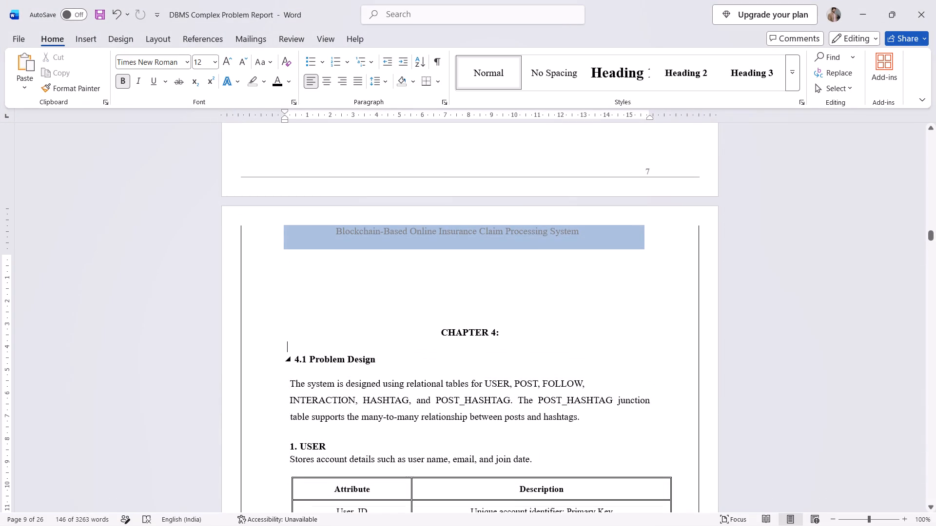
{"action": "left_click_drag", "start_coordinate": [293, 355], "coordinate": [616, 454]}
{"action": "scroll", "coordinate": [521, 525], "scroll_direction": "down", "scroll_amount": 5}
{"action": "scroll", "coordinate": [619, 456], "scroll_direction": "down", "scroll_amount": 5}
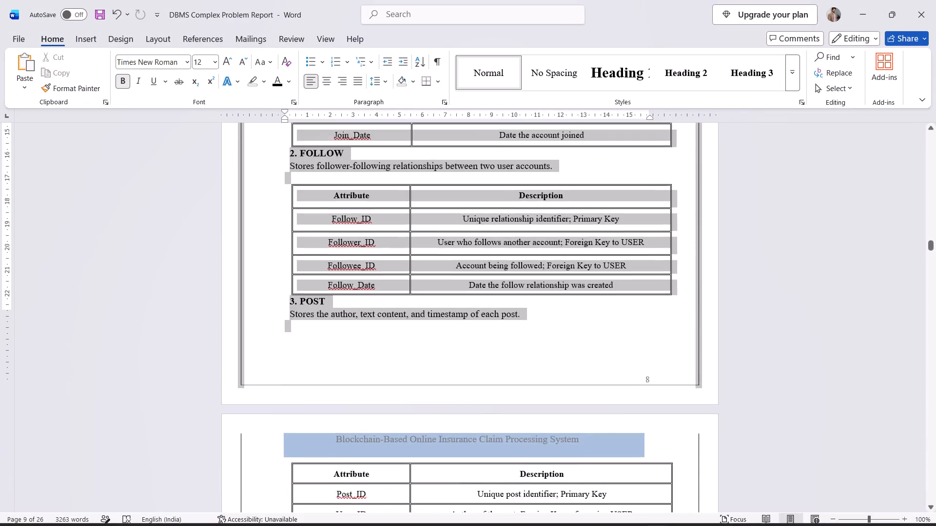
{"action": "left_click_drag", "start_coordinate": [616, 454], "coordinate": [494, 366]}
{"action": "scroll", "coordinate": [614, 454], "scroll_direction": "down", "scroll_amount": 5}
{"action": "scroll", "coordinate": [509, 379], "scroll_direction": "down", "scroll_amount": 7}
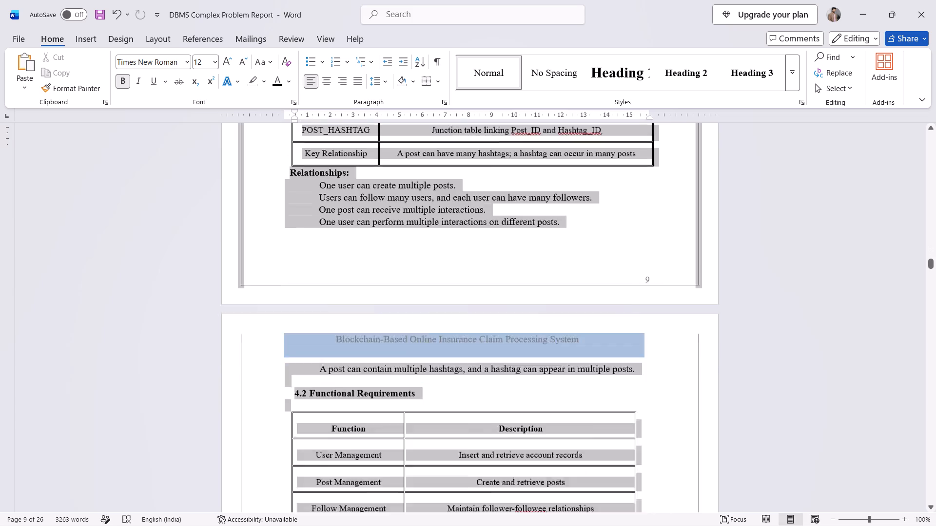
{"action": "scroll", "coordinate": [494, 366], "scroll_direction": "down", "scroll_amount": 2}
{"action": "left_click_drag", "start_coordinate": [494, 366], "coordinate": [518, 329]}
{"action": "scroll", "coordinate": [491, 359], "scroll_direction": "down", "scroll_amount": 5}
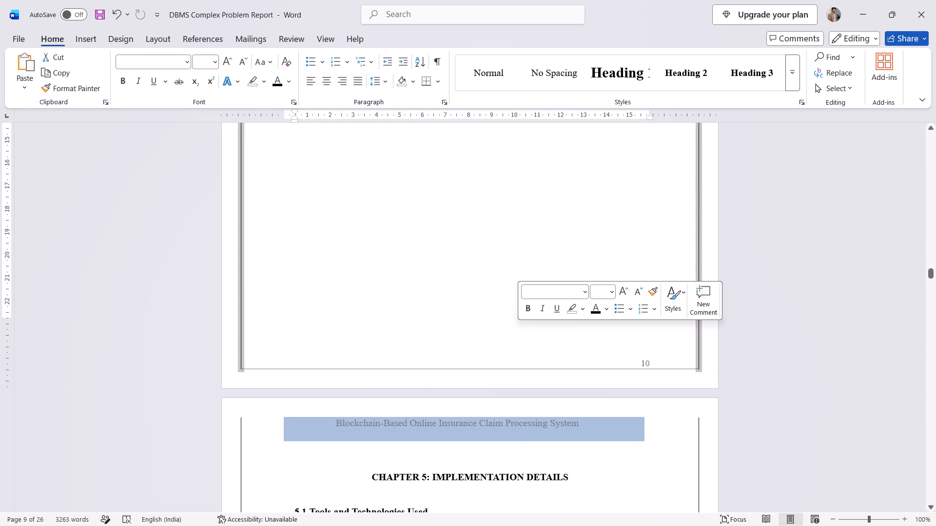
{"action": "key", "text": "BackSpace"}
Paste the copied objectives text below the "CHAPTER 4:" heading.
{"action": "scroll", "coordinate": [518, 331], "scroll_direction": "up", "scroll_amount": 7}
{"action": "scroll", "coordinate": [518, 331], "scroll_direction": "down", "scroll_amount": 3}
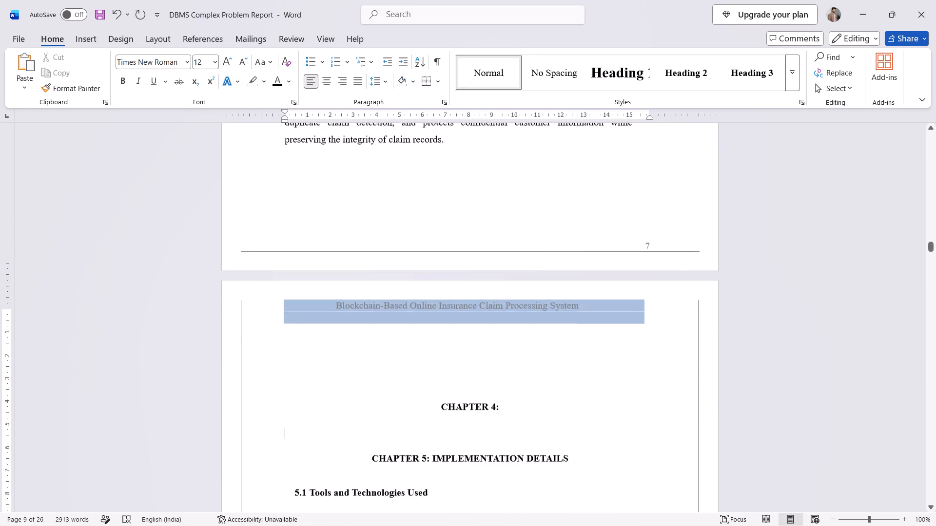
{"action": "scroll", "coordinate": [517, 336], "scroll_direction": "down", "scroll_amount": 2}
{"action": "key", "text": "ctrl+v"}
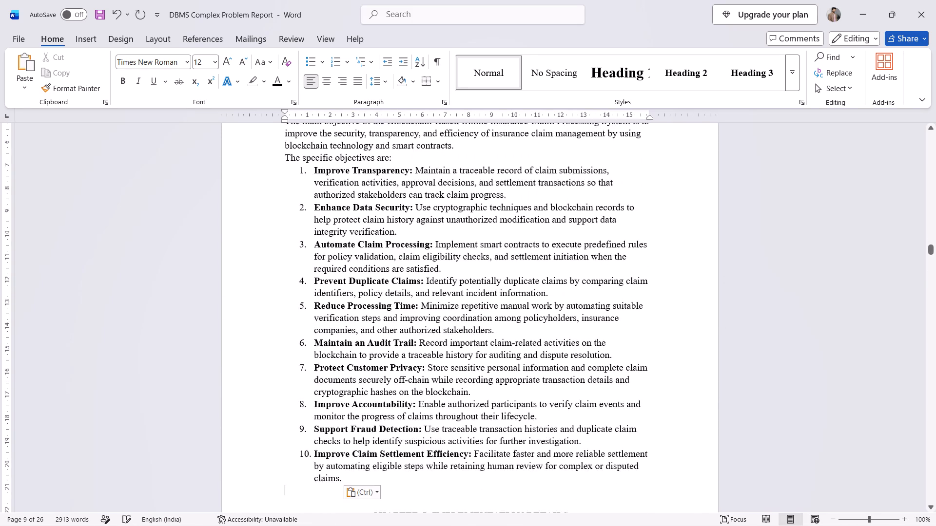
Move the title "OBJECTIVES OF THE SYSTEM" from the pasted text into the Chapter 4 heading and centre the heading.
{"action": "scroll", "coordinate": [517, 336], "scroll_direction": "up", "scroll_amount": 2}
{"action": "left_click_drag", "start_coordinate": [294, 241], "coordinate": [462, 246]}
{"action": "key", "text": "ctrl+x"}
{"action": "left_click", "coordinate": [519, 214]}
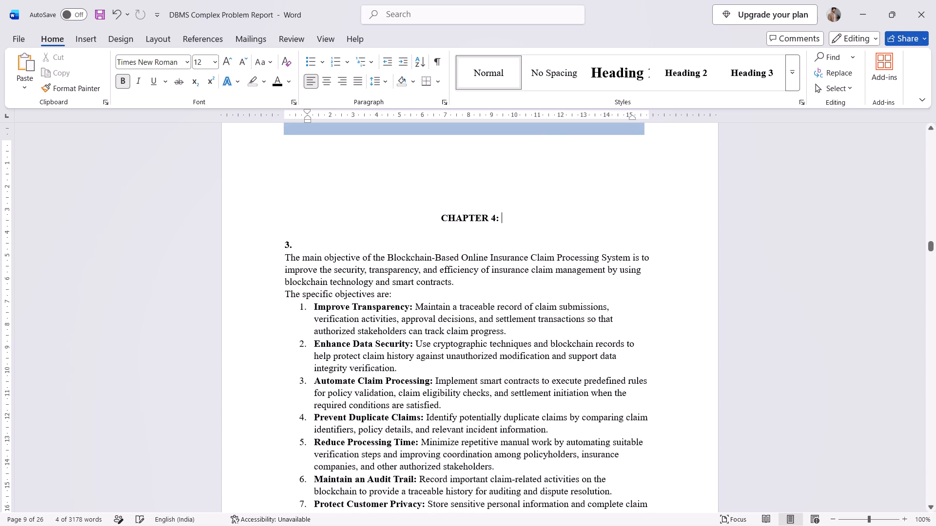
{"action": "key", "text": "ctrl+v"}
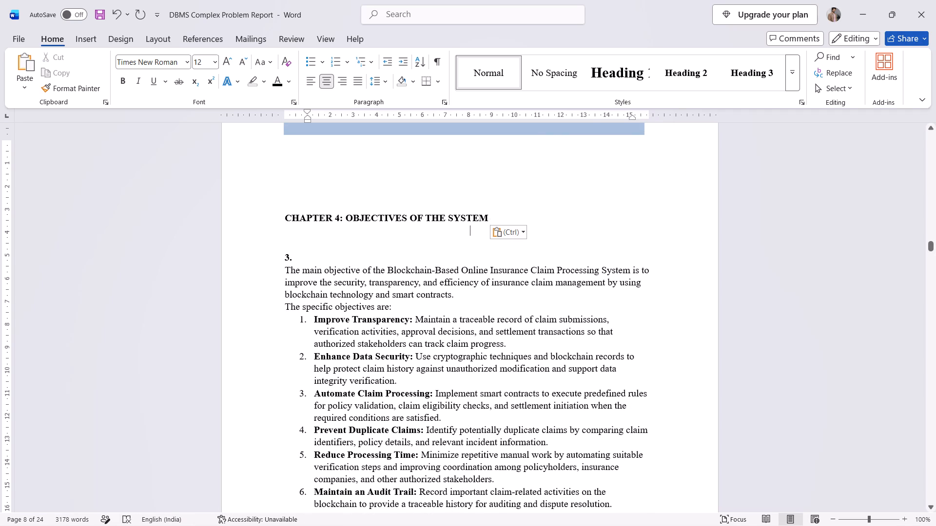
{"action": "left_click_drag", "start_coordinate": [284, 219], "coordinate": [501, 216]}
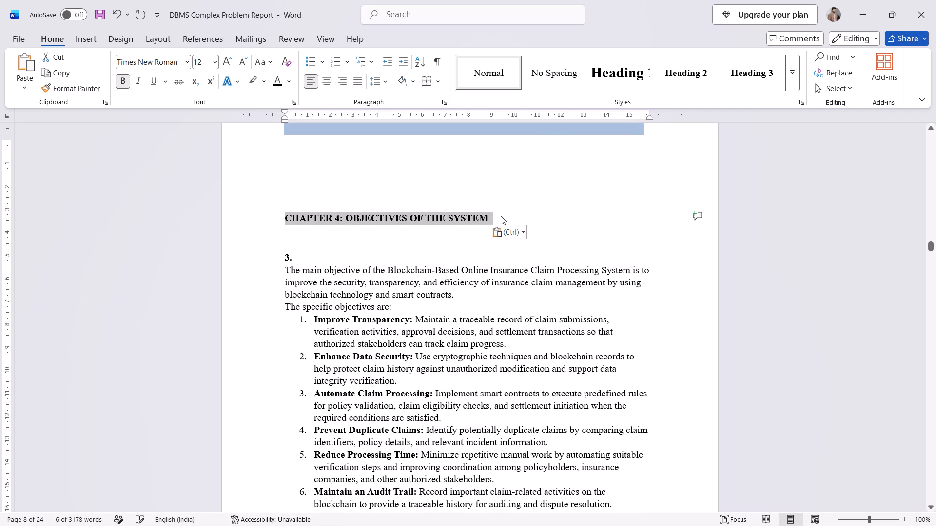
{"action": "key", "text": "ctrl+e"}
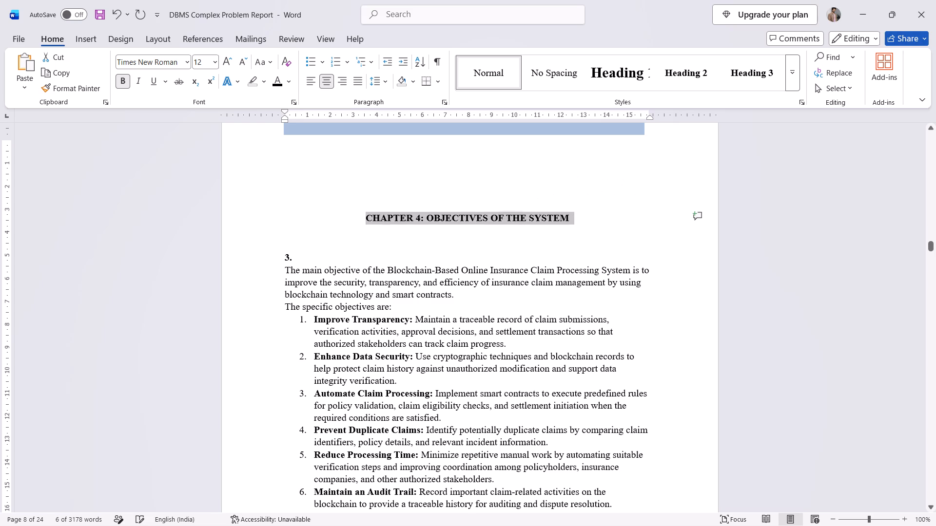
Remove the leftover "3." line above the first objectives paragraph.
{"action": "left_click_drag", "start_coordinate": [301, 256], "coordinate": [270, 258]}
{"action": "key", "text": "BackSpace"}
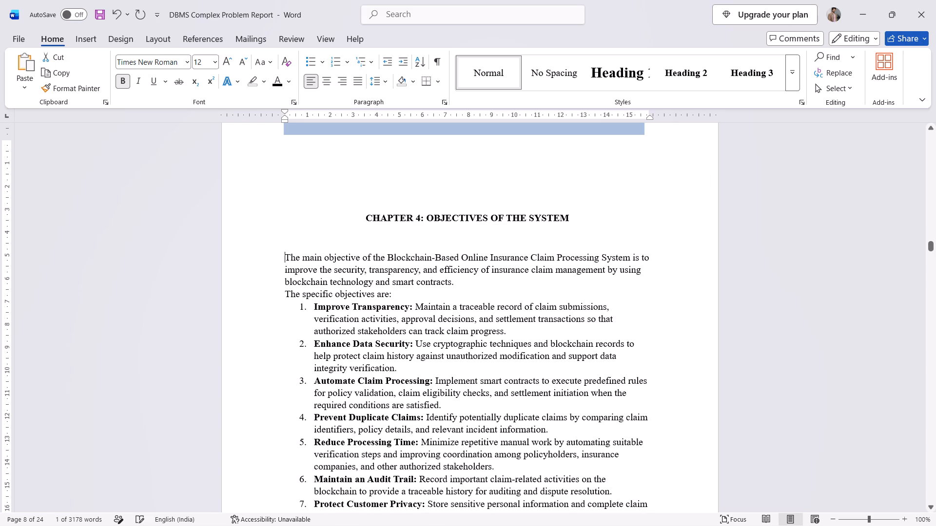
Justify the Chapter 4 body text, including all ten numbered objectives, and set its line spacing to 1.5.
{"action": "left_click_drag", "start_coordinate": [287, 255], "coordinate": [398, 392]}
{"action": "scroll", "coordinate": [398, 392], "scroll_direction": "down", "scroll_amount": 6}
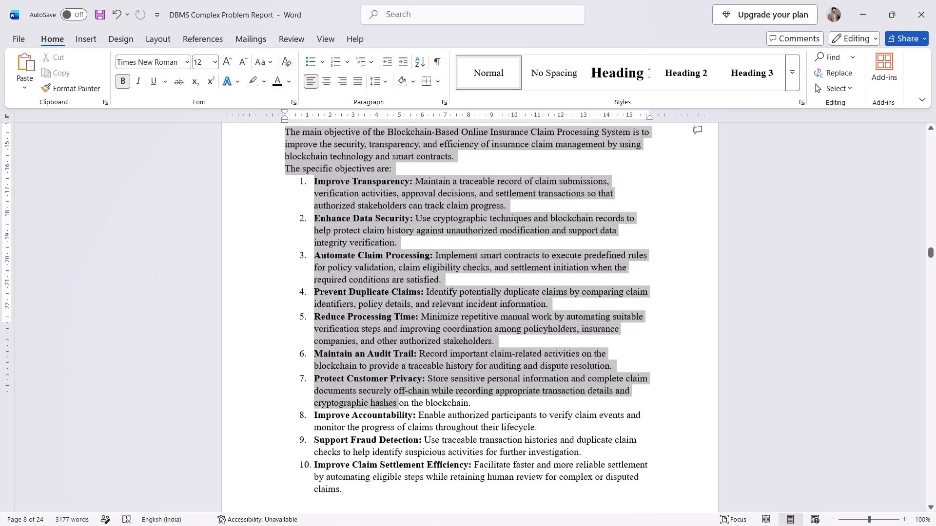
{"action": "left_click_drag", "start_coordinate": [398, 392], "coordinate": [563, 205]}
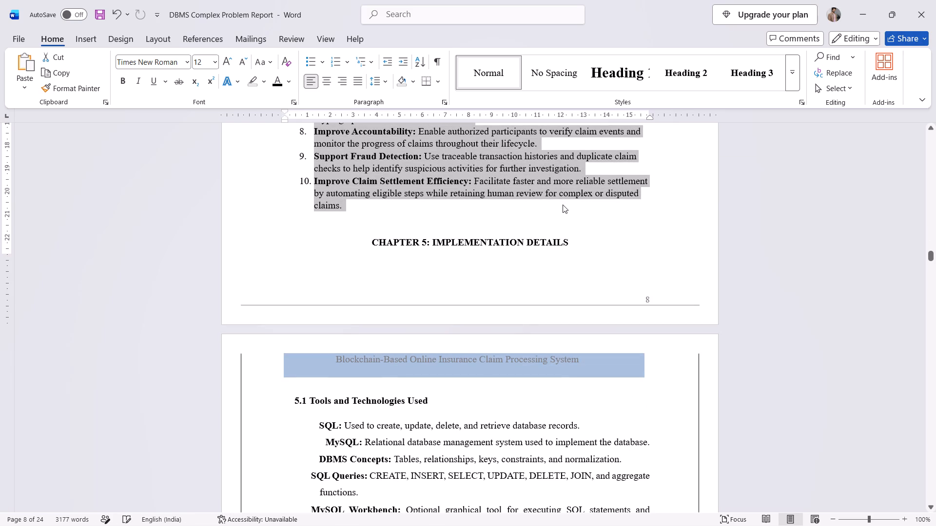
{"action": "key", "text": "ctrl+j"}
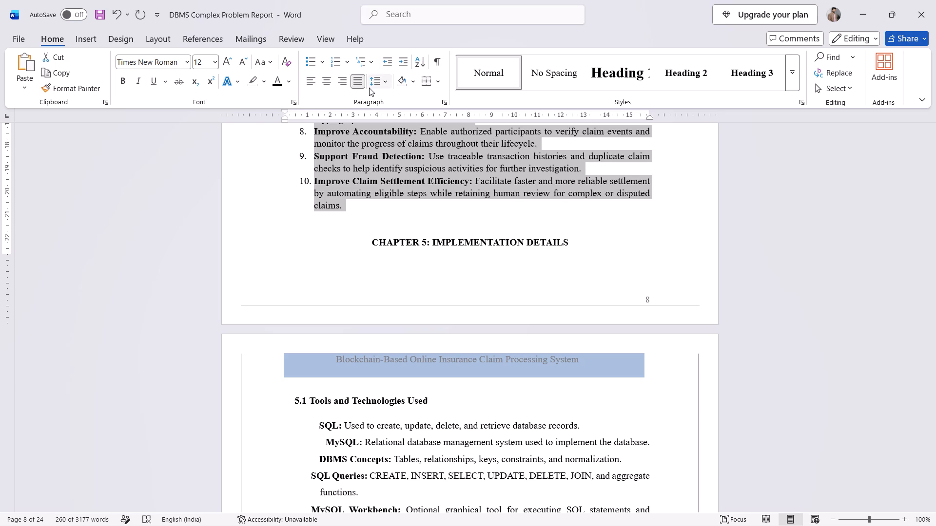
{"action": "left_click", "coordinate": [370, 86]}
{"action": "left_click", "coordinate": [387, 129]}
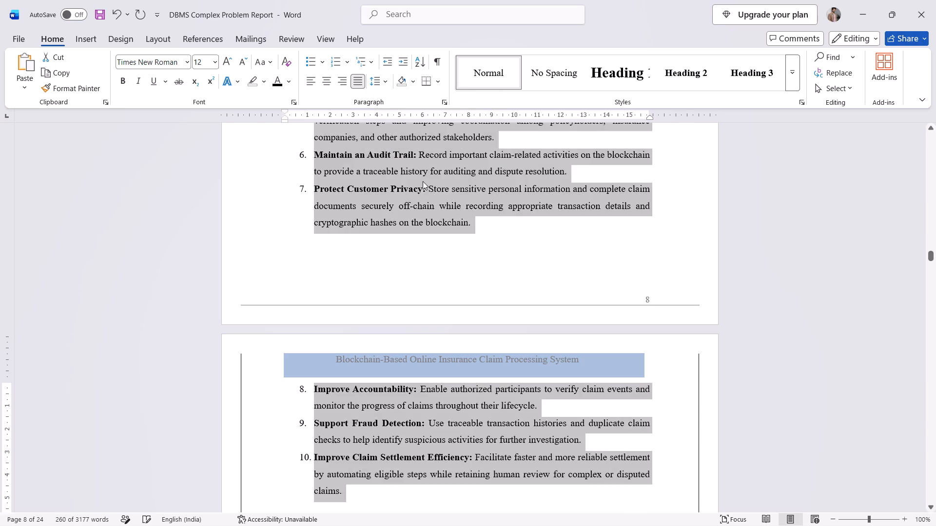
Remove the blank lines above the Chapter 4 heading to move it up the page.
{"action": "scroll", "coordinate": [437, 206], "scroll_direction": "up", "scroll_amount": 8}
{"action": "scroll", "coordinate": [437, 206], "scroll_direction": "down", "scroll_amount": 2}
{"action": "left_click", "coordinate": [437, 200]}
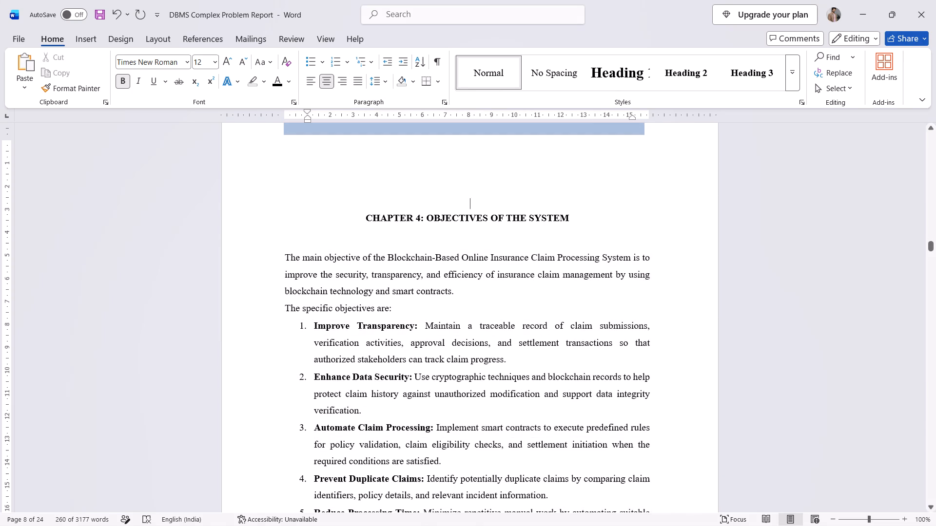
{"action": "key", "text": "BackSpace"}
{"action": "key", "text": "BackSpace"}
{"action": "key", "text": "BackSpace"}
{"action": "key", "text": "BackSpace"}
{"action": "key", "text": "BackSpace"}
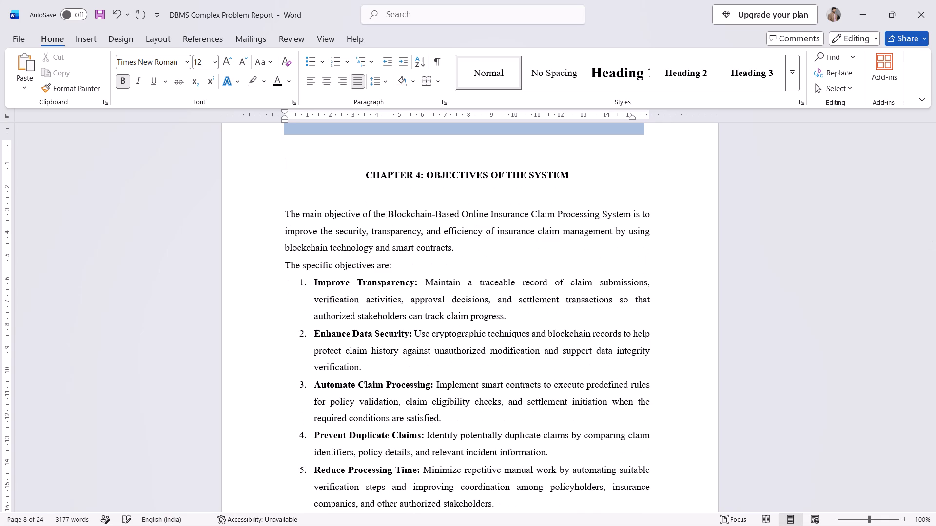
{"action": "key", "text": "BackSpace"}
{"action": "key", "text": "BackSpace"}
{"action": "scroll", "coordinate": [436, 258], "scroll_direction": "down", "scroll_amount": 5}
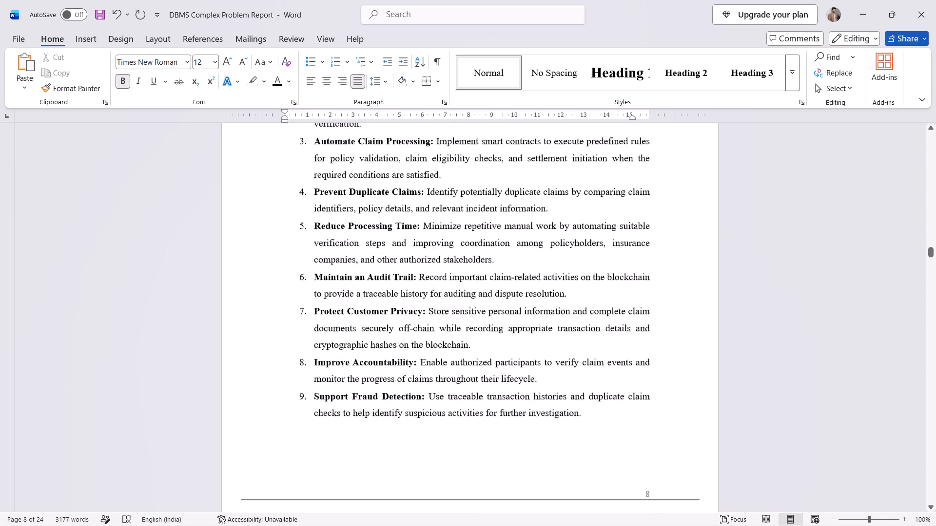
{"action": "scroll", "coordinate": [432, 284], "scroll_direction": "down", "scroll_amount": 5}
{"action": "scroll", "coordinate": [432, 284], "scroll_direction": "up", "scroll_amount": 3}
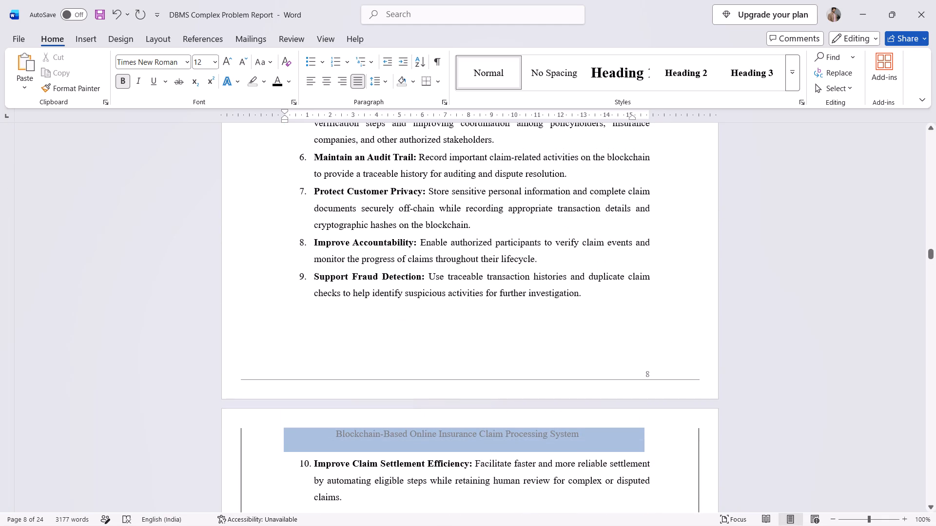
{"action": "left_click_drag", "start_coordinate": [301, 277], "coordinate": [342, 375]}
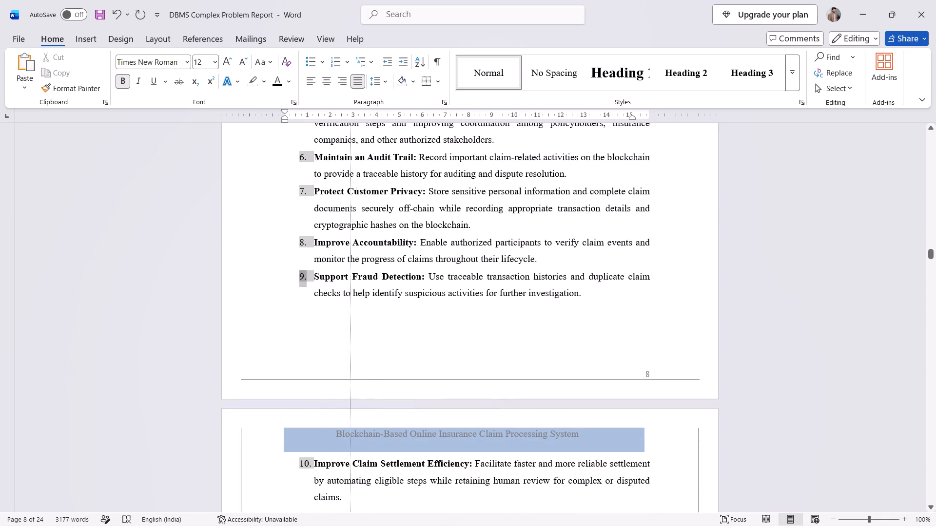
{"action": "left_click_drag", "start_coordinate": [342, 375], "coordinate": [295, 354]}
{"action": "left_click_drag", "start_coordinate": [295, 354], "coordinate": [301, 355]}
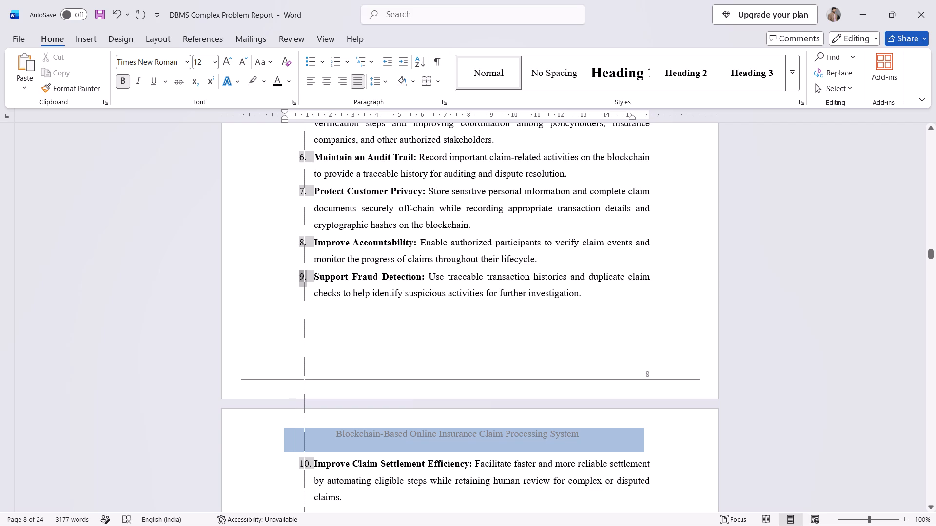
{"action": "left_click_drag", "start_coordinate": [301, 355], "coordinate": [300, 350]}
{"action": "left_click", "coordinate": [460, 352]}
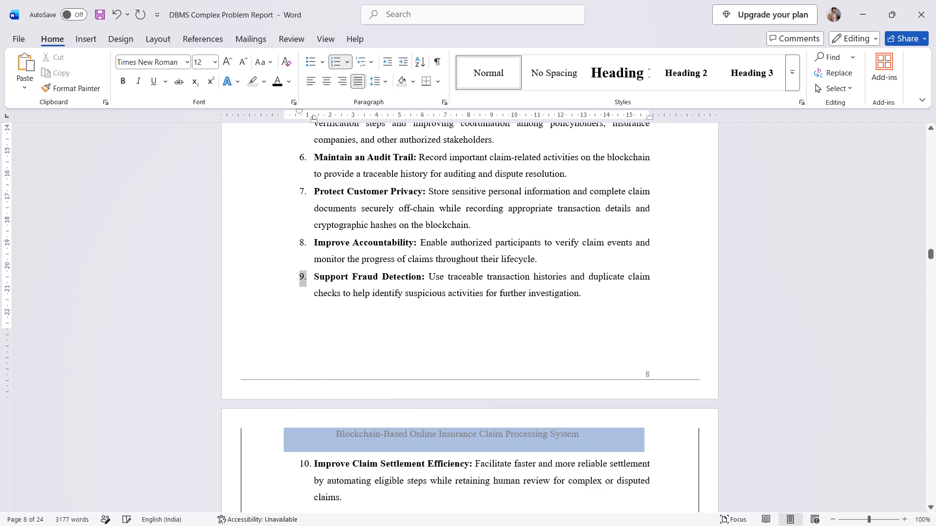
Delete objectives 9 and 10, "Support Fraud Detection" and "Improve Claim Settlement Efficiency", from the Chapter 4 list.
{"action": "scroll", "coordinate": [460, 352], "scroll_direction": "up", "scroll_amount": 3}
{"action": "left_click", "coordinate": [310, 440]}
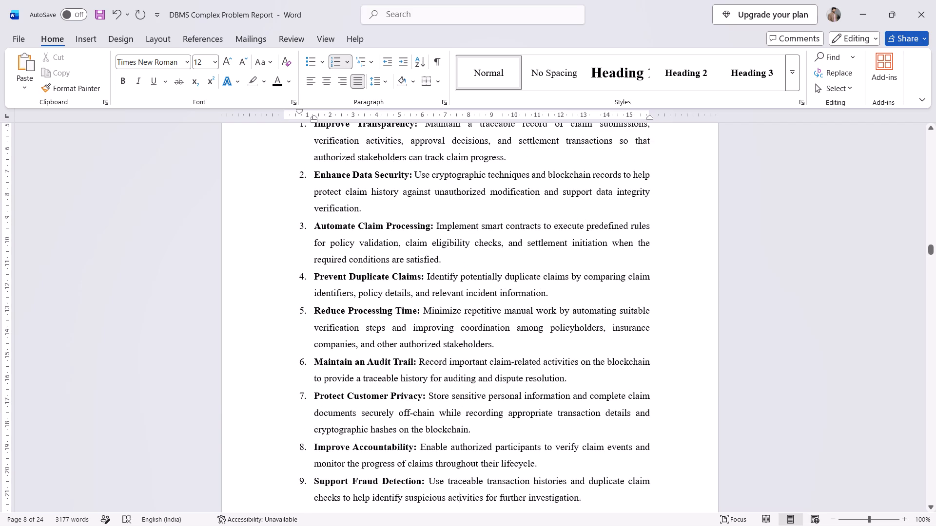
{"action": "left_click_drag", "start_coordinate": [312, 483], "coordinate": [428, 438]}
{"action": "scroll", "coordinate": [409, 525], "scroll_direction": "down", "scroll_amount": 3}
{"action": "scroll", "coordinate": [389, 424], "scroll_direction": "down", "scroll_amount": 3}
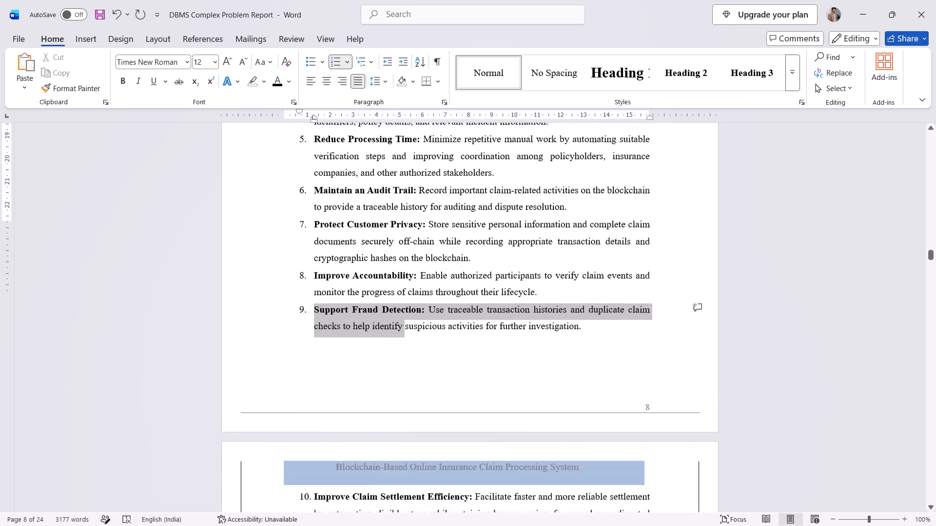
{"action": "left_click_drag", "start_coordinate": [428, 438], "coordinate": [465, 404]}
{"action": "key", "text": "BackSpace"}
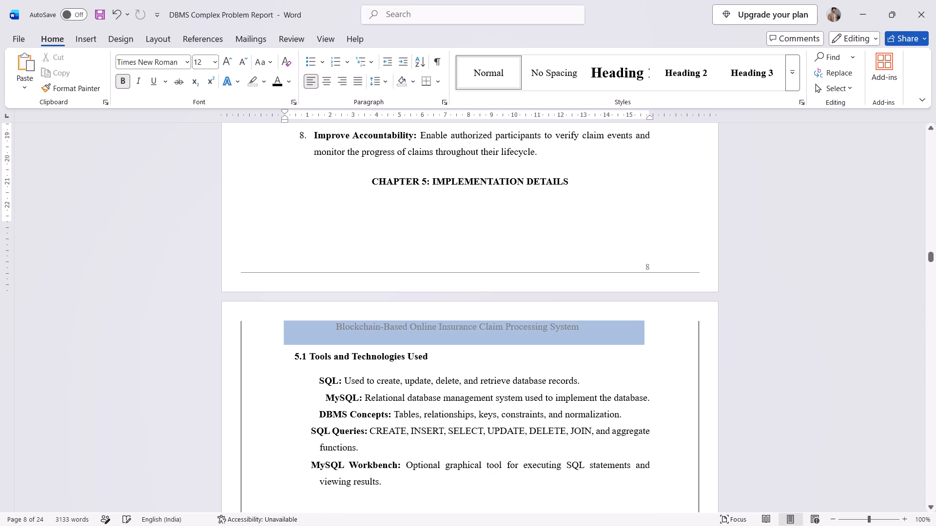
Insert blank lines after objective 8, "Improve Accountability", to push the Chapter 5 heading onto the following page.
{"action": "scroll", "coordinate": [464, 404], "scroll_direction": "up", "scroll_amount": 2}
{"action": "left_click", "coordinate": [546, 294]}
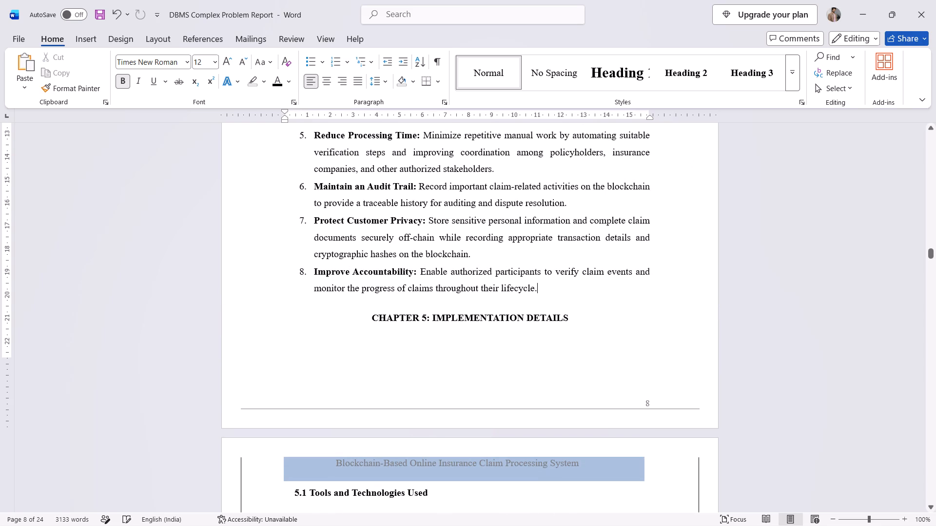
{"action": "key", "text": "Return"}
{"action": "key", "text": "Return"}
{"action": "key", "text": "Return"}
{"action": "key", "text": "Return"}
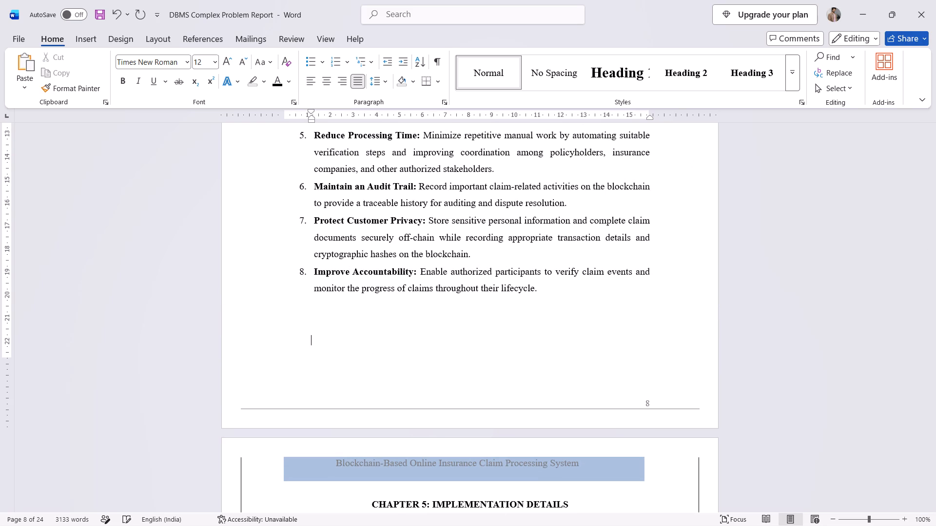
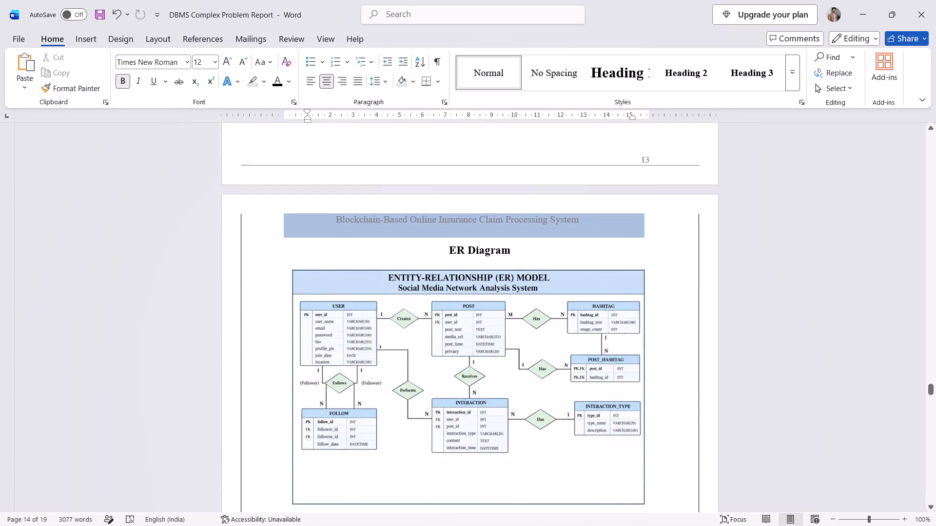
{"action": "left_click_drag", "start_coordinate": [437, 244], "coordinate": [575, 441]}
{"action": "key", "text": "Delete"}
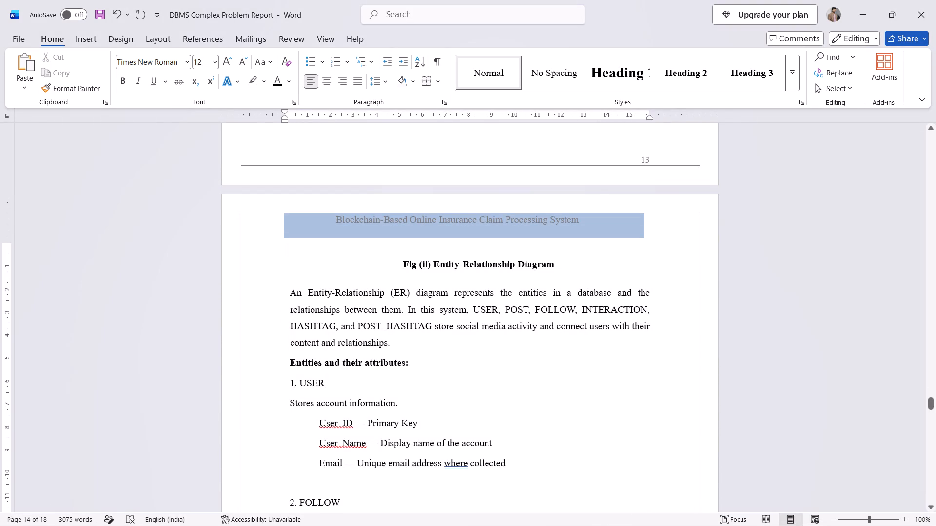
Insert 20 blank lines above the Fig (ii) Entity-Relationship Diagram caption.
{"action": "key", "text": "Return"}
{"action": "key", "text": "Return"}
{"action": "key", "text": "Return"}
{"action": "key", "text": "Return"}
{"action": "key", "text": "Return"}
{"action": "key", "text": "Return"}
{"action": "key", "text": "Return"}
{"action": "key", "text": "Return"}
{"action": "key", "text": "Return"}
{"action": "key", "text": "Return"}
{"action": "key", "text": "Return"}
{"action": "key", "text": "Return"}
{"action": "key", "text": "Return"}
{"action": "key", "text": "Return"}
{"action": "key", "text": "Return"}
{"action": "key", "text": "Return"}
{"action": "key", "text": "Return"}
{"action": "key", "text": "Return"}
{"action": "key", "text": "Return"}
{"action": "key", "text": "Return"}
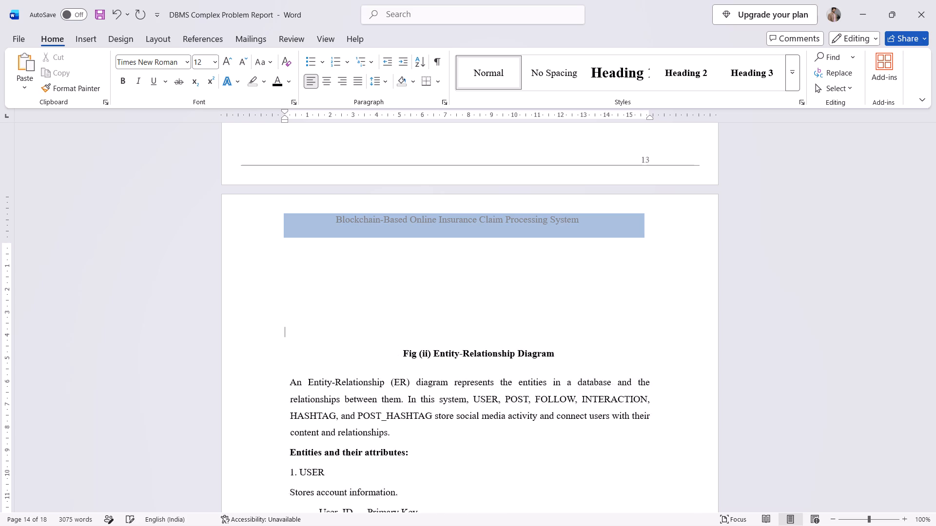
Delete the old content from the Entity-Relationship Diagram caption through the Output 6 table, stopping before the Chapter 7 heading.
{"action": "scroll", "coordinate": [444, 284], "scroll_direction": "down", "scroll_amount": 8}
{"action": "scroll", "coordinate": [404, 219], "scroll_direction": "up", "scroll_amount": 5}
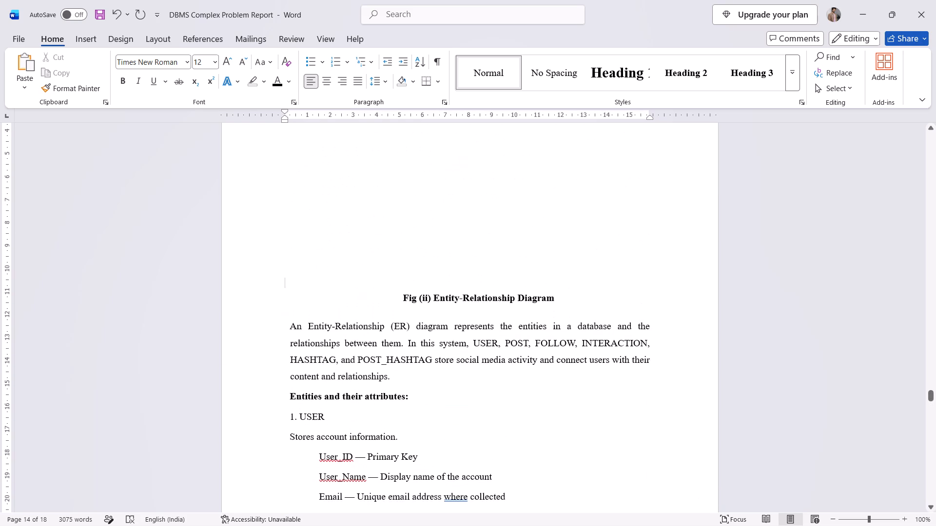
{"action": "left_click_drag", "start_coordinate": [395, 297], "coordinate": [408, 385]}
{"action": "scroll", "coordinate": [528, 525], "scroll_direction": "down", "scroll_amount": 5}
{"action": "scroll", "coordinate": [387, 407], "scroll_direction": "down", "scroll_amount": 11}
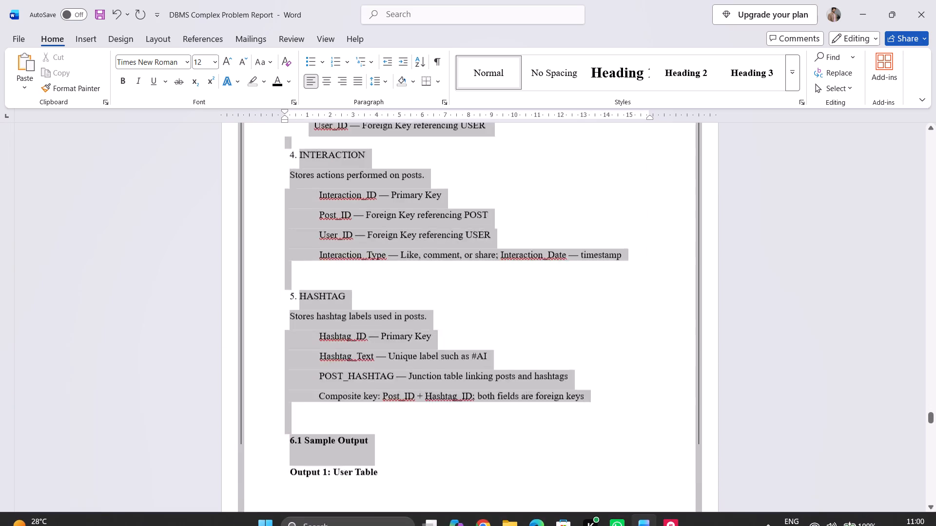
{"action": "scroll", "coordinate": [408, 385], "scroll_direction": "down", "scroll_amount": 5}
{"action": "left_click_drag", "start_coordinate": [408, 385], "coordinate": [409, 377]}
{"action": "scroll", "coordinate": [409, 377], "scroll_direction": "down", "scroll_amount": 20}
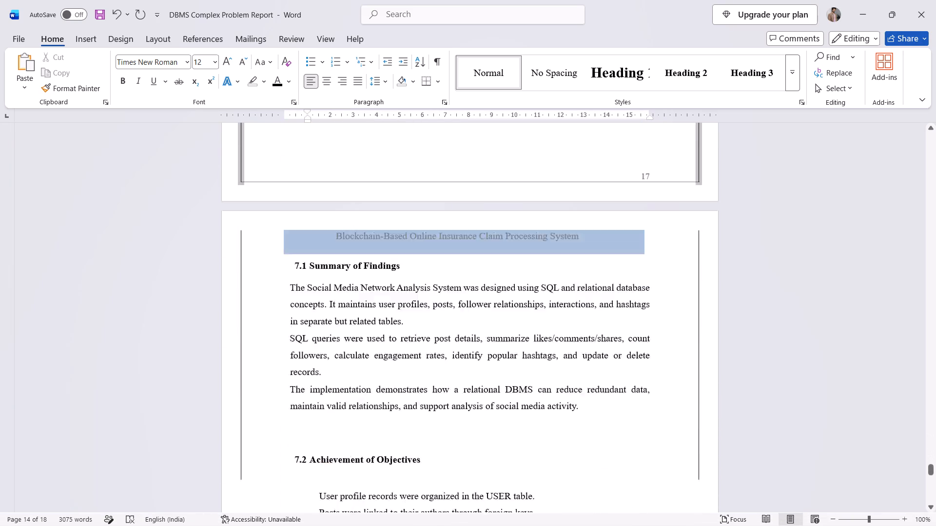
{"action": "left_click_drag", "start_coordinate": [409, 377], "coordinate": [532, 286]}
{"action": "scroll", "coordinate": [409, 377], "scroll_direction": "up", "scroll_amount": 6}
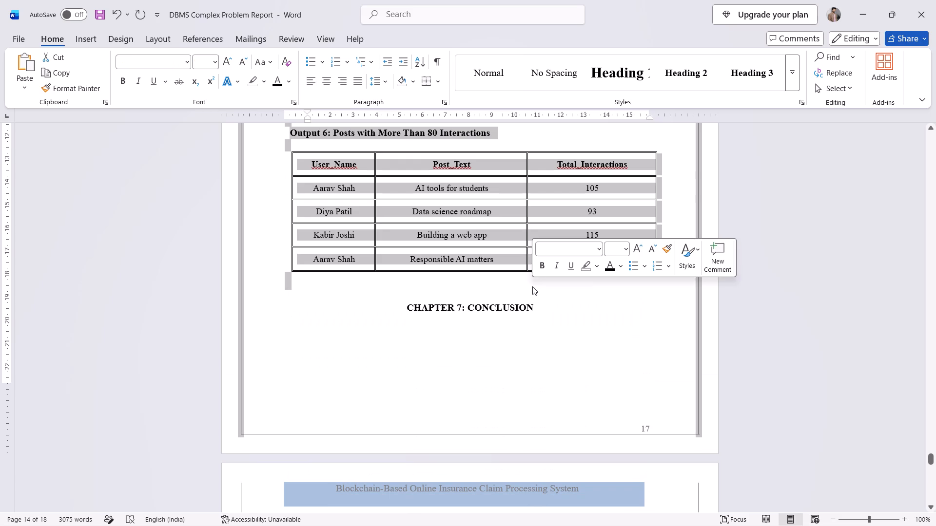
{"action": "key", "text": "Delete"}
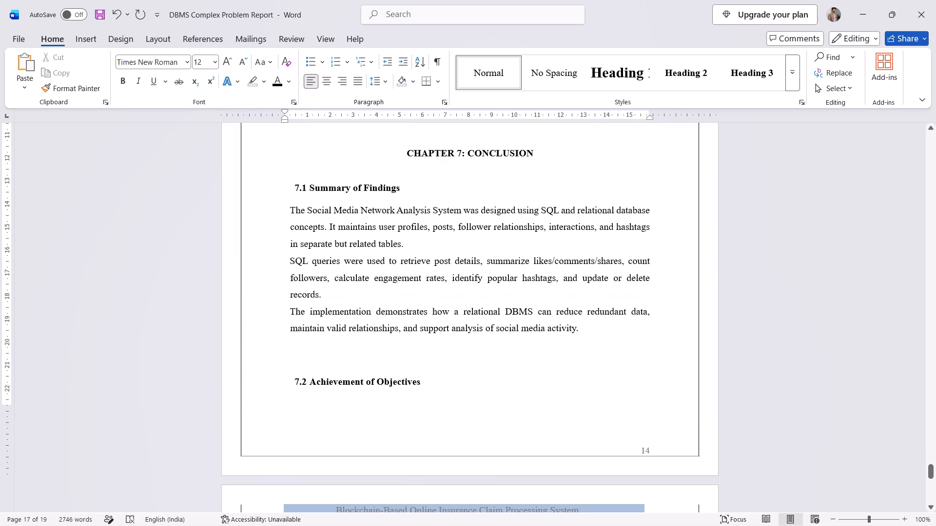
Insert the Blockchain Insurance Claim Processing Diagram picture from Downloads in the blank space above Chapter 7.
{"action": "scroll", "coordinate": [473, 441], "scroll_direction": "up", "scroll_amount": 5}
{"action": "left_click", "coordinate": [446, 253]}
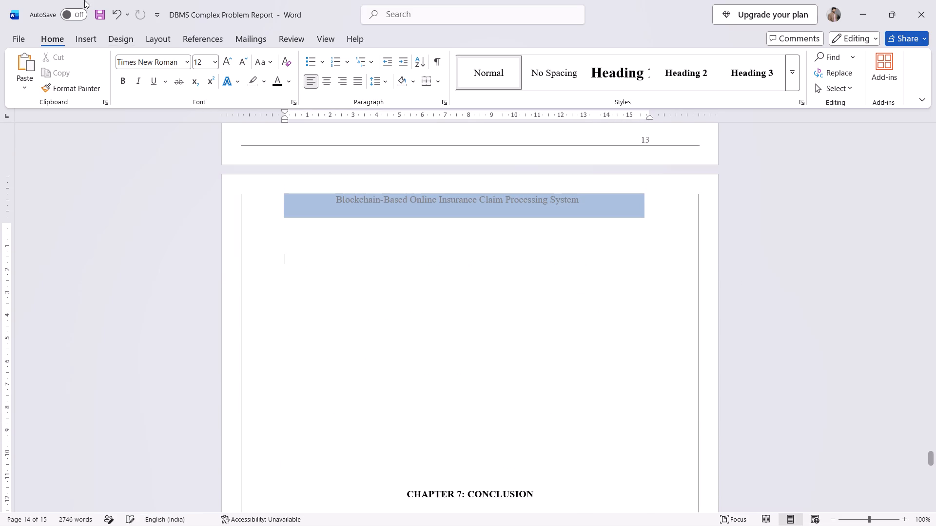
{"action": "left_click", "coordinate": [75, 36]}
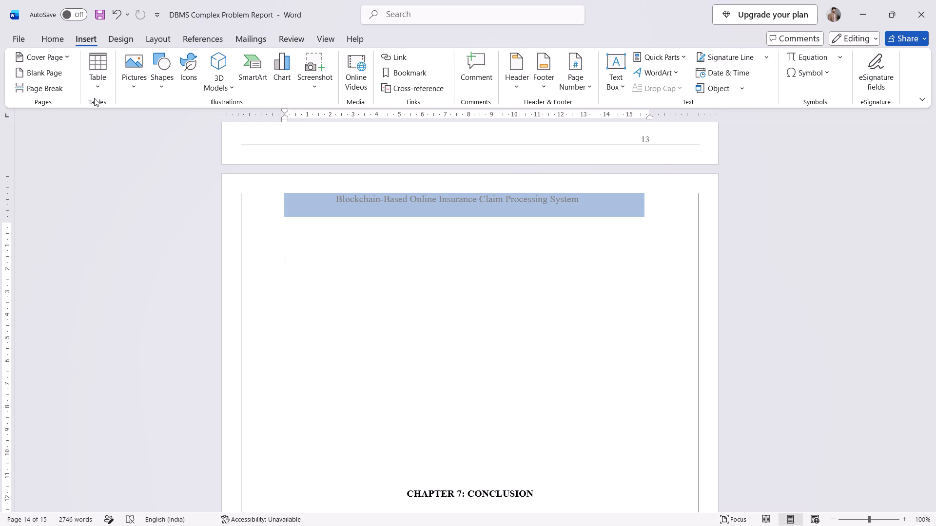
{"action": "left_click", "coordinate": [131, 83]}
{"action": "left_click", "coordinate": [135, 122]}
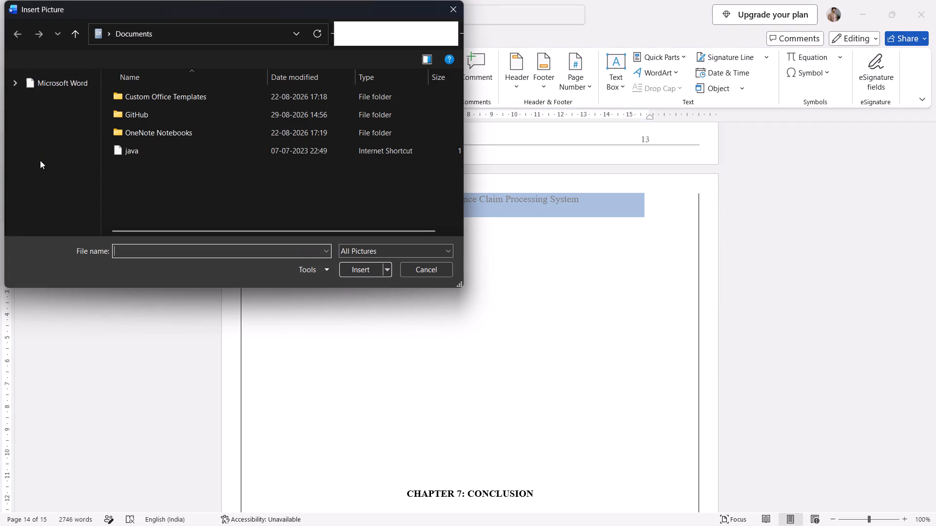
{"action": "left_click", "coordinate": [51, 133]}
{"action": "left_click", "coordinate": [141, 114]}
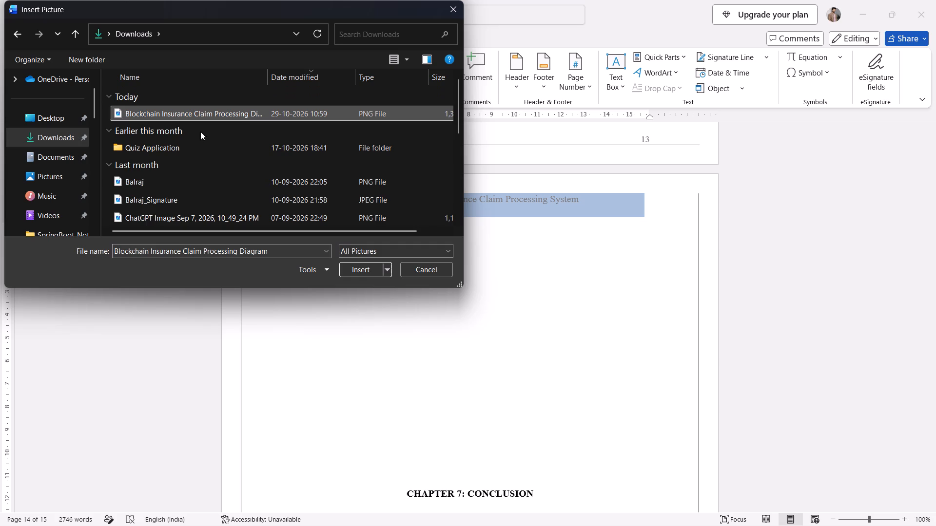
{"action": "left_click", "coordinate": [365, 270]}
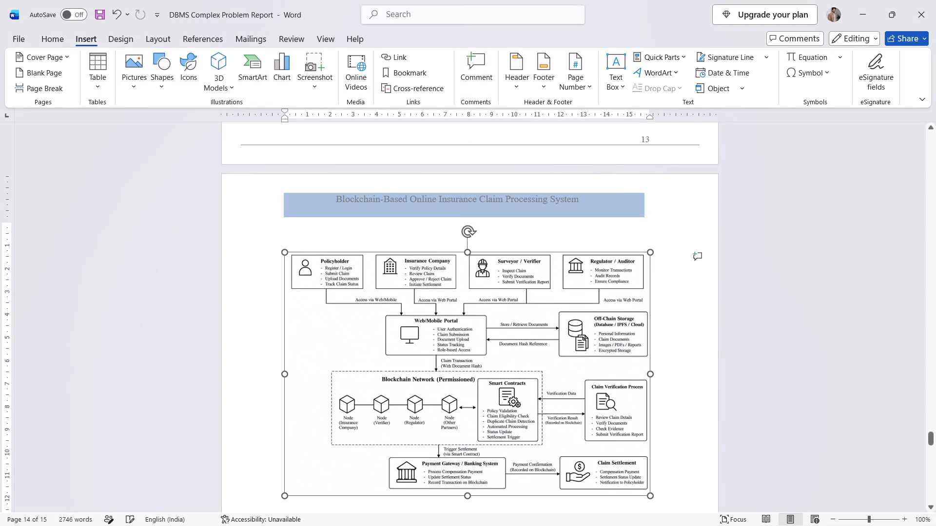
Widen the inserted diagram to about 17.2 cm, shift its left indent out into the margin and stretch it slightly taller.
{"action": "scroll", "coordinate": [507, 293], "scroll_direction": "down", "scroll_amount": 1}
{"action": "left_click_drag", "start_coordinate": [653, 303], "coordinate": [689, 312]}
{"action": "left_click_drag", "start_coordinate": [282, 306], "coordinate": [256, 299]}
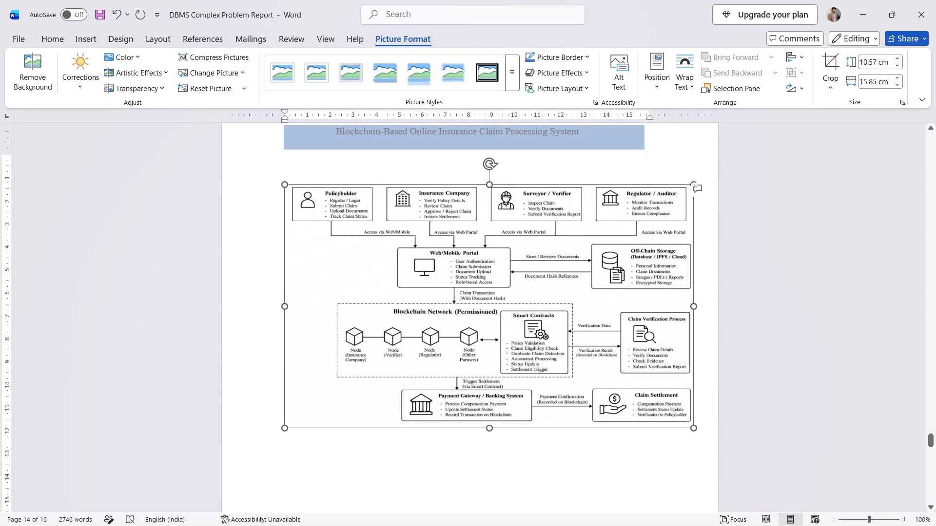
{"action": "left_click_drag", "start_coordinate": [256, 299], "coordinate": [293, 305]}
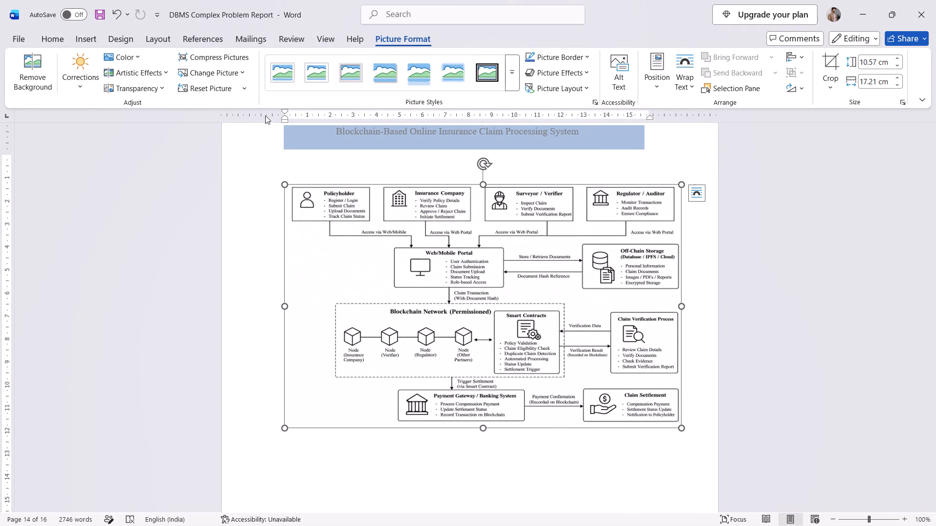
{"action": "left_click_drag", "start_coordinate": [286, 122], "coordinate": [257, 114]}
{"action": "left_click_drag", "start_coordinate": [452, 430], "coordinate": [455, 453]}
Start a caption reading "Fig." on a new line below the architecture diagram and look back through Chapter 5.
{"action": "left_click", "coordinate": [661, 372]}
{"action": "scroll", "coordinate": [657, 377], "scroll_direction": "down", "scroll_amount": 2}
{"action": "key", "text": "Return"}
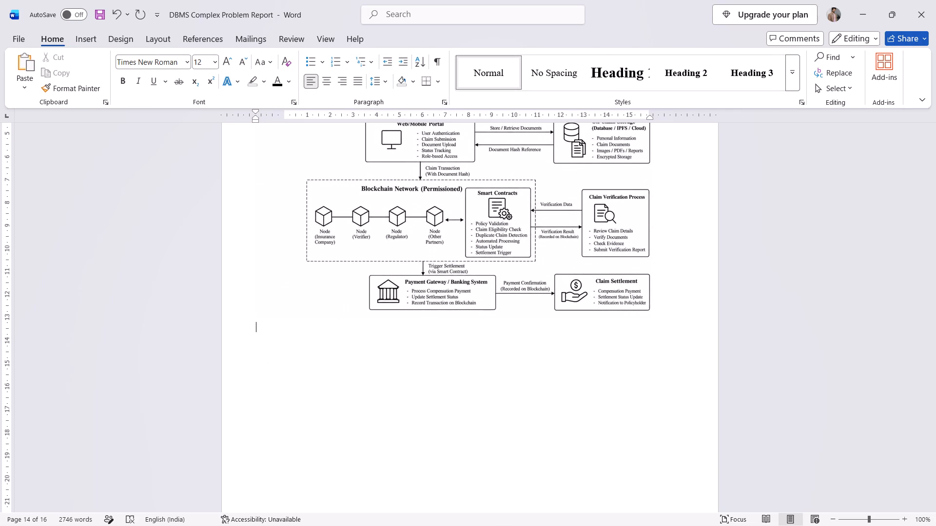
{"action": "type", "text": "fig"}
{"action": "type", "text": "."}
{"action": "key", "text": "space"}
{"action": "scroll", "coordinate": [660, 377], "scroll_direction": "up", "scroll_amount": 20}
{"action": "scroll", "coordinate": [660, 377], "scroll_direction": "up", "scroll_amount": 1}
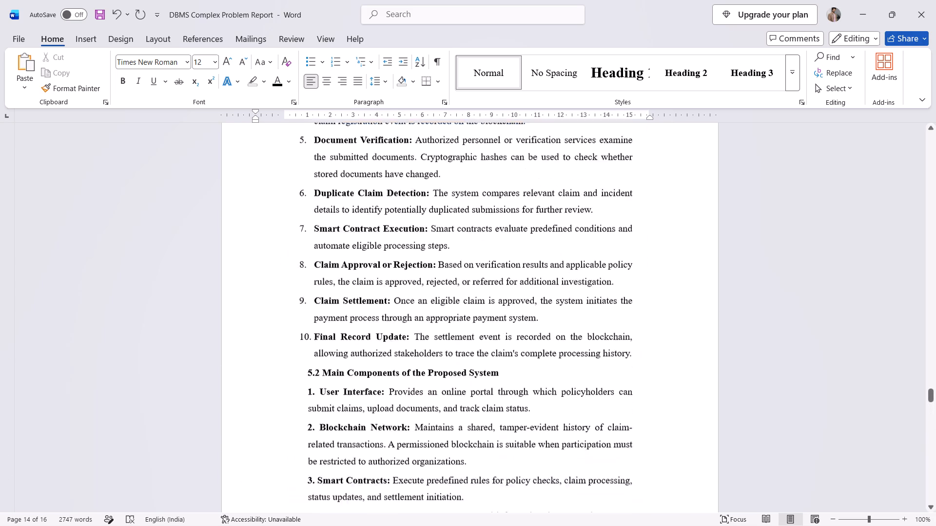
{"action": "scroll", "coordinate": [660, 375], "scroll_direction": "up", "scroll_amount": 9}
{"action": "scroll", "coordinate": [660, 374], "scroll_direction": "down", "scroll_amount": 16}
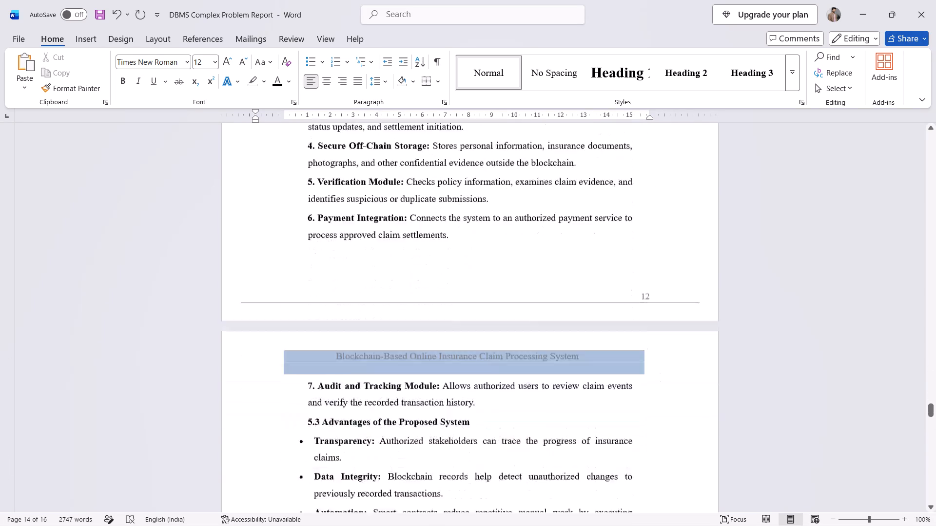
{"action": "scroll", "coordinate": [660, 374], "scroll_direction": "down", "scroll_amount": 13}
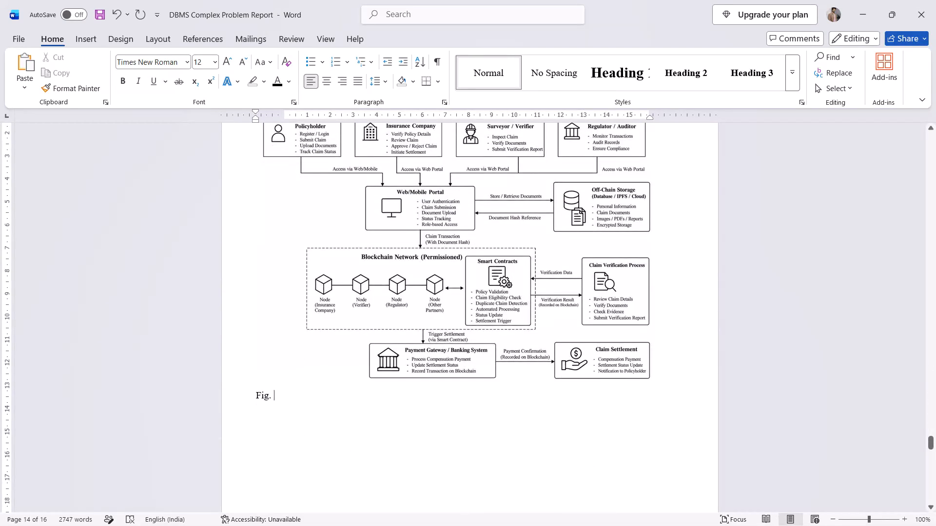
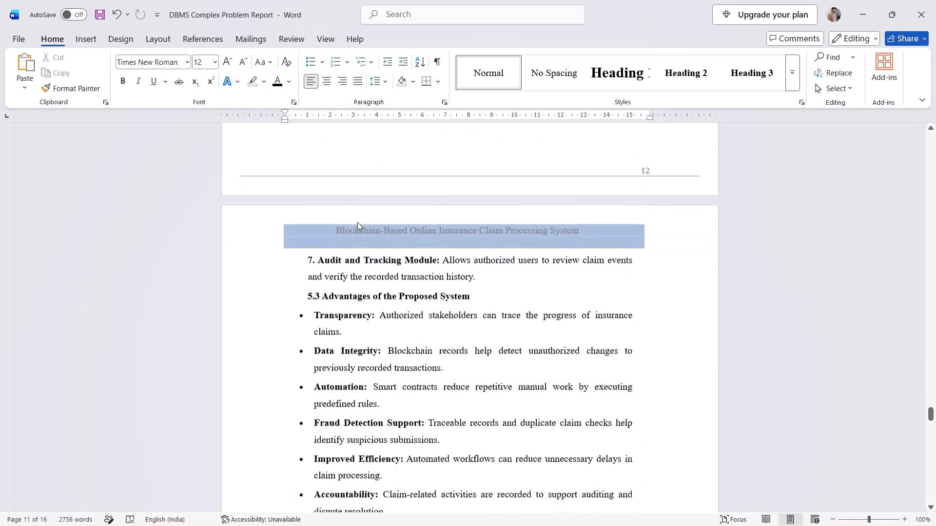
{"action": "scroll", "coordinate": [357, 222], "scroll_direction": "down", "scroll_amount": 17}
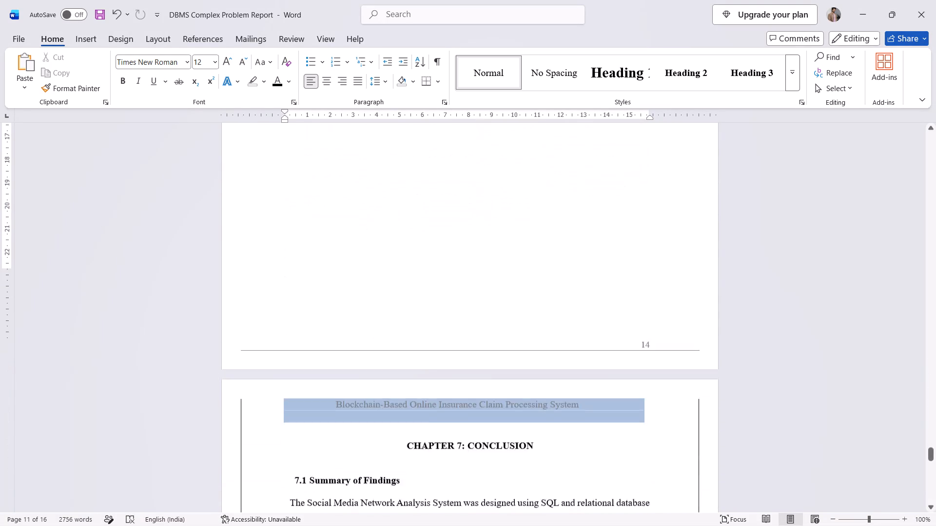
{"action": "scroll", "coordinate": [352, 228], "scroll_direction": "down", "scroll_amount": 4}
{"action": "left_click", "coordinate": [396, 138]}
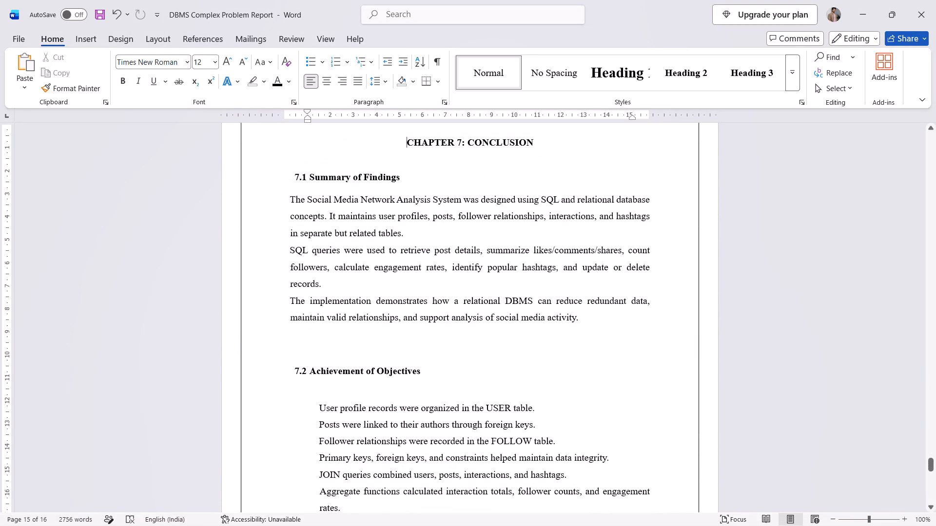
{"action": "left_click_drag", "start_coordinate": [470, 144], "coordinate": [495, 414]}
{"action": "scroll", "coordinate": [497, 414], "scroll_direction": "down", "scroll_amount": 11}
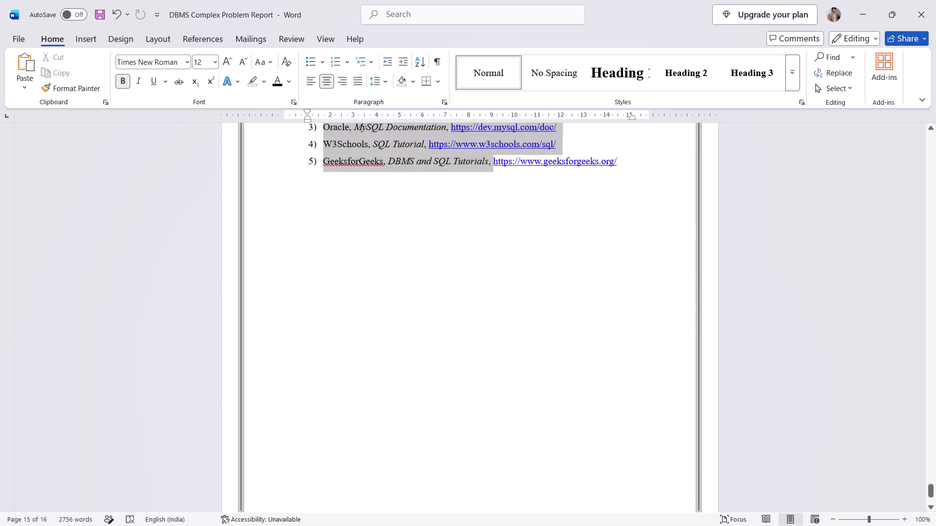
{"action": "left_click_drag", "start_coordinate": [495, 414], "coordinate": [497, 164]}
{"action": "scroll", "coordinate": [493, 412], "scroll_direction": "up", "scroll_amount": 5}
{"action": "scroll", "coordinate": [497, 164], "scroll_direction": "up", "scroll_amount": 5, "text": "ctrl"}
{"action": "scroll", "coordinate": [496, 216], "scroll_direction": "up", "scroll_amount": 5}
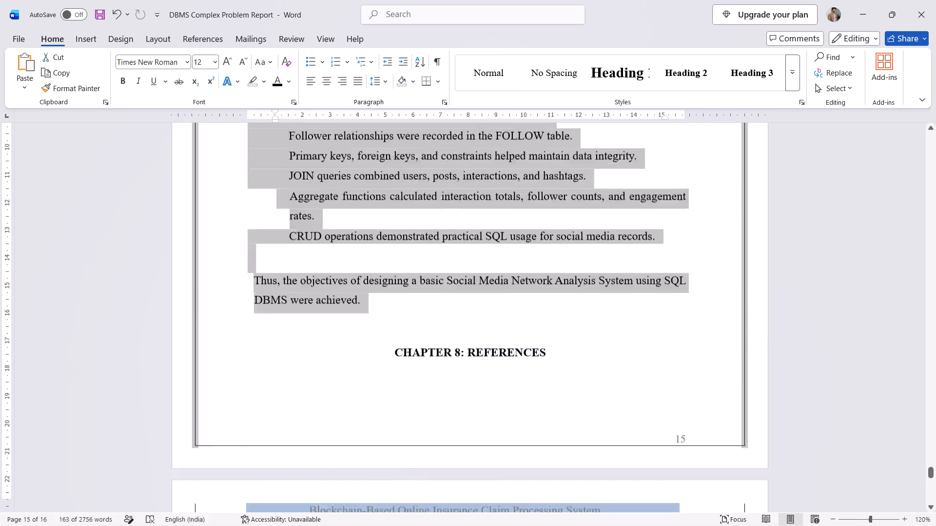
{"action": "key", "text": "ctrl+v"}
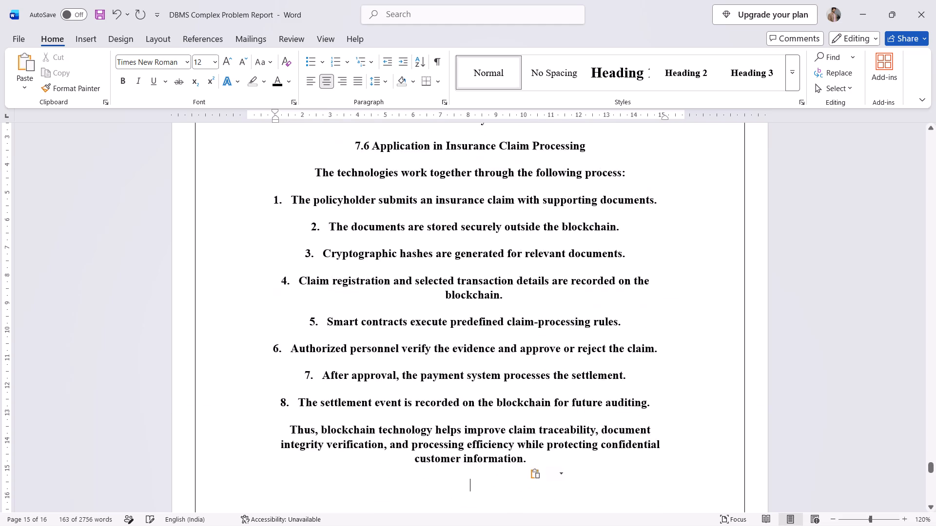
Delete the duplicate "7." from the heading so it reads "CHAPTER 7: BLOCKCHAIN TECHNOLOGY USED".
{"action": "scroll", "coordinate": [493, 243], "scroll_direction": "up", "scroll_amount": 7}
{"action": "scroll", "coordinate": [495, 263], "scroll_direction": "down", "scroll_amount": 3, "text": "ctrl"}
{"action": "scroll", "coordinate": [495, 263], "scroll_direction": "up", "scroll_amount": 5}
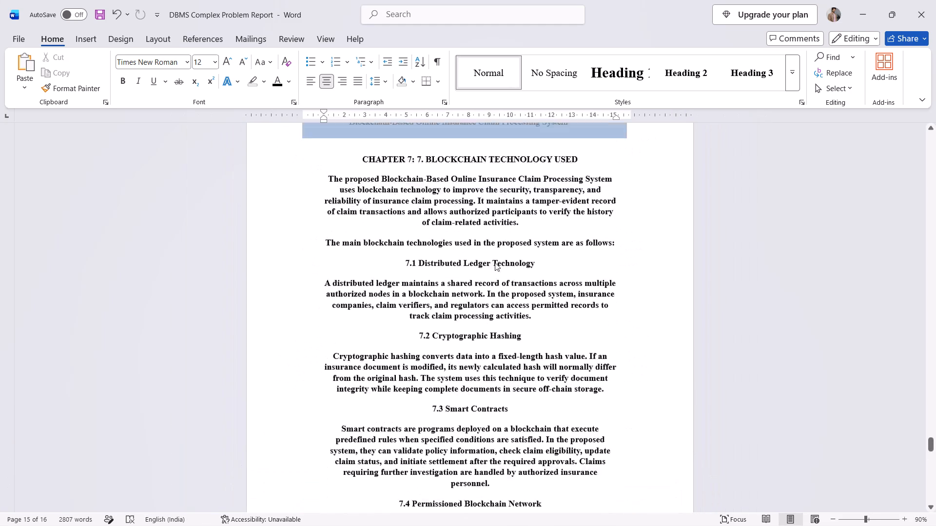
{"action": "scroll", "coordinate": [495, 263], "scroll_direction": "up", "scroll_amount": 8}
{"action": "scroll", "coordinate": [495, 263], "scroll_direction": "down", "scroll_amount": 9}
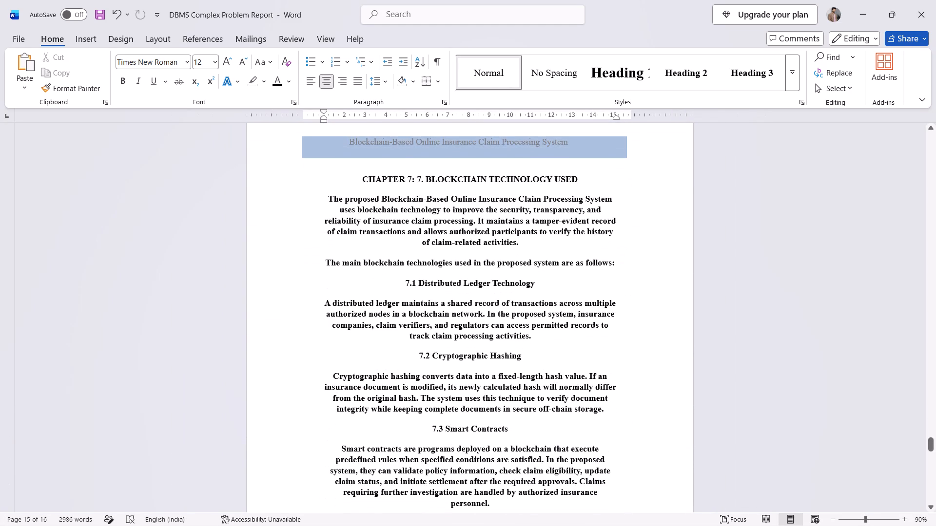
{"action": "left_click_drag", "start_coordinate": [424, 178], "coordinate": [413, 178]}
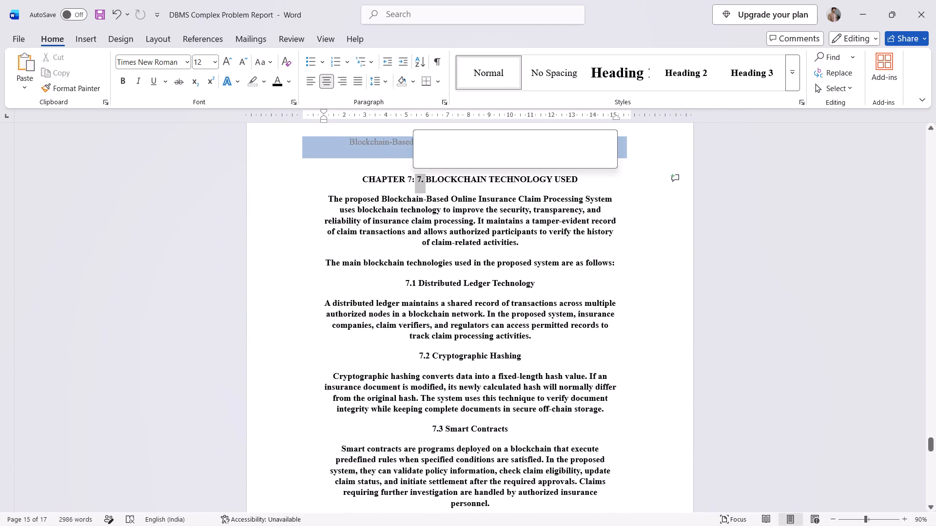
{"action": "key", "text": "BackSpace"}
Remove bold formatting from the Chapter 7 heading line.
{"action": "left_click_drag", "start_coordinate": [365, 178], "coordinate": [592, 181]}
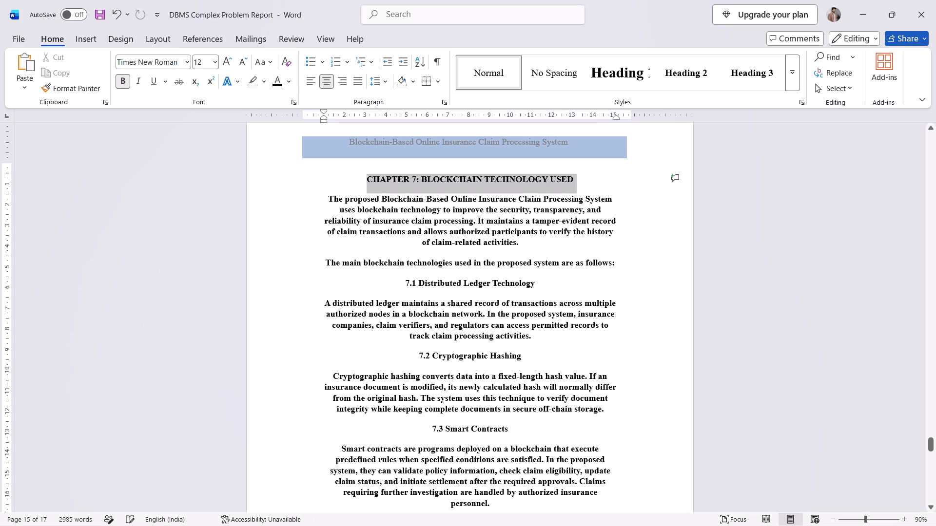
{"action": "left_click_drag", "start_coordinate": [592, 181], "coordinate": [596, 184]}
{"action": "key", "text": "ctrl+b"}
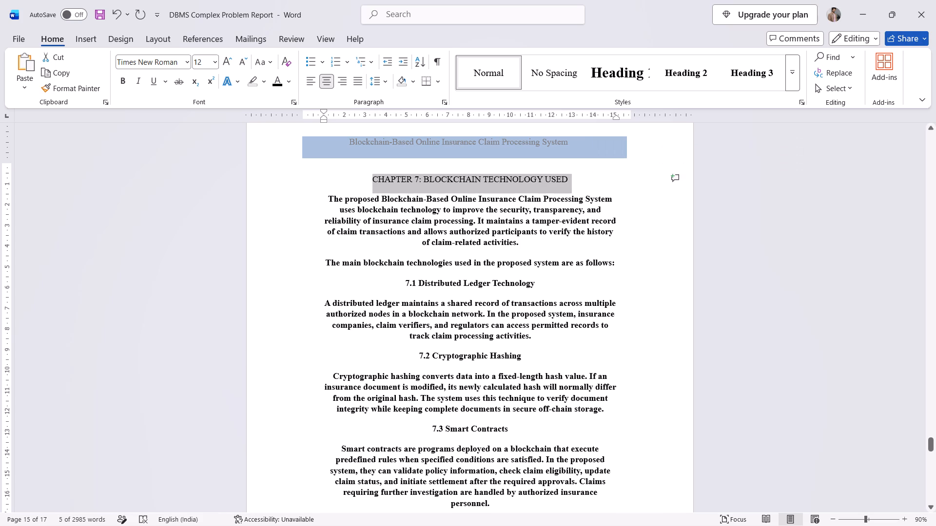
Remove bold from all Chapter 7 text below the heading, through the closing "Thus, blockchain technology" paragraph, and change its centred alignment to justified.
{"action": "left_click_drag", "start_coordinate": [324, 198], "coordinate": [539, 516]}
{"action": "scroll", "coordinate": [556, 523], "scroll_direction": "down", "scroll_amount": 8}
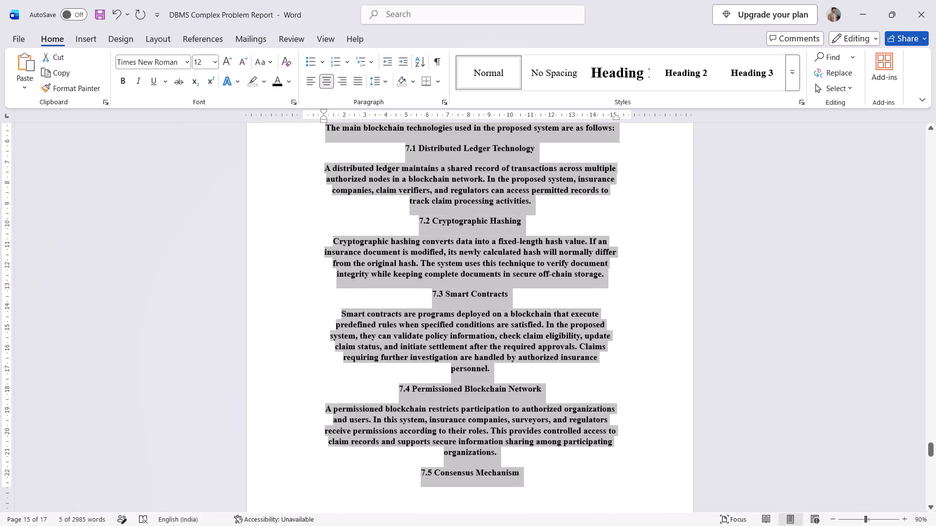
{"action": "scroll", "coordinate": [539, 516], "scroll_direction": "down", "scroll_amount": 10}
{"action": "left_click_drag", "start_coordinate": [539, 516], "coordinate": [484, 420]}
{"action": "scroll", "coordinate": [486, 500], "scroll_direction": "down", "scroll_amount": 12}
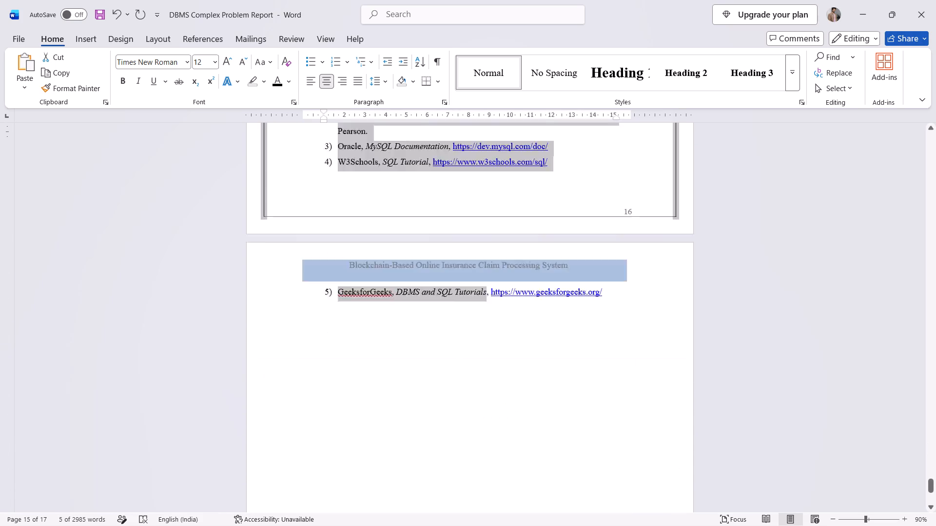
{"action": "left_click_drag", "start_coordinate": [484, 420], "coordinate": [546, 274]}
{"action": "scroll", "coordinate": [484, 409], "scroll_direction": "up", "scroll_amount": 6}
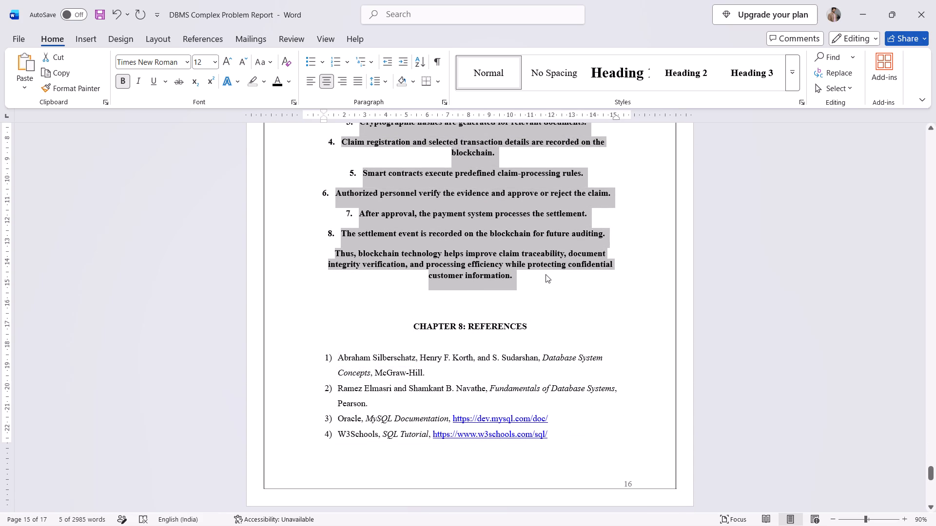
{"action": "key", "text": "ctrl+b"}
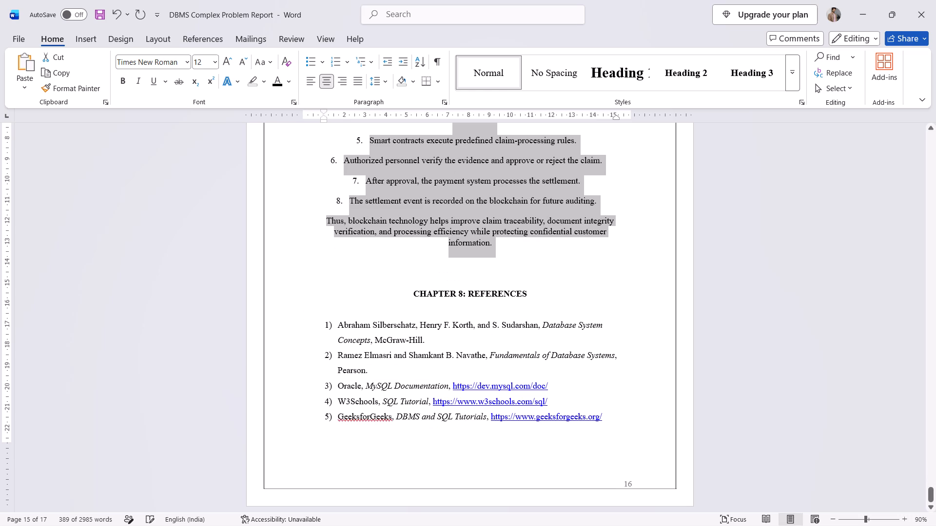
{"action": "key", "text": "ctrl+e"}
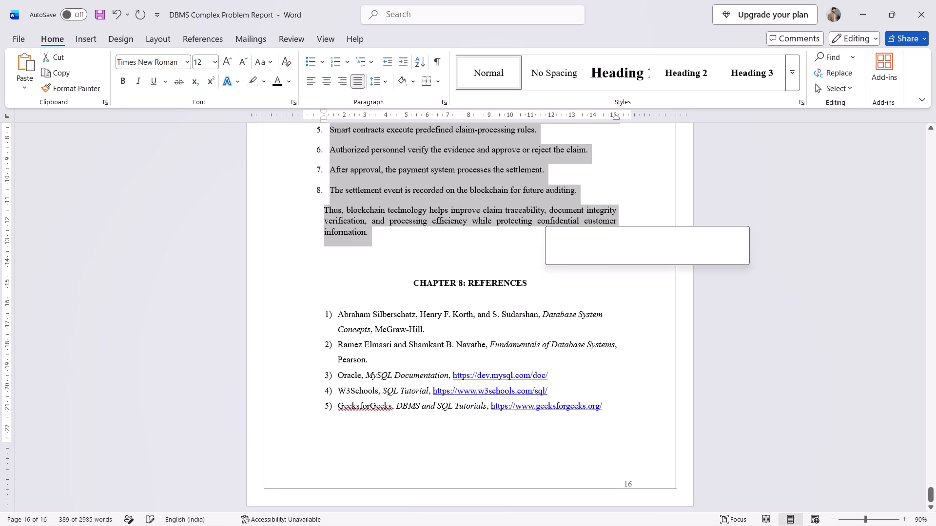
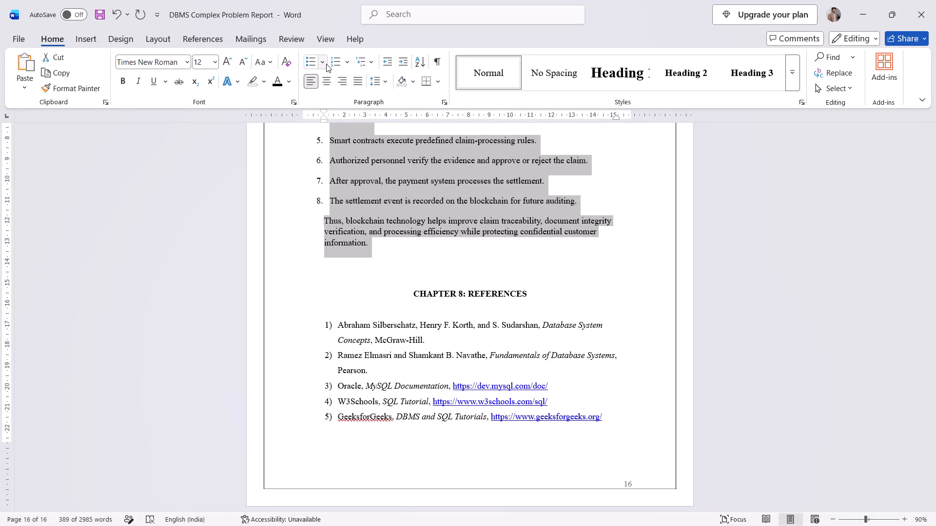
Increase the line spacing of the Chapter 7 body text below its heading and set that text to justified alignment.
{"action": "left_click", "coordinate": [381, 79]}
{"action": "left_click", "coordinate": [389, 131]}
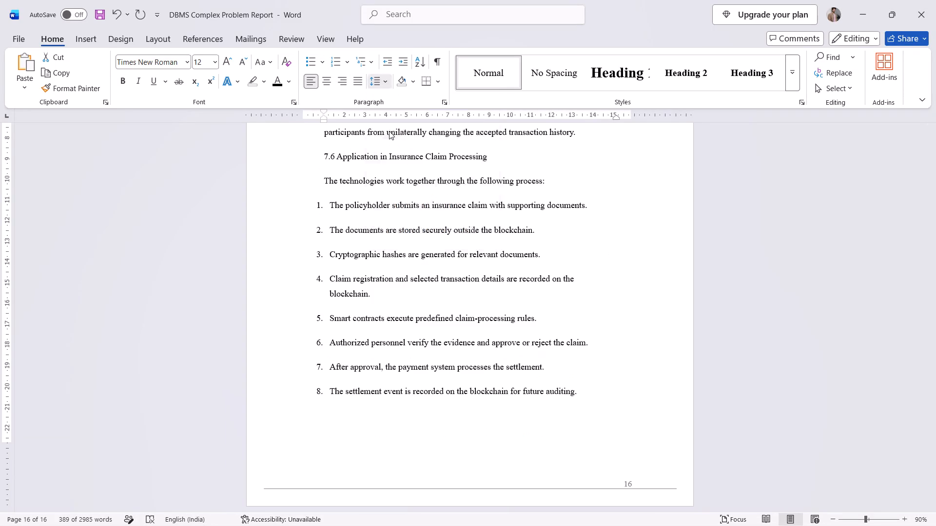
{"action": "scroll", "coordinate": [605, 310], "scroll_direction": "up", "scroll_amount": 6}
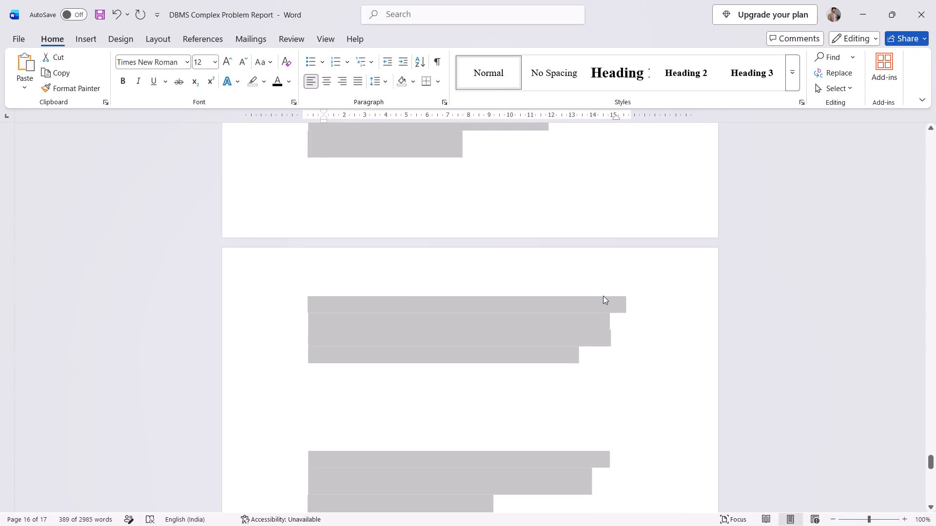
{"action": "scroll", "coordinate": [603, 296], "scroll_direction": "up", "scroll_amount": 14}
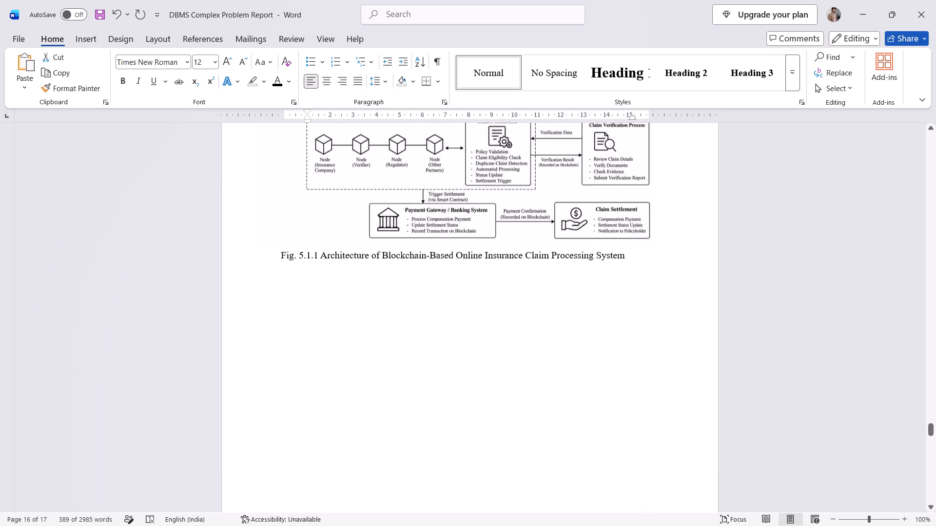
{"action": "scroll", "coordinate": [603, 296], "scroll_direction": "up", "scroll_amount": 1}
{"action": "scroll", "coordinate": [603, 296], "scroll_direction": "down", "scroll_amount": 3}
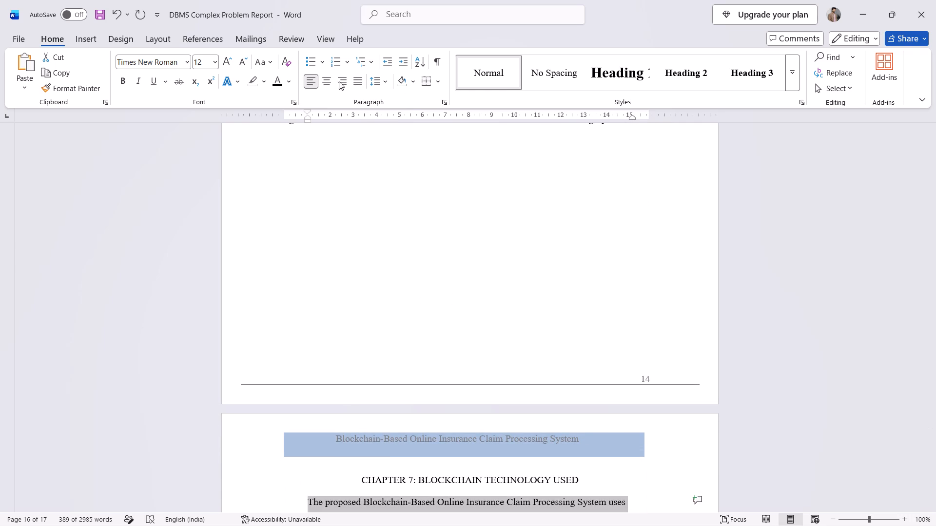
{"action": "left_click", "coordinate": [364, 84]}
{"action": "scroll", "coordinate": [497, 333], "scroll_direction": "down", "scroll_amount": 10}
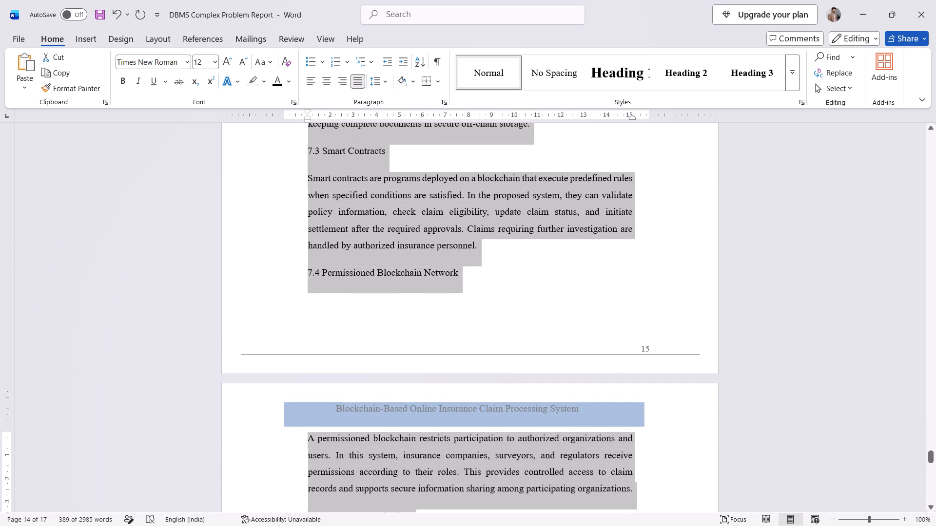
{"action": "left_click", "coordinate": [626, 318]}
Apply bold to the heading "CHAPTER 7: BLOCKCHAIN TECHNOLOGY USED".
{"action": "scroll", "coordinate": [610, 367], "scroll_direction": "down", "scroll_amount": 17}
{"action": "scroll", "coordinate": [610, 368], "scroll_direction": "up", "scroll_amount": 1}
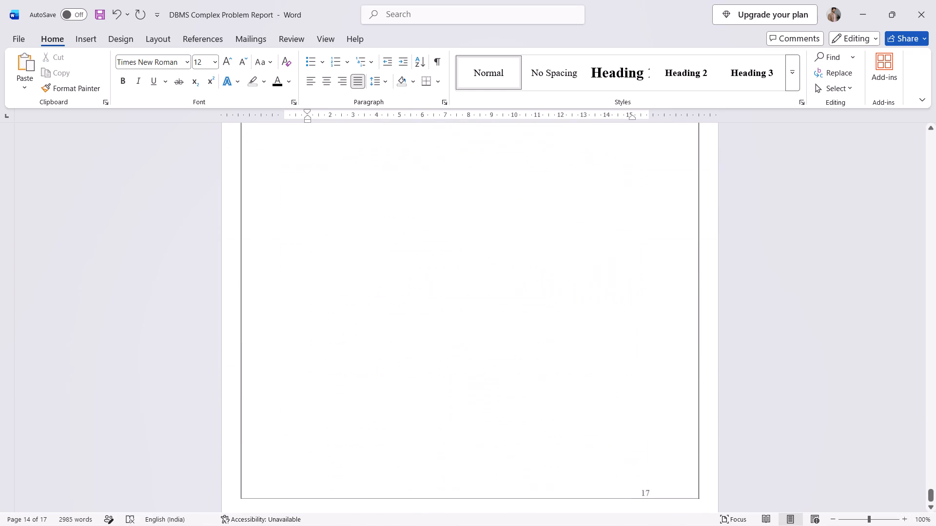
{"action": "scroll", "coordinate": [610, 368], "scroll_direction": "up", "scroll_amount": 20}
{"action": "scroll", "coordinate": [610, 368], "scroll_direction": "up", "scroll_amount": 16}
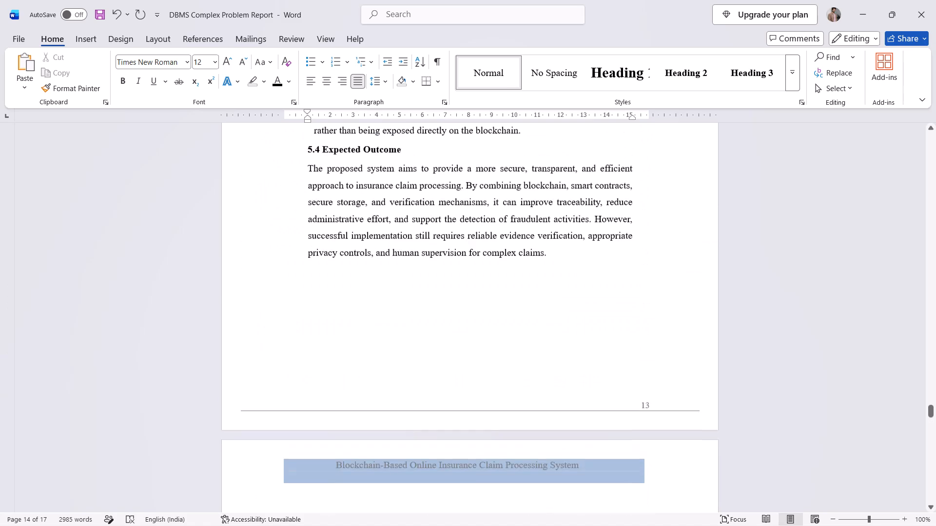
{"action": "scroll", "coordinate": [610, 368], "scroll_direction": "down", "scroll_amount": 14}
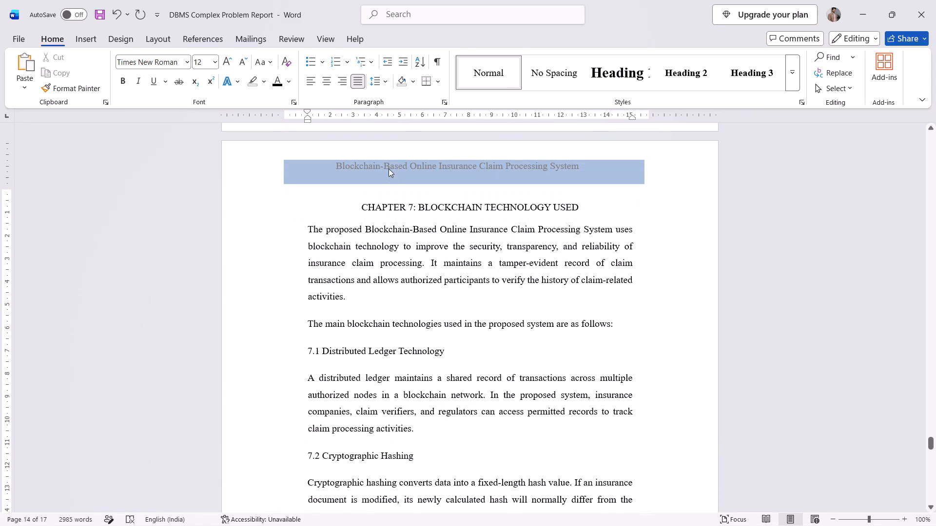
{"action": "left_click_drag", "start_coordinate": [358, 203], "coordinate": [572, 206]}
{"action": "key", "text": "ctrl+b"}
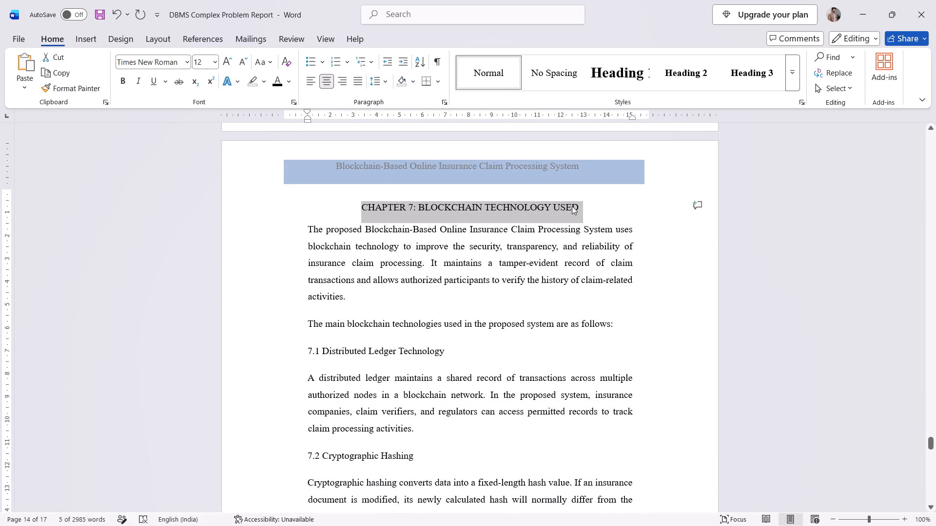
{"action": "left_click", "coordinate": [579, 327]}
{"action": "scroll", "coordinate": [575, 328], "scroll_direction": "down", "scroll_amount": 12}
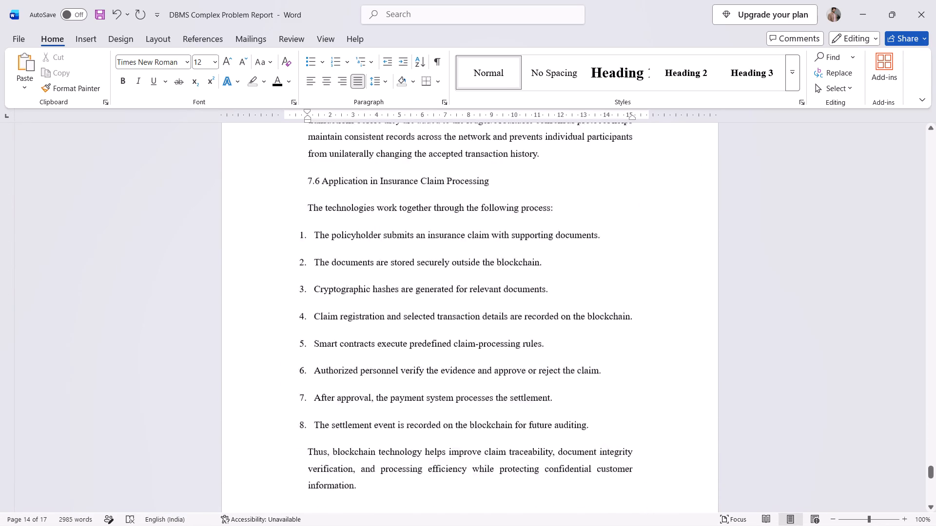
{"action": "scroll", "coordinate": [573, 328], "scroll_direction": "down", "scroll_amount": 14}
{"action": "scroll", "coordinate": [571, 328], "scroll_direction": "up", "scroll_amount": 9}
{"action": "scroll", "coordinate": [570, 327], "scroll_direction": "down", "scroll_amount": 3}
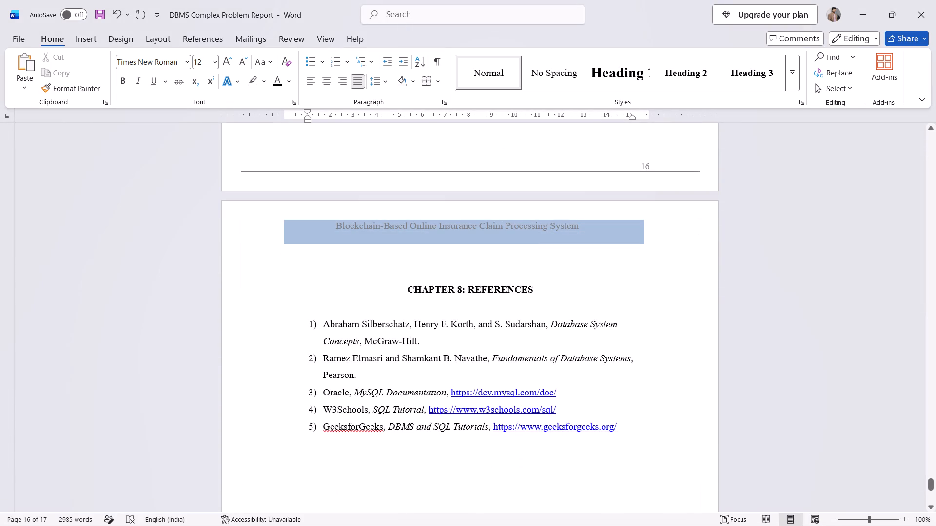
{"action": "left_click_drag", "start_coordinate": [470, 291], "coordinate": [614, 432]}
{"action": "key", "text": "BackSpace"}
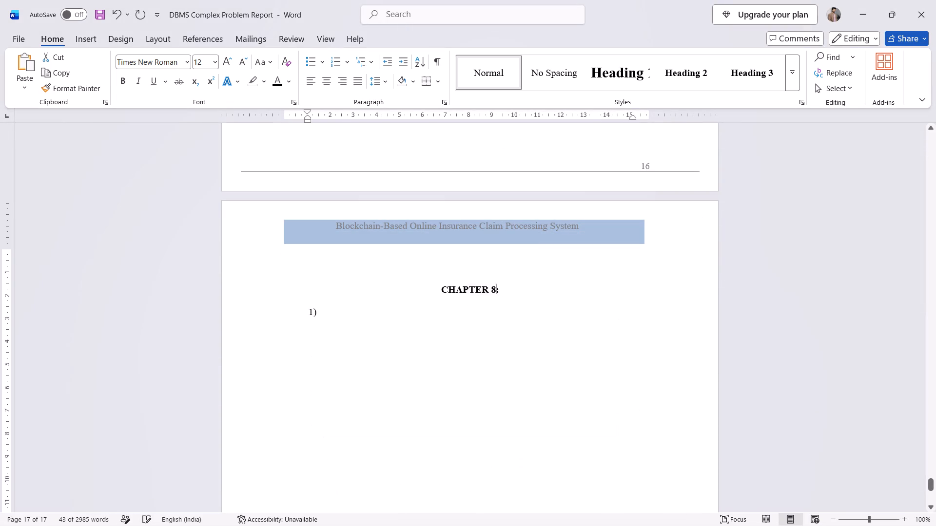
{"action": "left_click", "coordinate": [345, 318]}
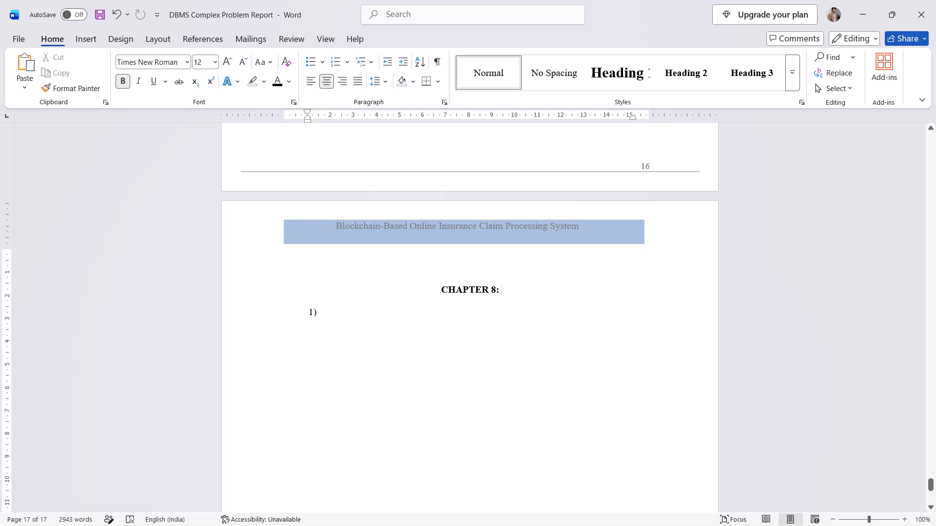
{"action": "key", "text": "BackSpace"}
{"action": "key", "text": "BackSpace"}
{"action": "key", "text": "BackSpace"}
{"action": "key", "text": "ctrl+v"}
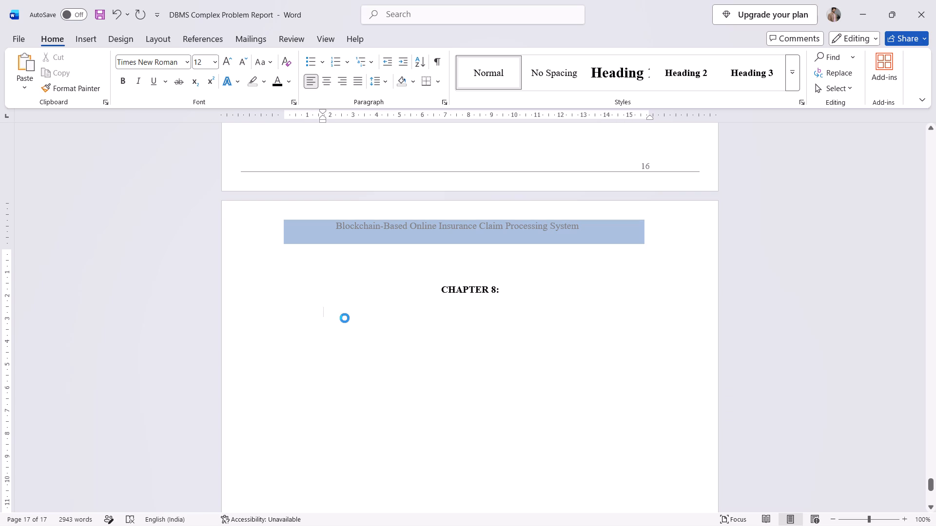
Delete the duplicate "8." and join the pasted title to the chapter line so it reads "CHAPTER 8: SYSTEM ARCHITECTURE".
{"action": "scroll", "coordinate": [345, 318], "scroll_direction": "up", "scroll_amount": 11}
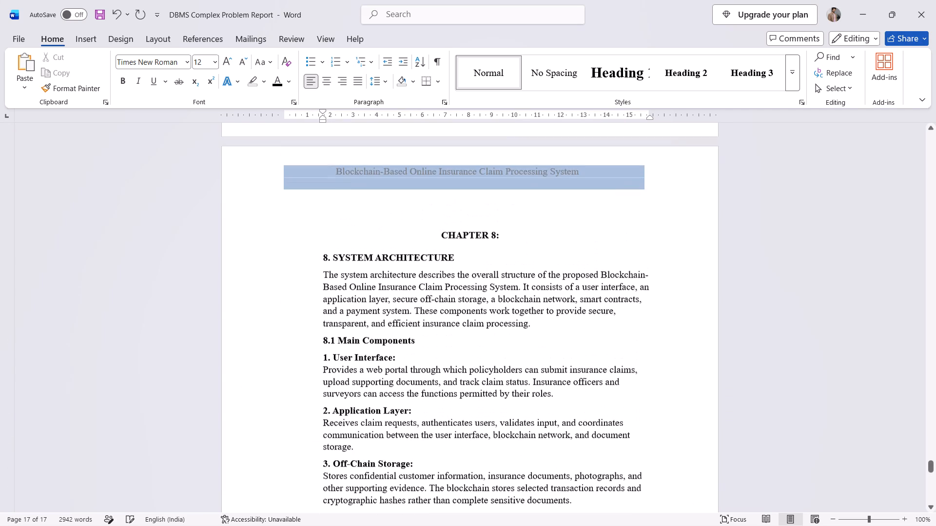
{"action": "left_click_drag", "start_coordinate": [331, 263], "coordinate": [324, 263]}
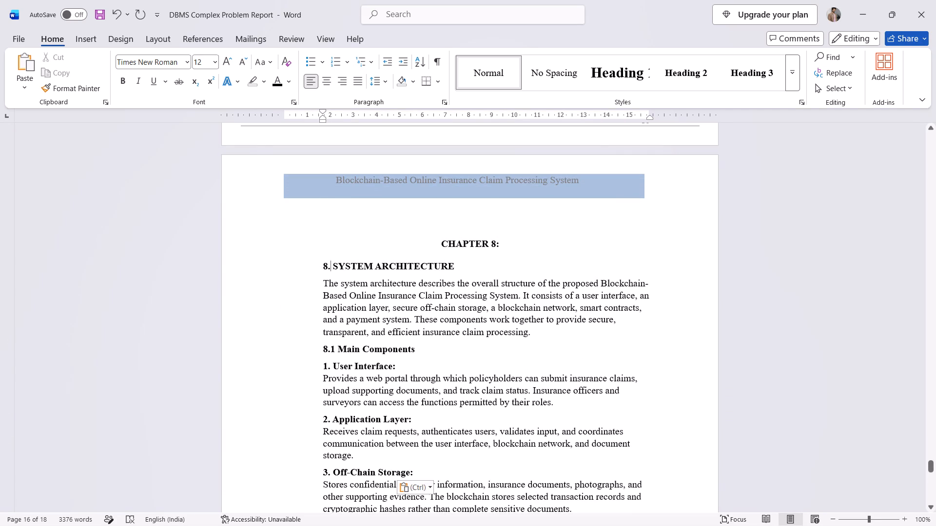
{"action": "left_click_drag", "start_coordinate": [324, 263], "coordinate": [317, 262]}
{"action": "key", "text": "BackSpace"}
{"action": "key", "text": "BackSpace"}
{"action": "key", "text": "BackSpace"}
{"action": "key", "text": "BackSpace"}
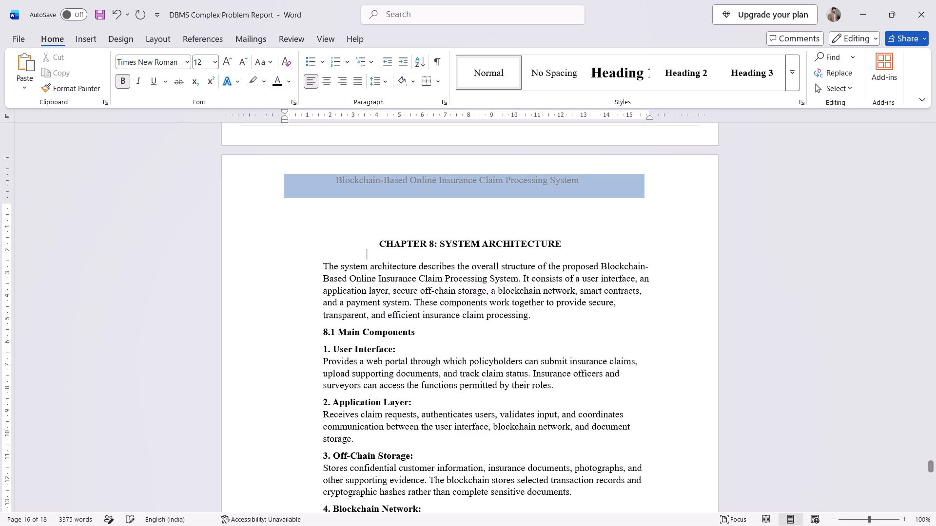
Justify all Chapter 8 text below the heading, through the closing paragraph starting "The proposed architecture combines".
{"action": "left_click_drag", "start_coordinate": [319, 261], "coordinate": [326, 282]}
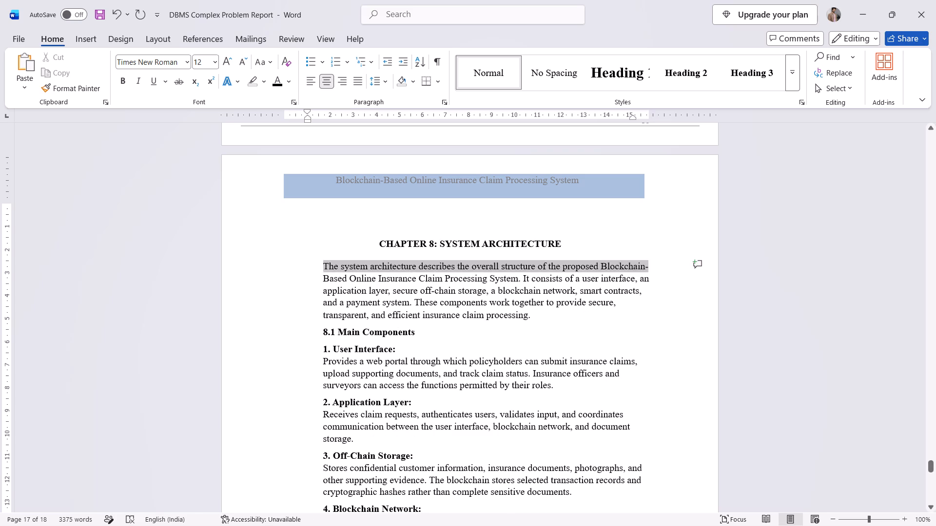
{"action": "left_click_drag", "start_coordinate": [326, 282], "coordinate": [502, 253]}
{"action": "scroll", "coordinate": [332, 336], "scroll_direction": "down", "scroll_amount": 5}
{"action": "scroll", "coordinate": [430, 362], "scroll_direction": "down", "scroll_amount": 4}
{"action": "scroll", "coordinate": [507, 248], "scroll_direction": "down", "scroll_amount": 4}
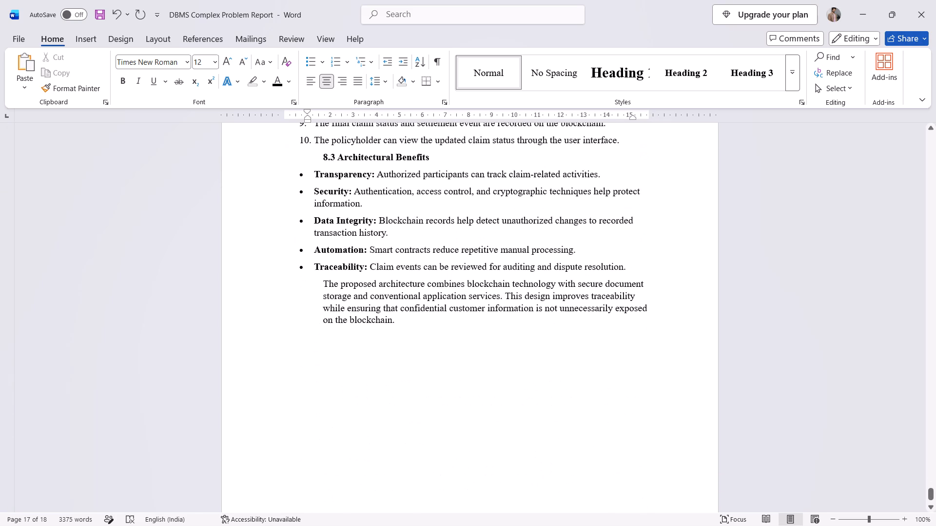
{"action": "left_click_drag", "start_coordinate": [502, 253], "coordinate": [427, 372]}
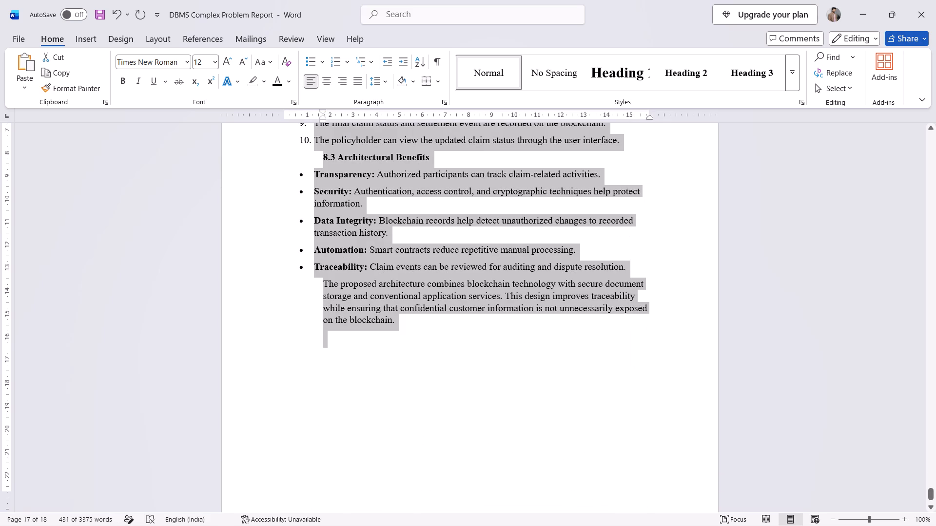
{"action": "key", "text": "ctrl+j"}
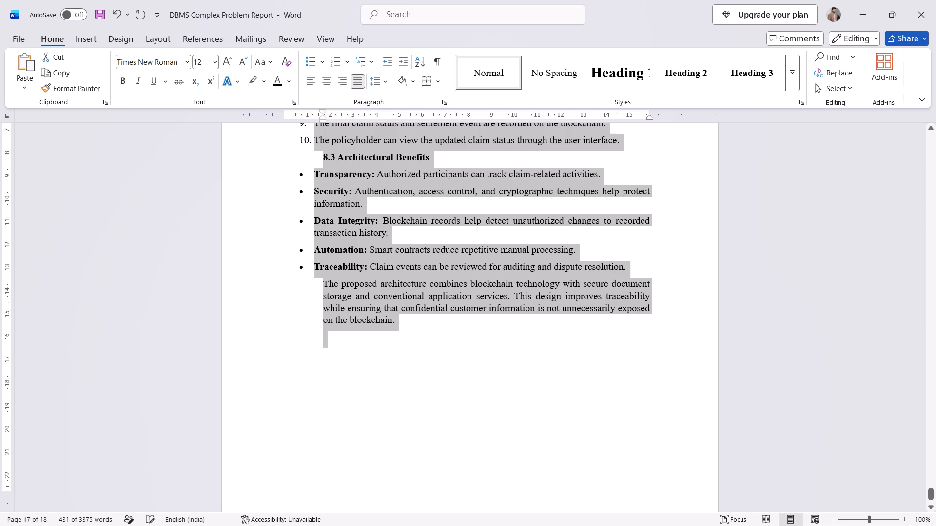
In the stretched "1. User Interface:" subheading under 8.1, remove the space before "User" and retype the space before "Interface:".
{"action": "scroll", "coordinate": [492, 295], "scroll_direction": "up", "scroll_amount": 11}
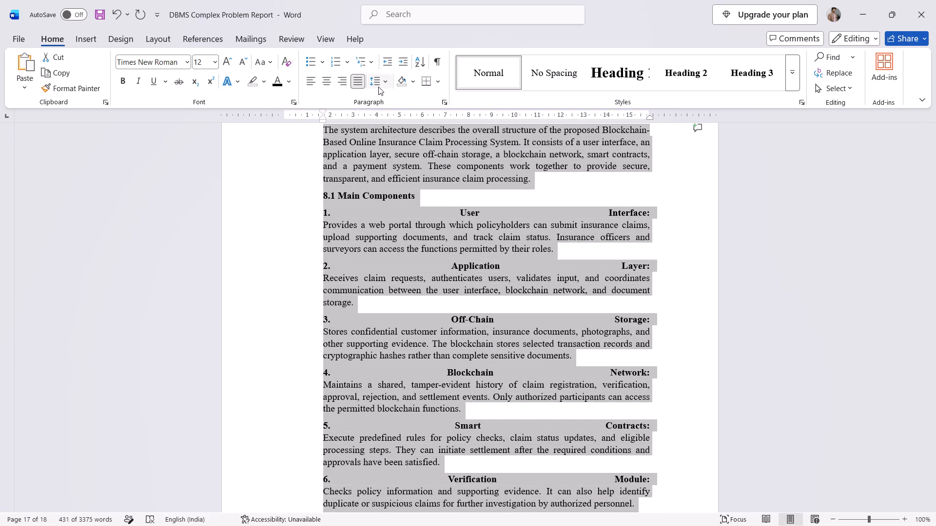
{"action": "left_click", "coordinate": [471, 209]}
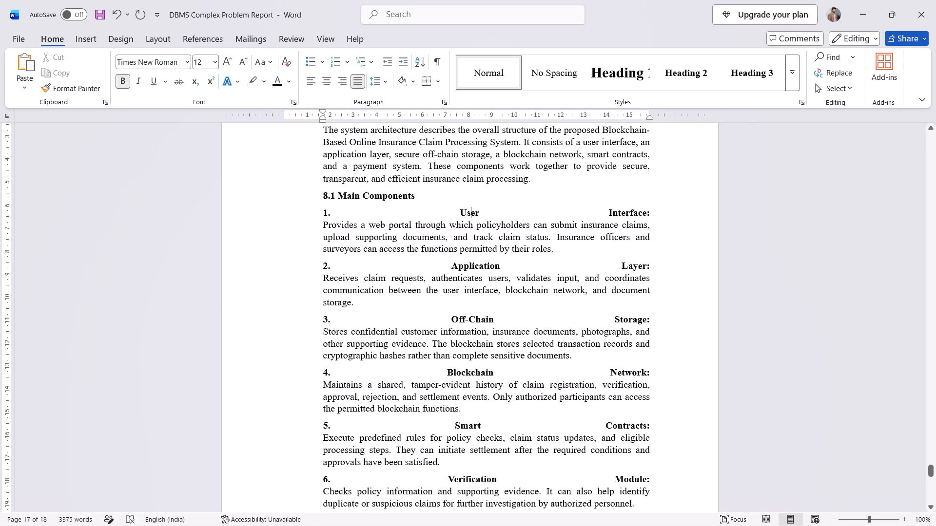
{"action": "left_click", "coordinate": [460, 214]}
{"action": "key", "text": "BackSpace"}
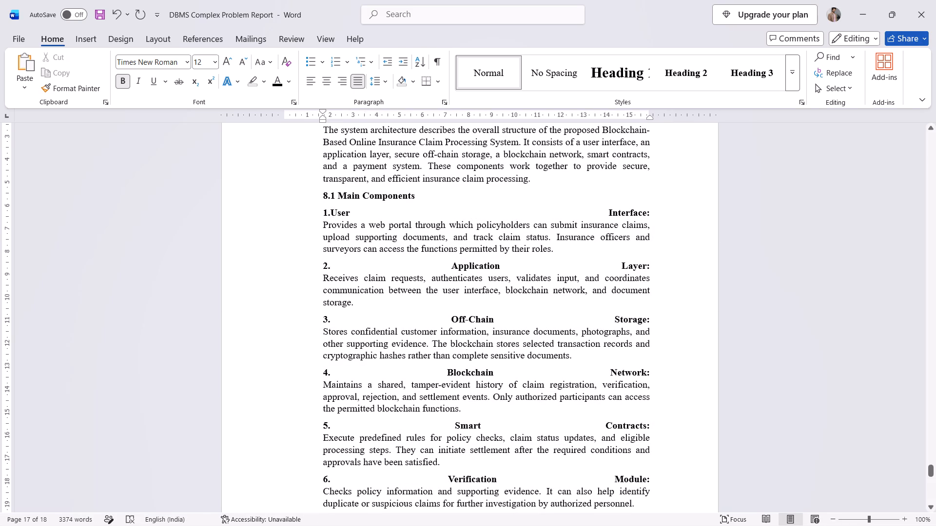
{"action": "left_click", "coordinate": [609, 209]}
{"action": "key", "text": "BackSpace"}
{"action": "key", "text": "space"}
Replace the stretched "1.User" and its following space under 8.1 with a retyped "1.User" directly against "Interface:".
{"action": "left_click_drag", "start_coordinate": [322, 211], "coordinate": [604, 213]}
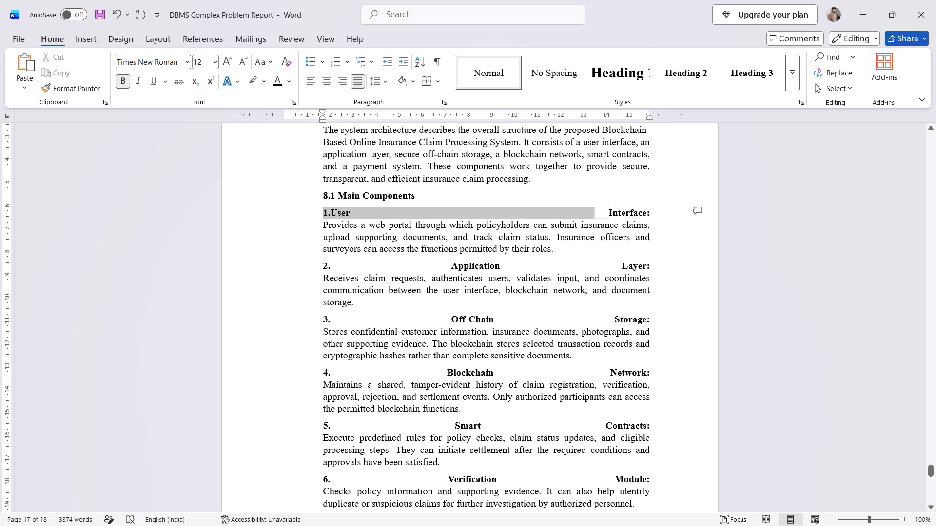
{"action": "left_click_drag", "start_coordinate": [604, 213], "coordinate": [659, 213]}
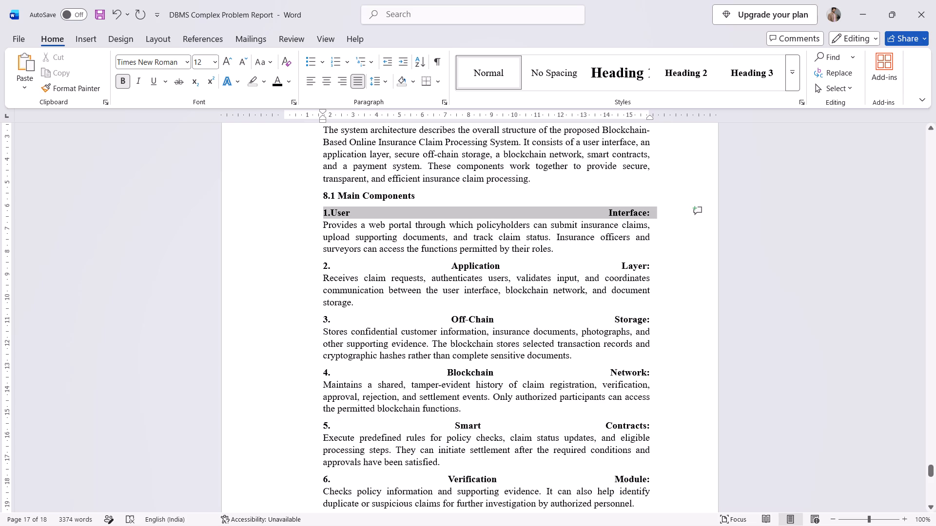
{"action": "left_click_drag", "start_coordinate": [659, 213], "coordinate": [607, 208]}
{"action": "key", "text": "BackSpace"}
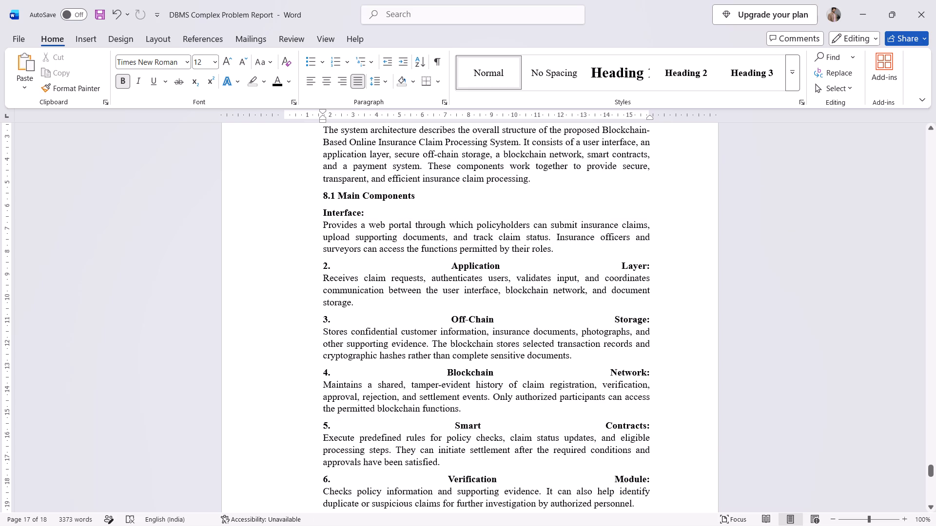
{"action": "key", "text": "1"}
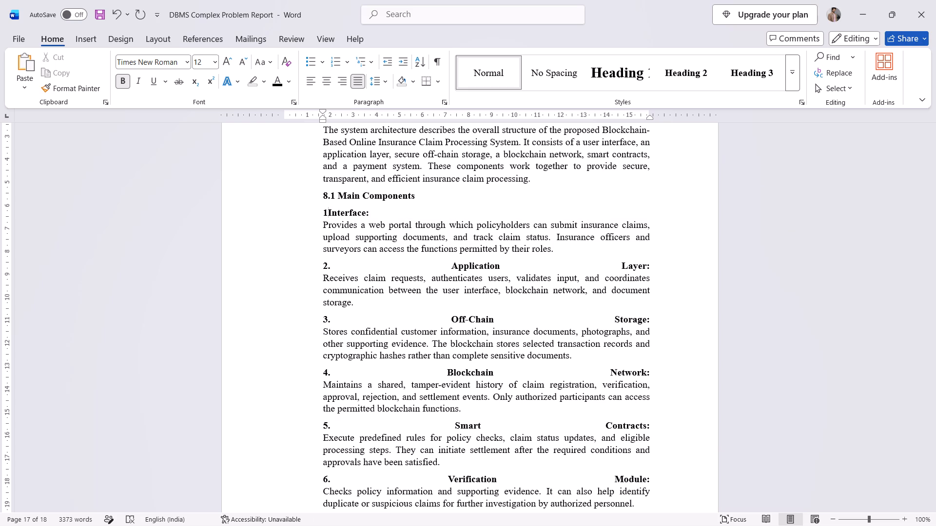
{"action": "type", "text": ".User"}
{"action": "key", "text": "space"}
{"action": "key", "text": "BackSpace"}
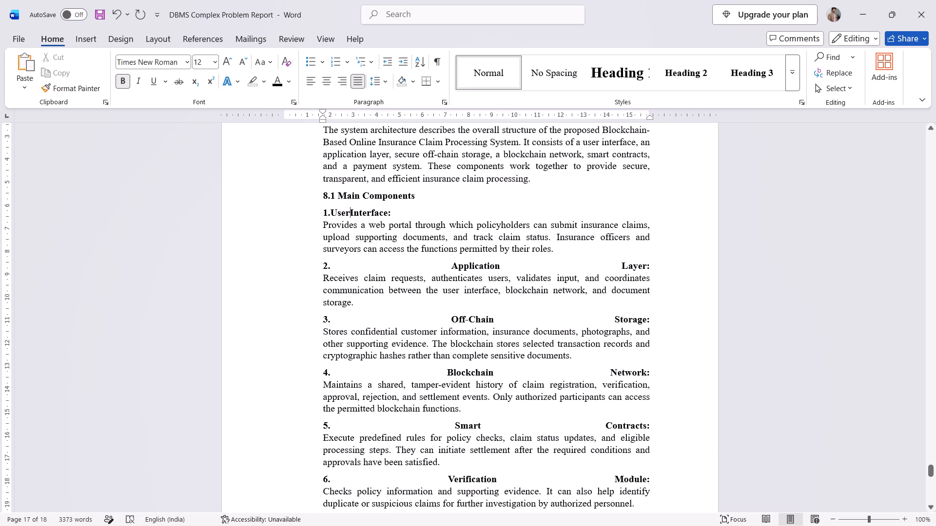
Delete "Interface:" and its line break after "1.User", and start retyping the word as "inte" after a space, before "Provides a web portal".
{"action": "left_click_drag", "start_coordinate": [416, 207], "coordinate": [353, 213]}
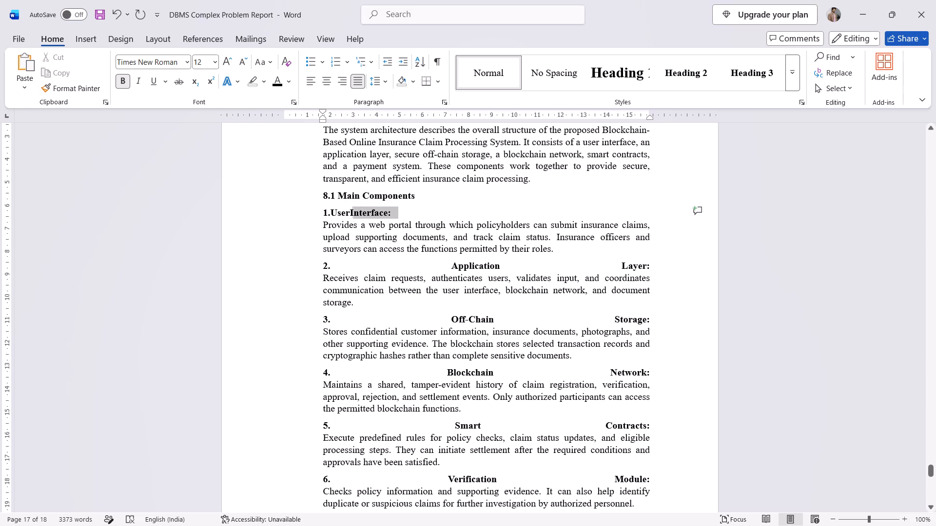
{"action": "left_click_drag", "start_coordinate": [353, 213], "coordinate": [354, 213]}
{"action": "key", "text": "BackSpace"}
{"action": "key", "text": "BackSpace"}
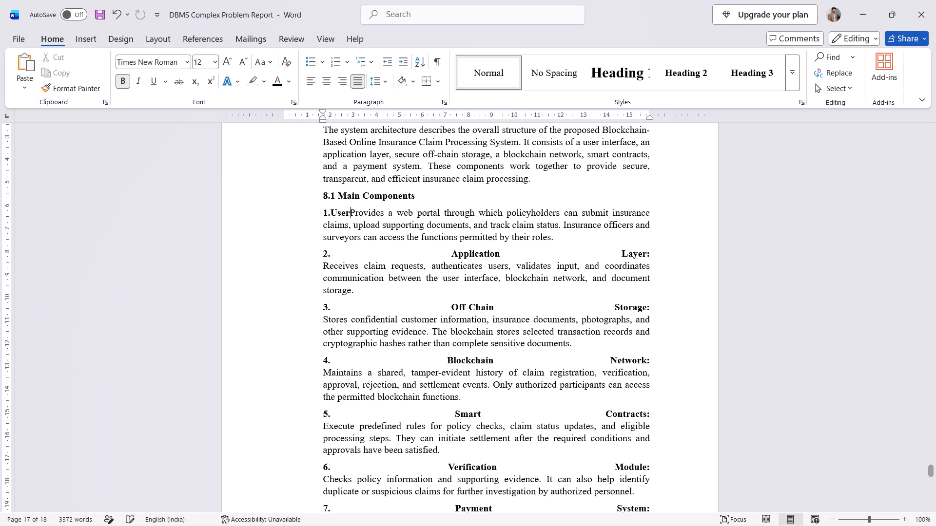
{"action": "key", "text": "shift+i"}
{"action": "key", "text": "BackSpace"}
{"action": "key", "text": "space"}
{"action": "type", "text": "inte"}
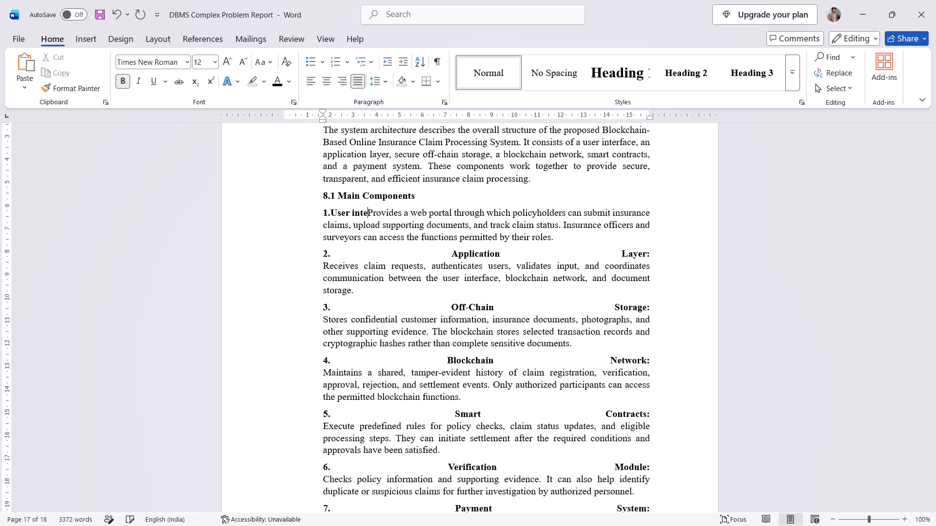
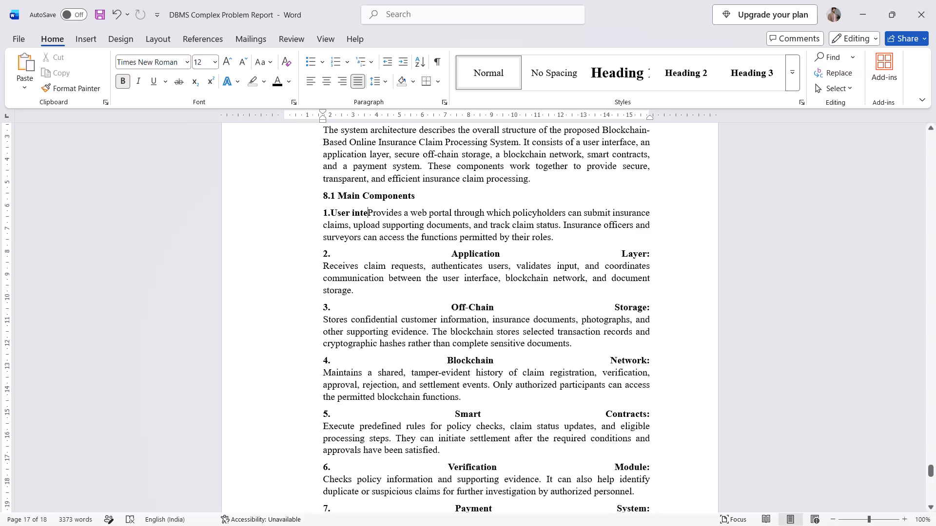
Replace the partial "inte" after "1.User" with "Interface" and a space before "Provides a web portal".
{"action": "key", "text": "BackSpace"}
{"action": "key", "text": "BackSpace"}
{"action": "key", "text": "BackSpace"}
{"action": "key", "text": "BackSpace"}
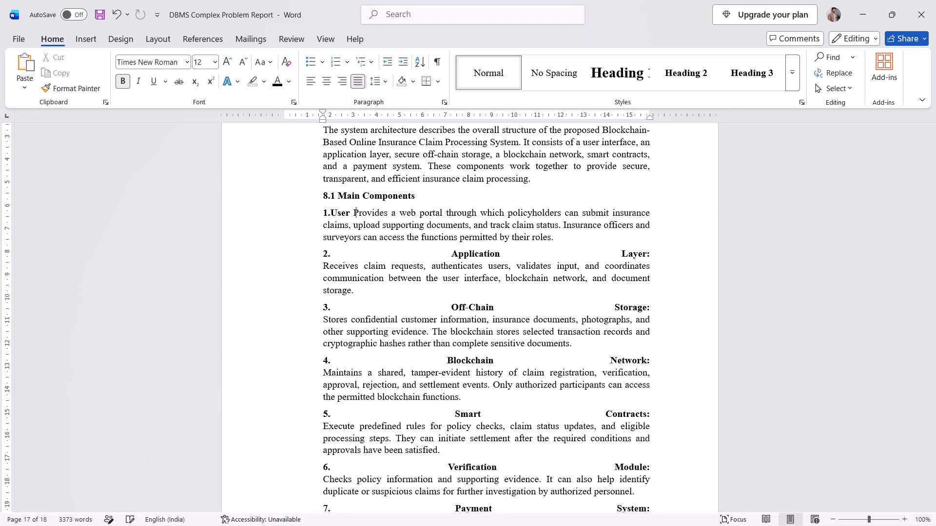
{"action": "type", "text": "Interface"}
{"action": "key", "text": "space"}
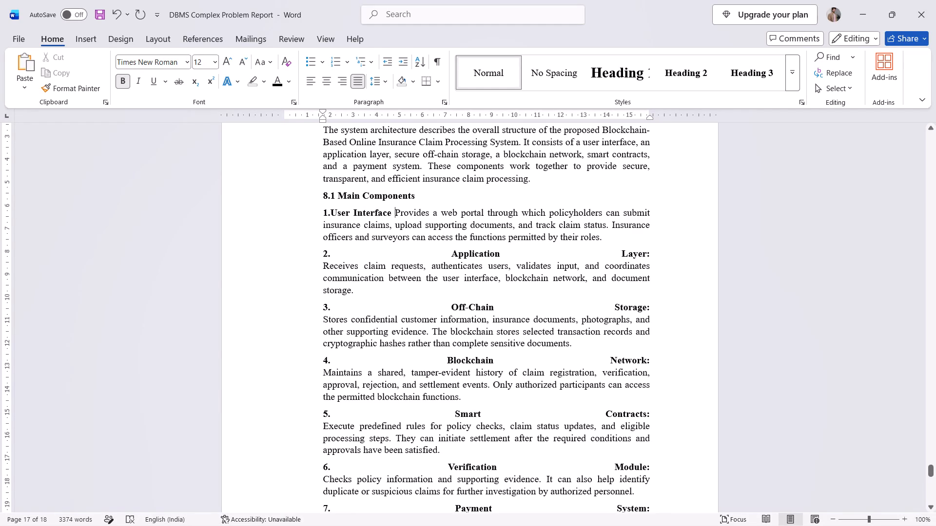
Replace the stretched "2. Application Layer:" subheading and its line break with "2. Application Layer" and a space before "Receives claim requests".
{"action": "left_click_drag", "start_coordinate": [330, 256], "coordinate": [669, 276]}
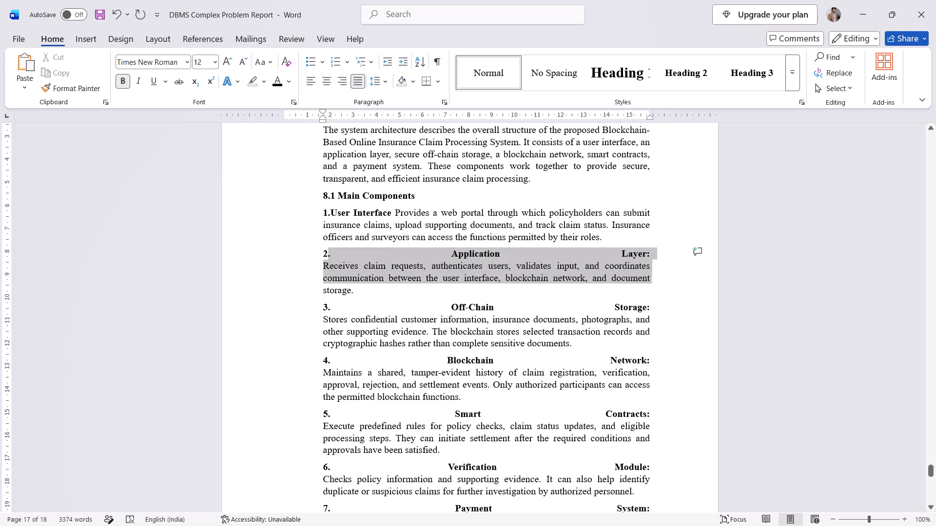
{"action": "left_click_drag", "start_coordinate": [669, 276], "coordinate": [654, 250]}
{"action": "key", "text": "shift+a"}
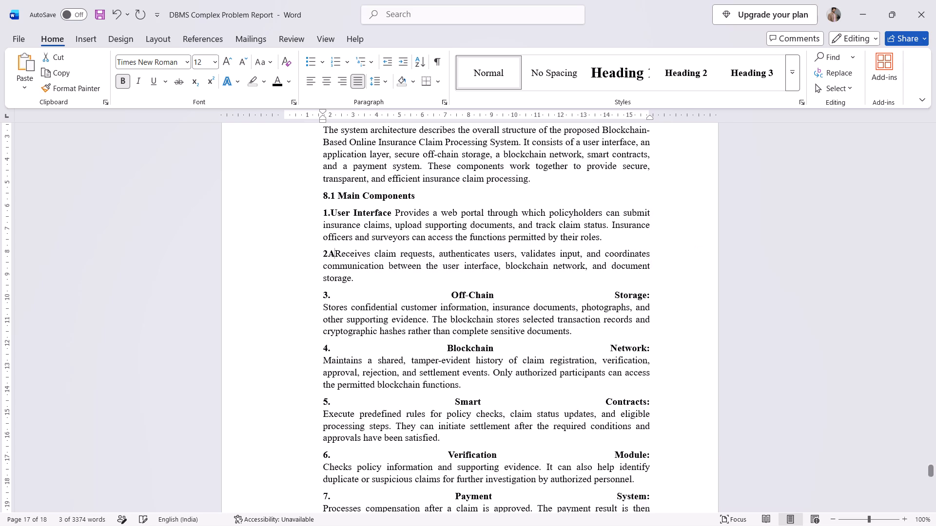
{"action": "type", "text": "pplic"}
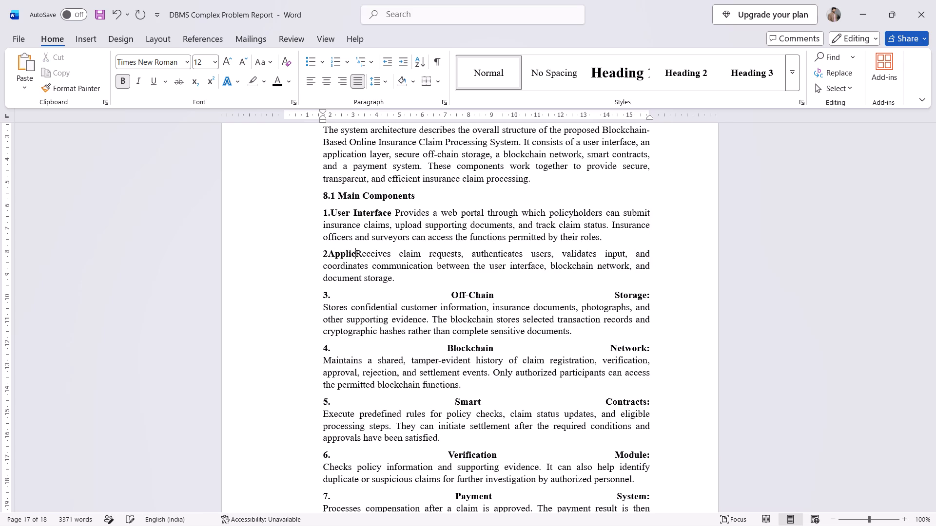
{"action": "key", "text": "BackSpace"}
{"action": "key", "text": "BackSpace"}
{"action": "key", "text": "BackSpace"}
{"action": "key", "text": "BackSpace"}
{"action": "key", "text": "BackSpace"}
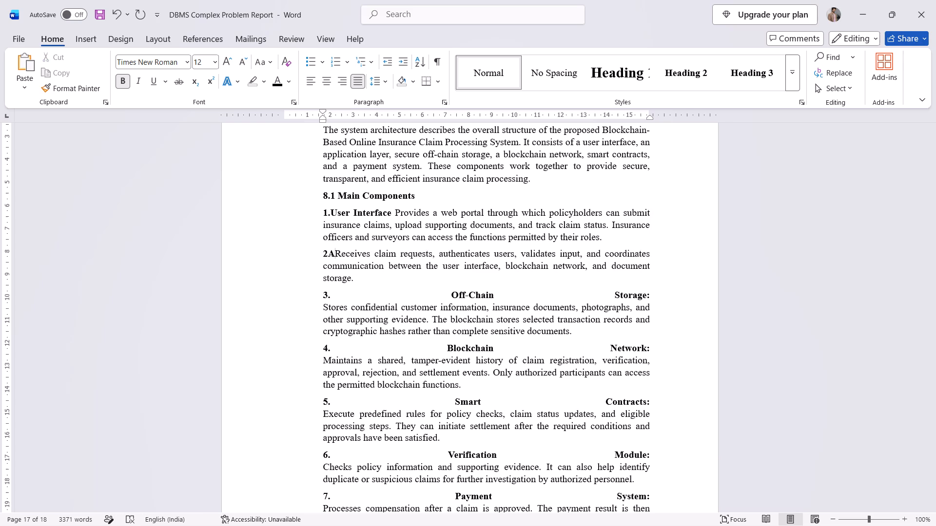
{"action": "key", "text": "BackSpace"}
{"action": "key", "text": "space"}
{"action": "key", "text": "BackSpace"}
{"action": "type", "text": ". Application"}
{"action": "key", "text": "space"}
{"action": "type", "text": "Layer"}
{"action": "key", "text": "space"}
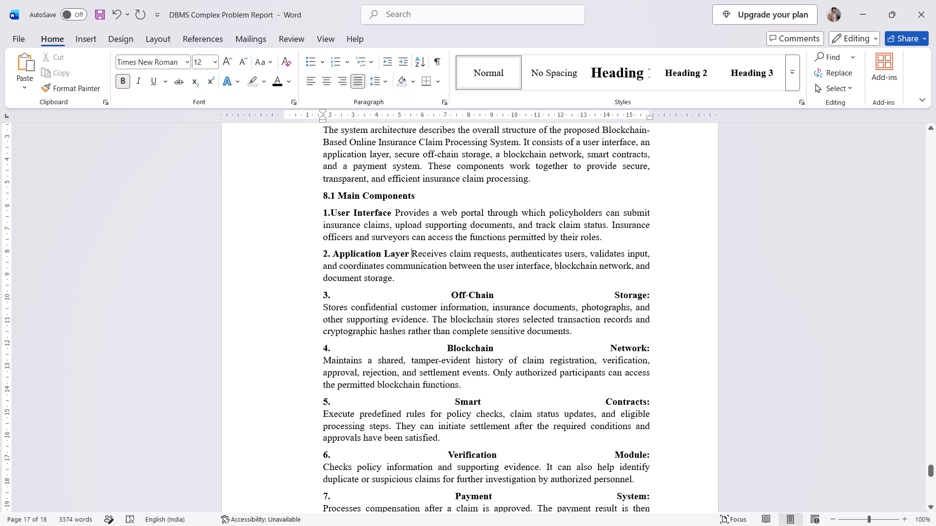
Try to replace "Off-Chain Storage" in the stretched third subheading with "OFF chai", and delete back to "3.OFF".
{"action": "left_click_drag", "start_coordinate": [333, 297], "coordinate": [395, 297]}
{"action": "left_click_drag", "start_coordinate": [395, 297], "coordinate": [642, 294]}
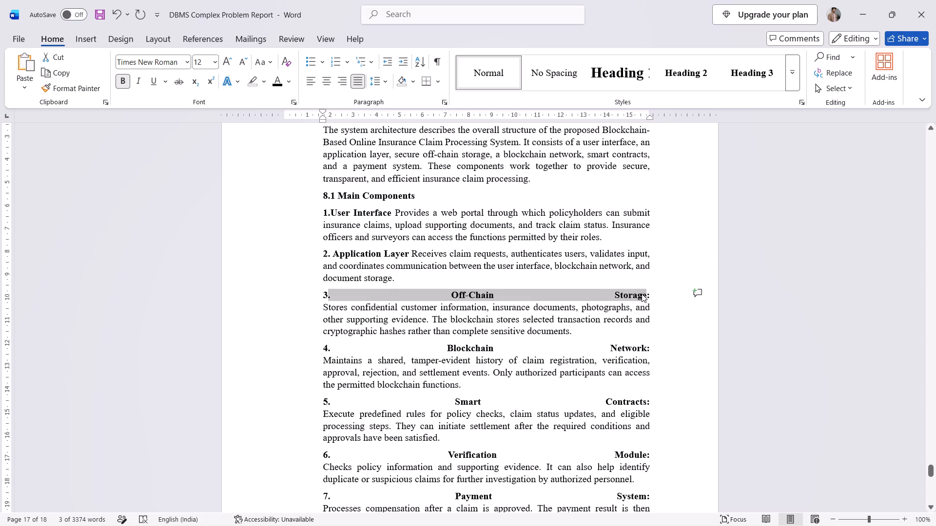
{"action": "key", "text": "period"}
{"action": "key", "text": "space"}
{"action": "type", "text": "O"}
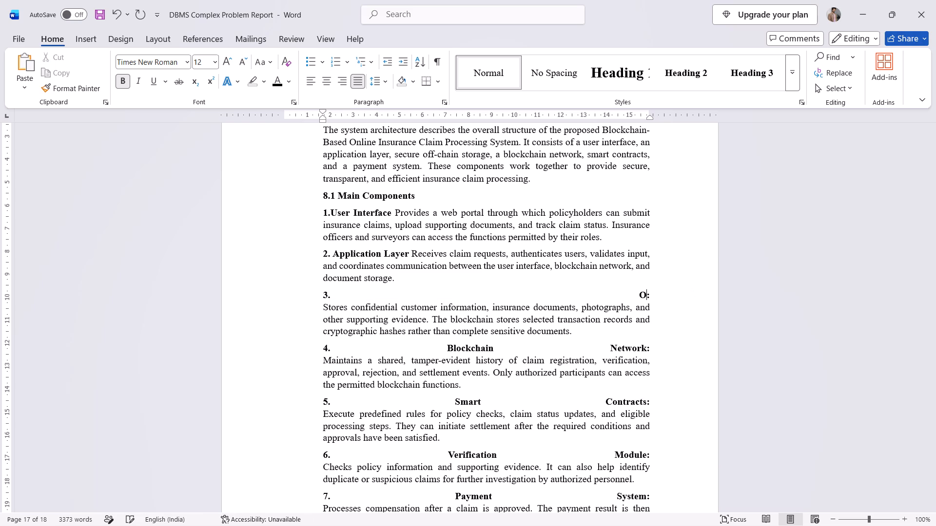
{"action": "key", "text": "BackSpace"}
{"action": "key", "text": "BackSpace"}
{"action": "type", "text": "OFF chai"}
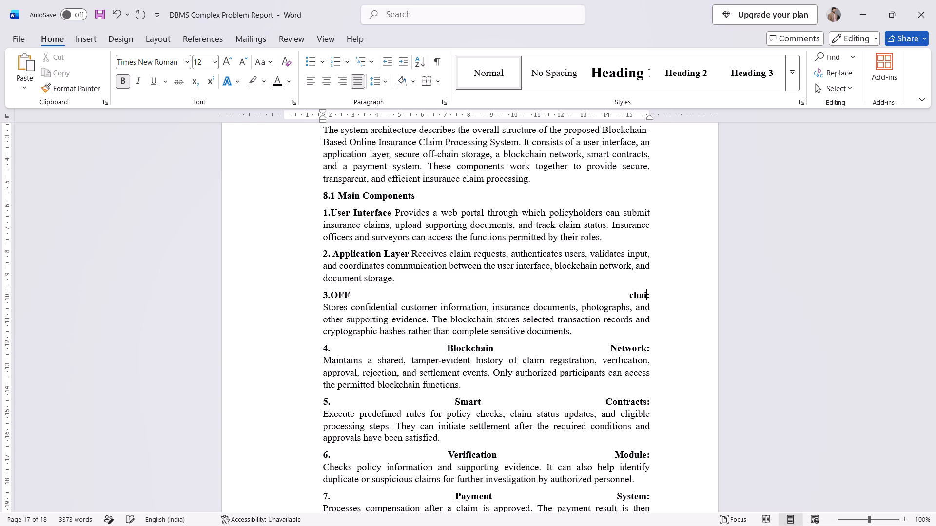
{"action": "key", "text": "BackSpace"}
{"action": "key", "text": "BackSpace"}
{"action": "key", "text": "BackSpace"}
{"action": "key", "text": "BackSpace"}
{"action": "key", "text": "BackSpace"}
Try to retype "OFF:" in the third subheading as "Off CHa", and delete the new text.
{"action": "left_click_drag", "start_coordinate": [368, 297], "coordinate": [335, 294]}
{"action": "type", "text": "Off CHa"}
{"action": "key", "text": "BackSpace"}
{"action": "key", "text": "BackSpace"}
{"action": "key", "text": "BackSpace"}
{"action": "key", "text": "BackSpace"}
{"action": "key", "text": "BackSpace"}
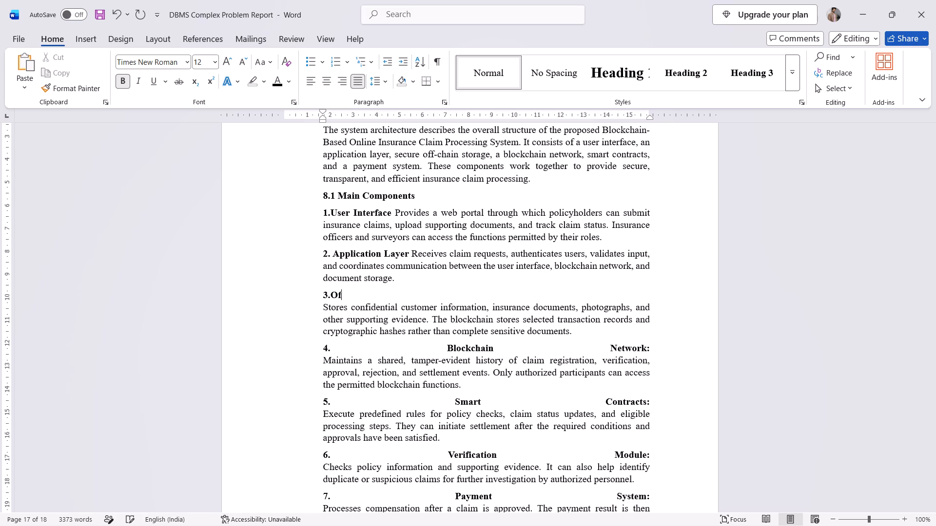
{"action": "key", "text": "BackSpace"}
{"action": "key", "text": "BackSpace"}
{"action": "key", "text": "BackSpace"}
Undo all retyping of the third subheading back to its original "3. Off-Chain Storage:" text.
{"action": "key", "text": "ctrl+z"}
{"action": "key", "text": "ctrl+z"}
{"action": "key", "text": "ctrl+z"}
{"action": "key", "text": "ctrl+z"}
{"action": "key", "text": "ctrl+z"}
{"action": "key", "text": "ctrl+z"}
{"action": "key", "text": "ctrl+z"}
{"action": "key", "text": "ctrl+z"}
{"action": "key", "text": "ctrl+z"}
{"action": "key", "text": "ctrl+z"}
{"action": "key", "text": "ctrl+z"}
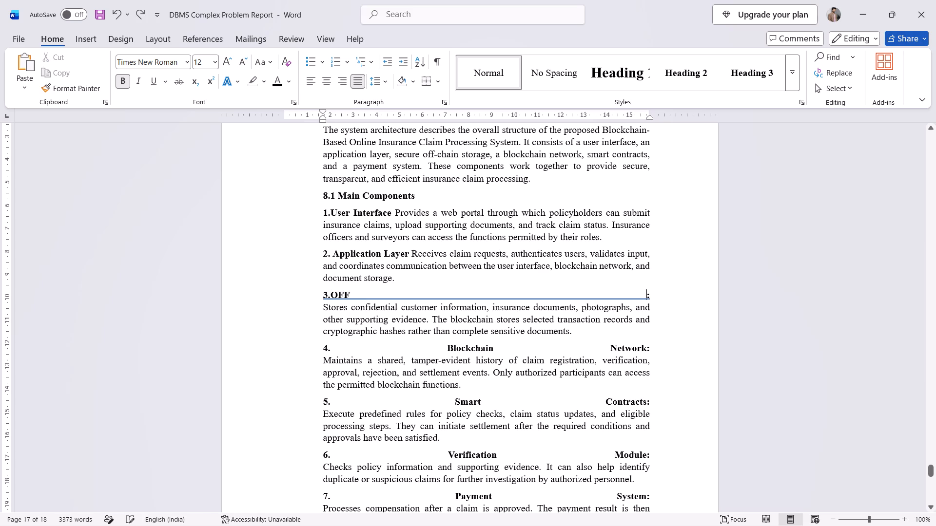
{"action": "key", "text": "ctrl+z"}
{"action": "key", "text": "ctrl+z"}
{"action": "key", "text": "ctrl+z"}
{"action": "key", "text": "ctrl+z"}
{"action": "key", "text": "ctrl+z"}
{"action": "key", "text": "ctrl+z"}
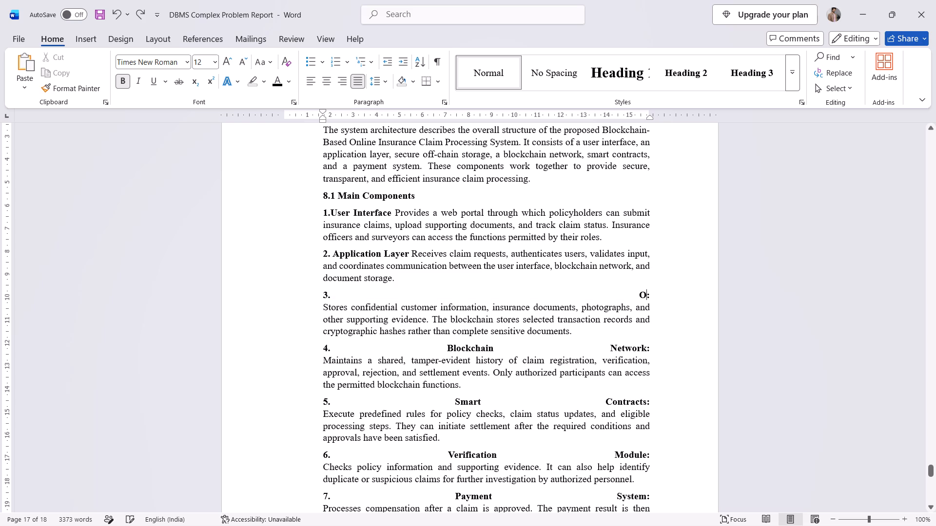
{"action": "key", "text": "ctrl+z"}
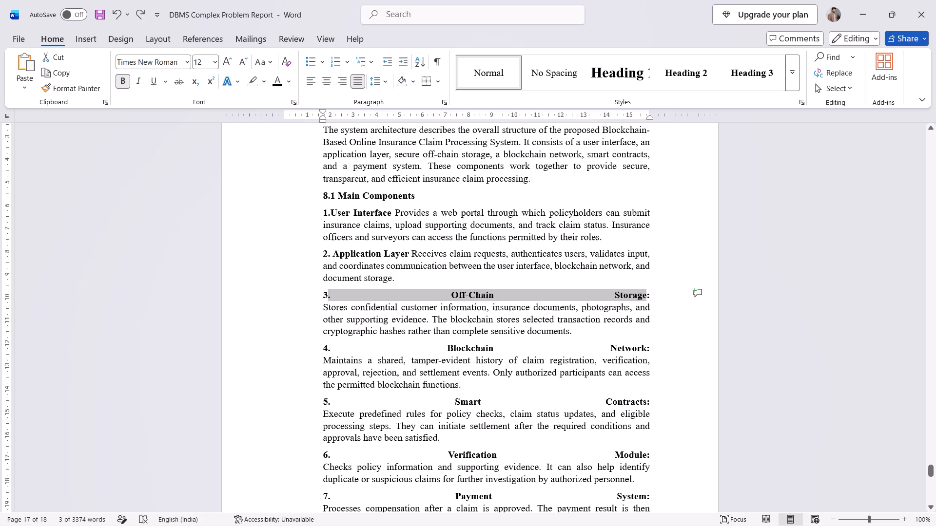
Reduce the stretched "3. Off-Chain Storage:" subheading to "3." and a space, and remove the line break before "Stores confidential".
{"action": "left_click_drag", "start_coordinate": [662, 299], "coordinate": [350, 295]}
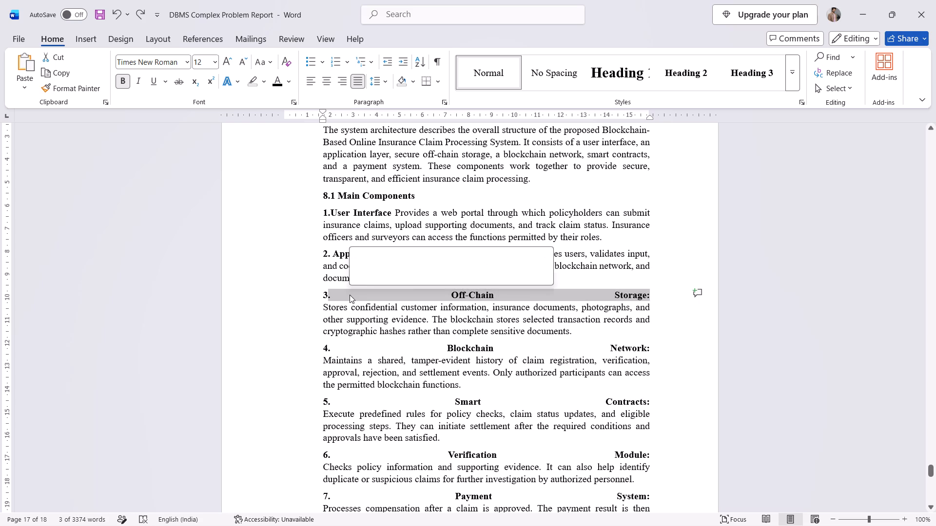
{"action": "key", "text": "BackSpace"}
{"action": "type", "text": "."}
{"action": "key", "text": "space"}
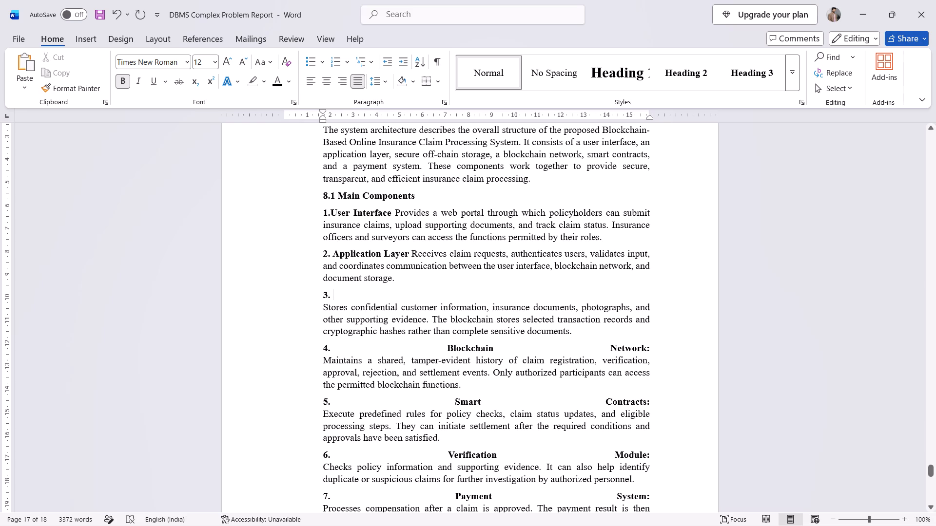
{"action": "left_click", "coordinate": [322, 309]}
{"action": "key", "text": "BackSpace"}
Enter "OFF Chain Storage" and a space after "3.", directly before "Stores confidential customer information".
{"action": "type", "text": "OFF"}
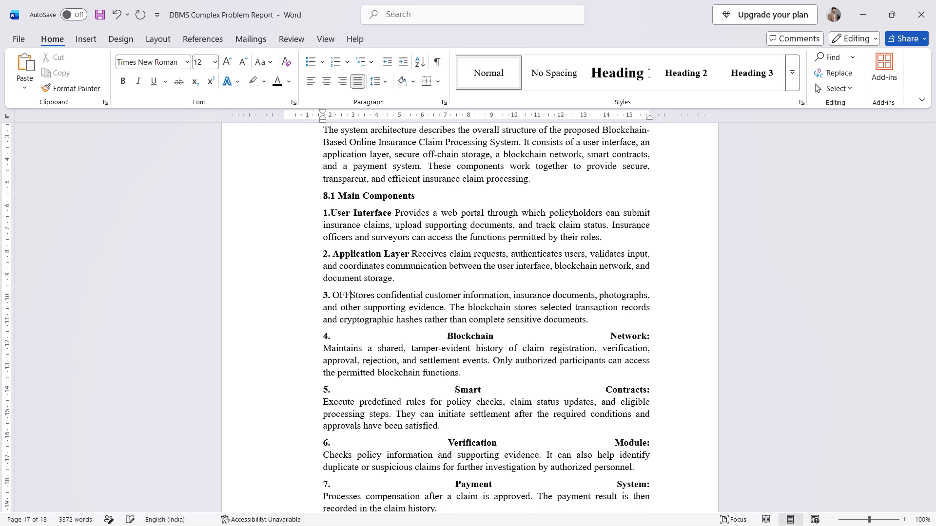
{"action": "key", "text": "space"}
{"action": "key", "text": "c"}
{"action": "key", "text": "BackSpace"}
{"action": "type", "text": "Chain Sot"}
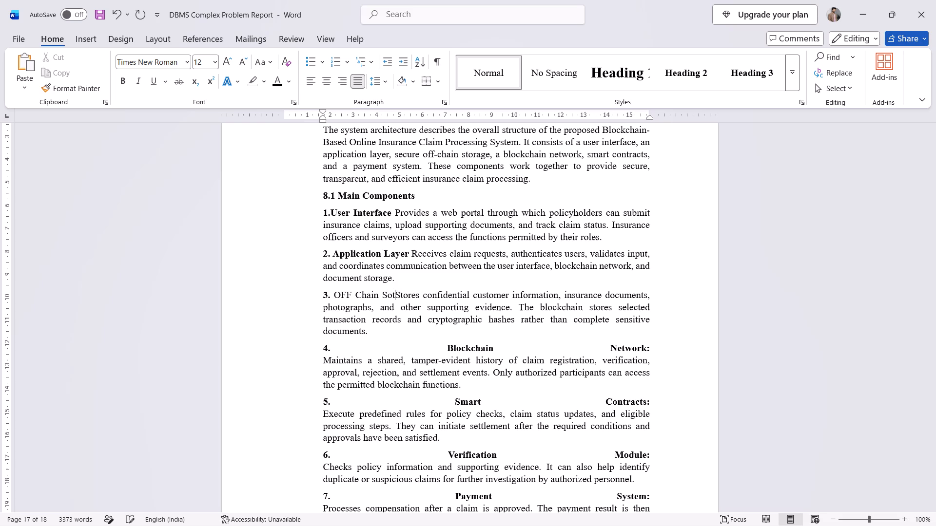
{"action": "key", "text": "BackSpace"}
{"action": "key", "text": "BackSpace"}
{"action": "type", "text": "torahe"}
{"action": "key", "text": "space"}
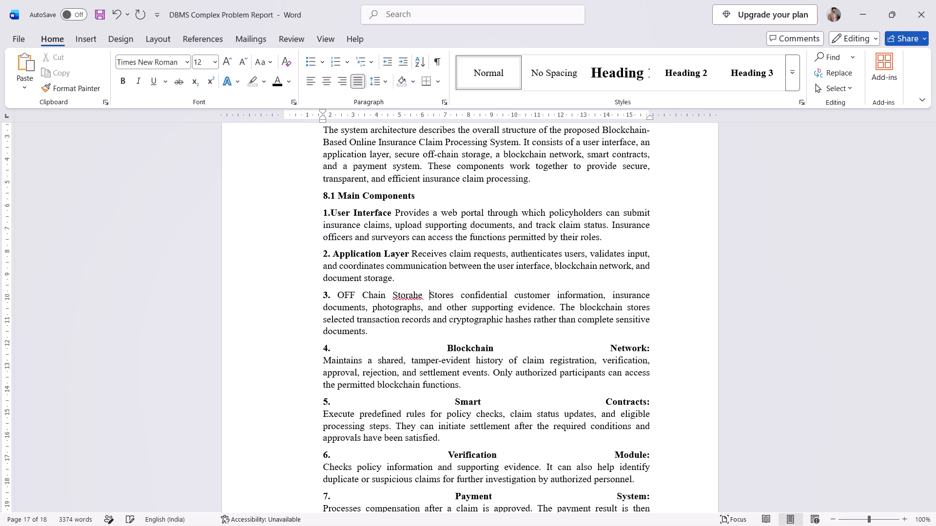
{"action": "key", "text": "BackSpace"}
{"action": "key", "text": "BackSpace"}
{"action": "key", "text": "BackSpace"}
{"action": "key", "text": "BackSpace"}
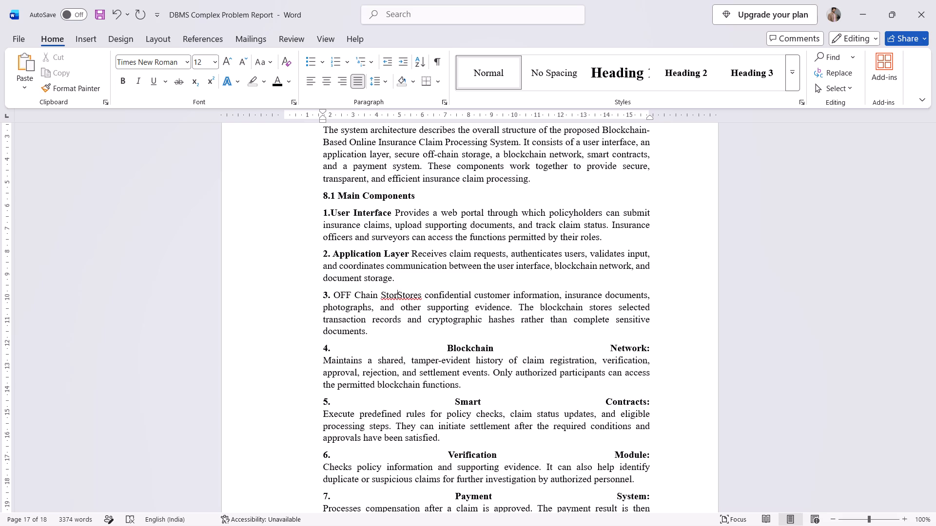
{"action": "type", "text": "age"}
{"action": "key", "text": "space"}
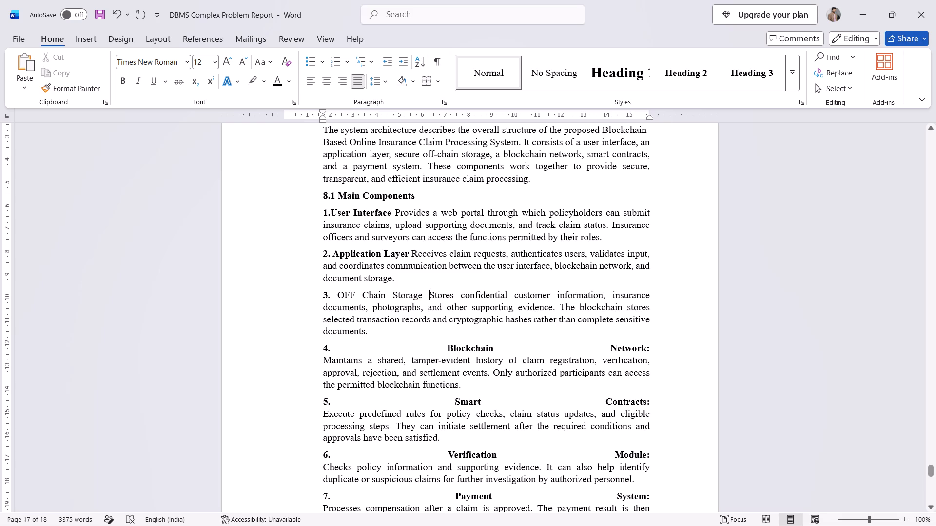
Make the words "OFF Chain Storage" in the third component bold.
{"action": "left_click_drag", "start_coordinate": [334, 296], "coordinate": [429, 293]}
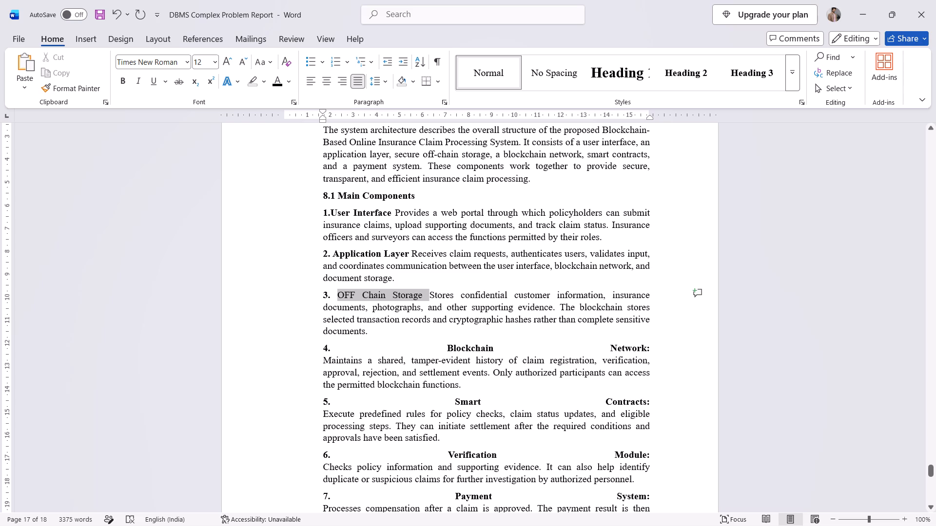
{"action": "left_click_drag", "start_coordinate": [429, 293], "coordinate": [426, 291]}
{"action": "key", "text": "ctrl+b"}
{"action": "left_click", "coordinate": [425, 306]}
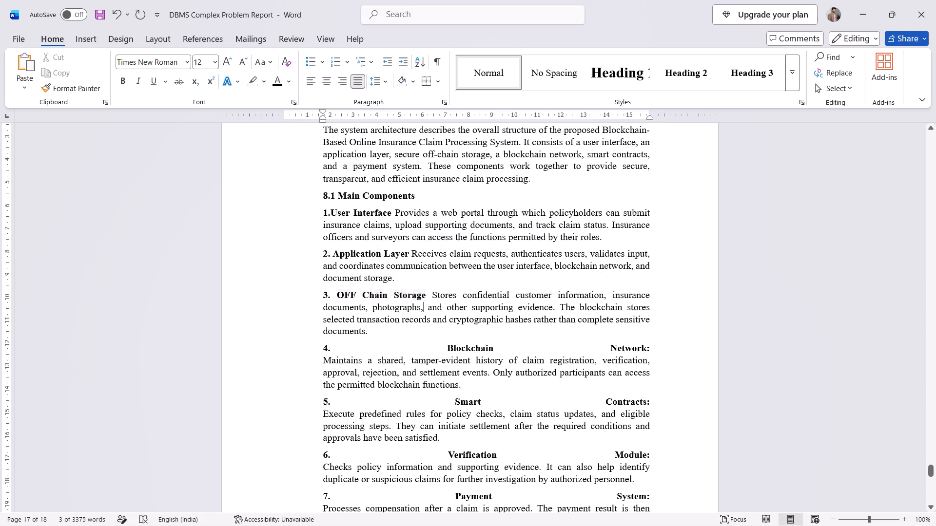
Join "4. Blockchain Network:" with its description by replacing the line break before "Maintains" with a space.
{"action": "left_click", "coordinate": [323, 360]}
{"action": "key", "text": "BackSpace"}
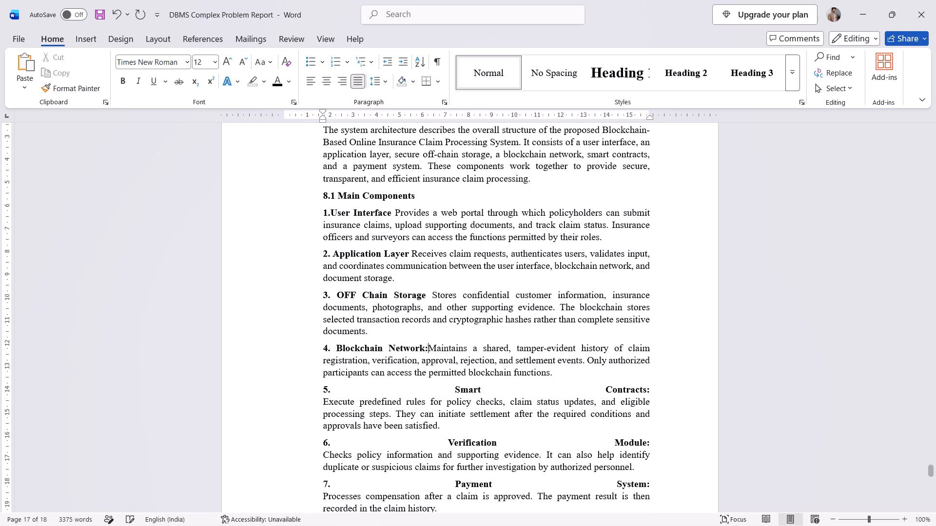
{"action": "key", "text": "space"}
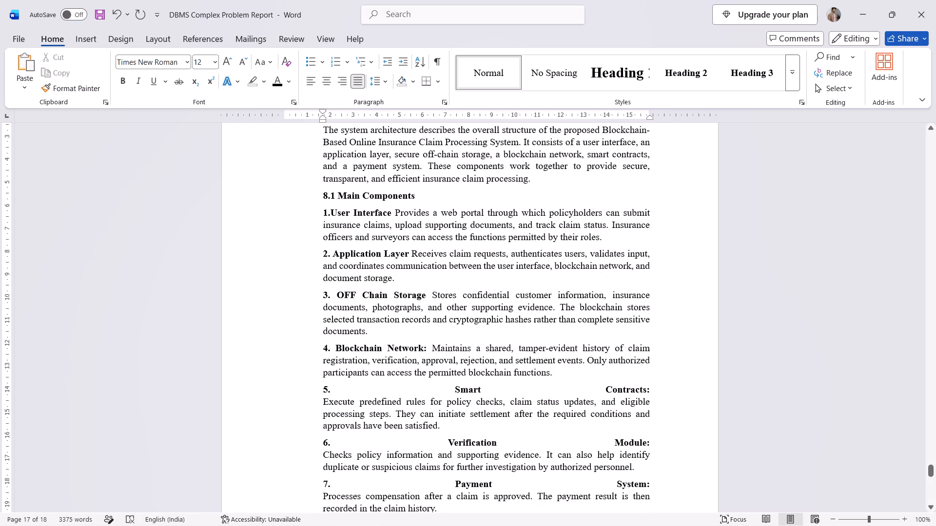
Remove the line breaks after "5. Smart Contracts:", "6. Verification Module:" and "7. Payment System:" so each description follows its subheading directly.
{"action": "left_click", "coordinate": [325, 401]}
{"action": "key", "text": "BackSpace"}
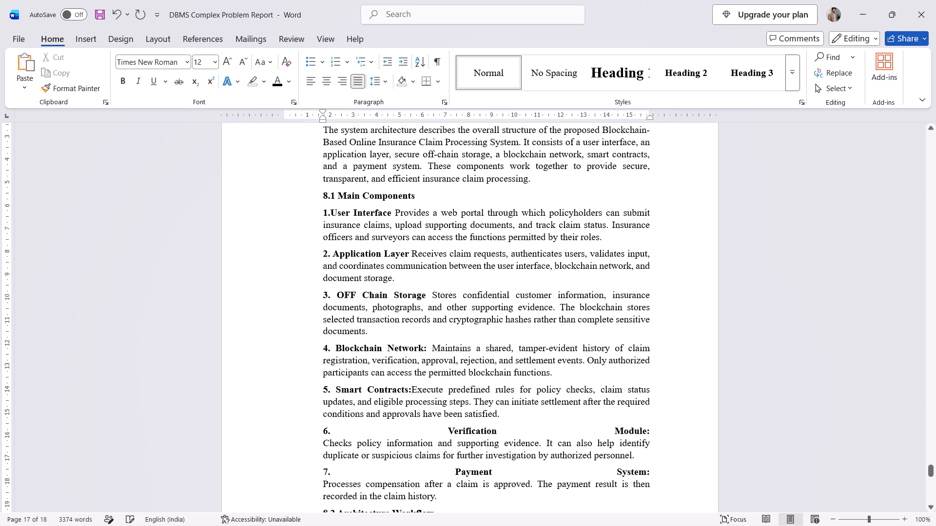
{"action": "left_click", "coordinate": [321, 442]}
{"action": "key", "text": "BackSpace"}
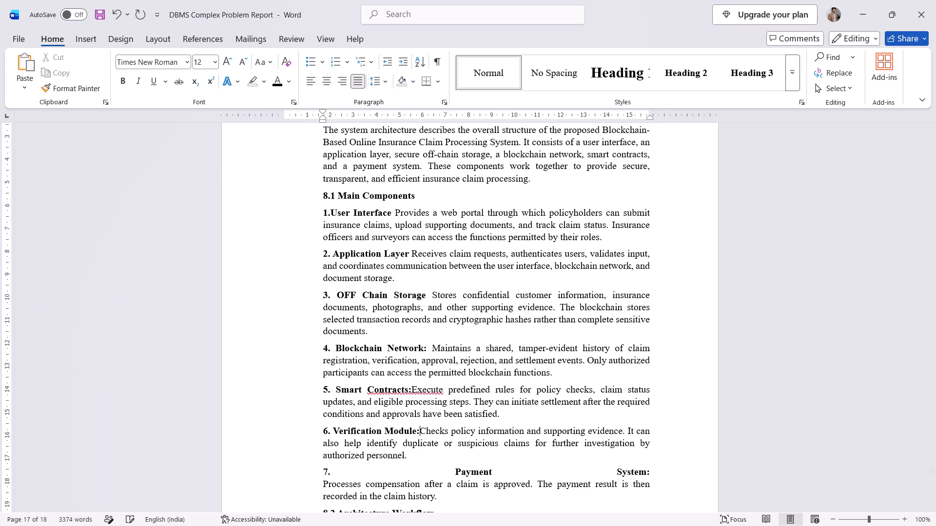
{"action": "scroll", "coordinate": [321, 442], "scroll_direction": "down", "scroll_amount": 3}
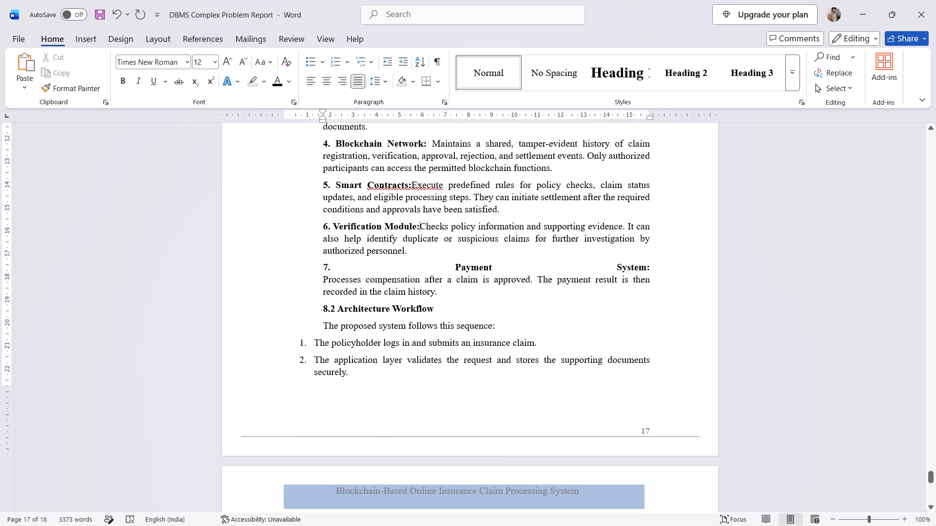
{"action": "left_click", "coordinate": [322, 280]}
{"action": "key", "text": "BackSpace"}
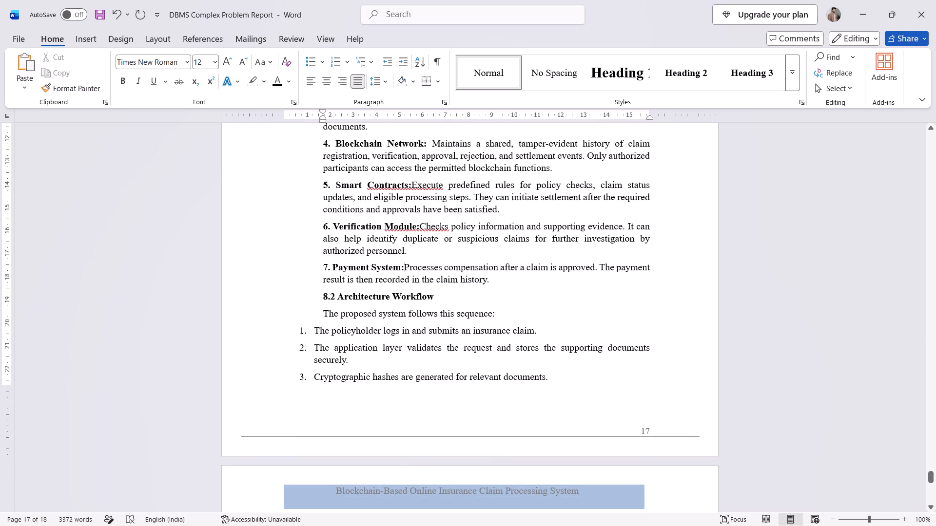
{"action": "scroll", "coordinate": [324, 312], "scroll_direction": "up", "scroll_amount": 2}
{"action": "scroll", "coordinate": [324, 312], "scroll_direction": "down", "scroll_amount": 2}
Reduce the left indent of all Chapter 8 text, from the introductory paragraph through the closing paragraph, to about 0.5 cm on the ruler.
{"action": "scroll", "coordinate": [307, 289], "scroll_direction": "up", "scroll_amount": 8}
{"action": "scroll", "coordinate": [307, 289], "scroll_direction": "down", "scroll_amount": 2}
{"action": "left_click_drag", "start_coordinate": [313, 341], "coordinate": [331, 335]}
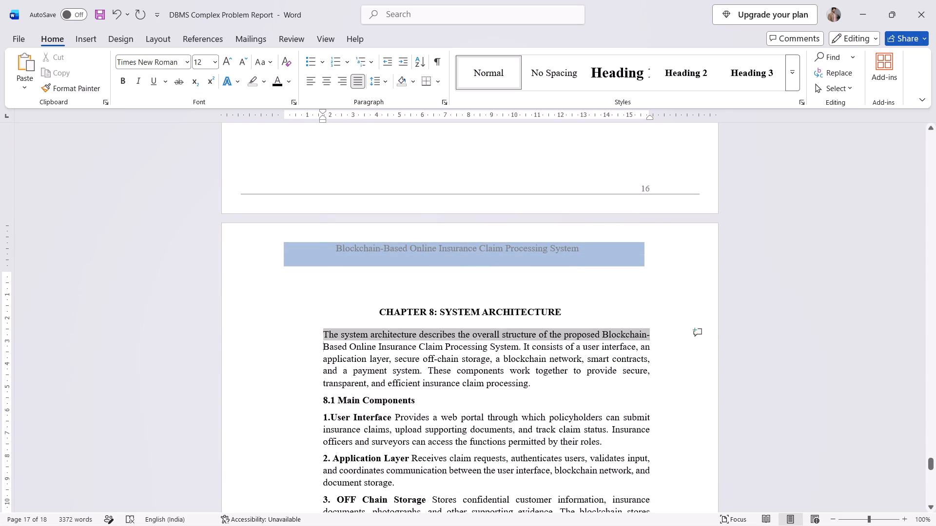
{"action": "left_click_drag", "start_coordinate": [331, 335], "coordinate": [417, 340]}
{"action": "scroll", "coordinate": [378, 380], "scroll_direction": "down", "scroll_amount": 15}
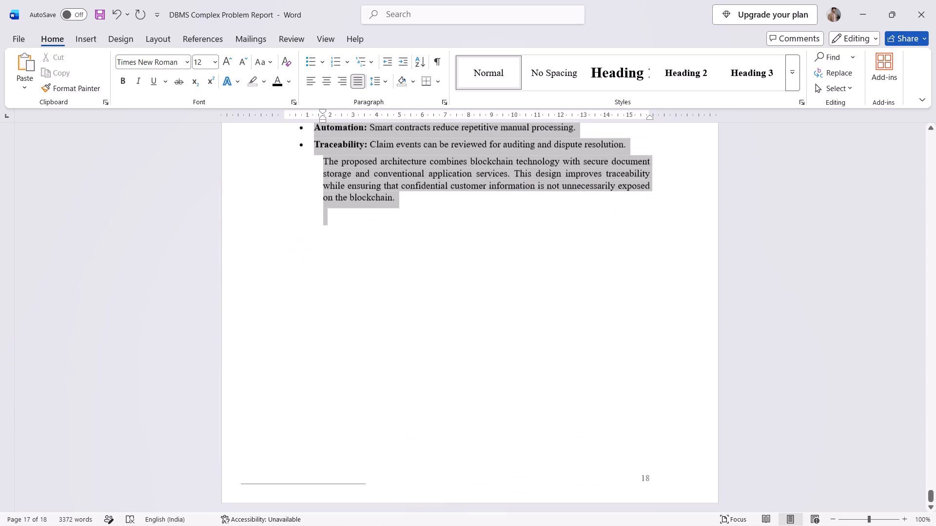
{"action": "left_click_drag", "start_coordinate": [417, 340], "coordinate": [491, 279]}
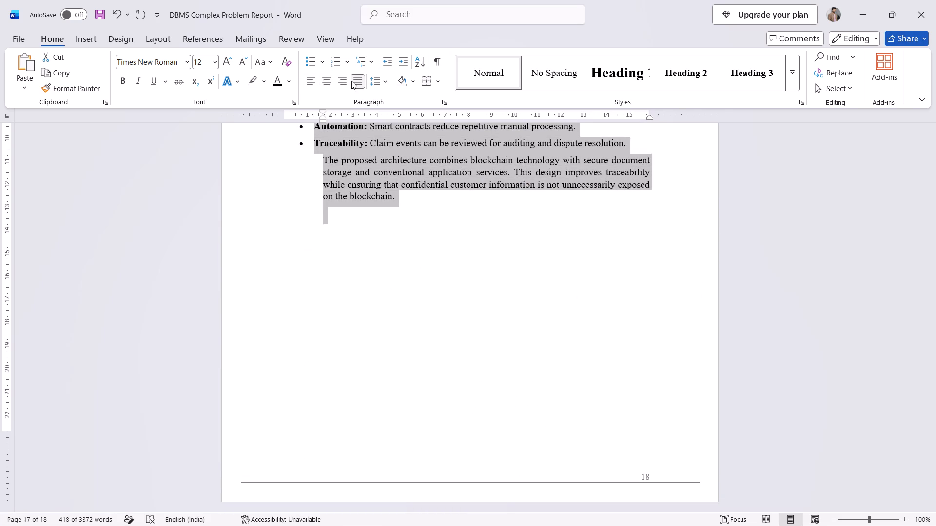
{"action": "left_click_drag", "start_coordinate": [322, 121], "coordinate": [295, 115]}
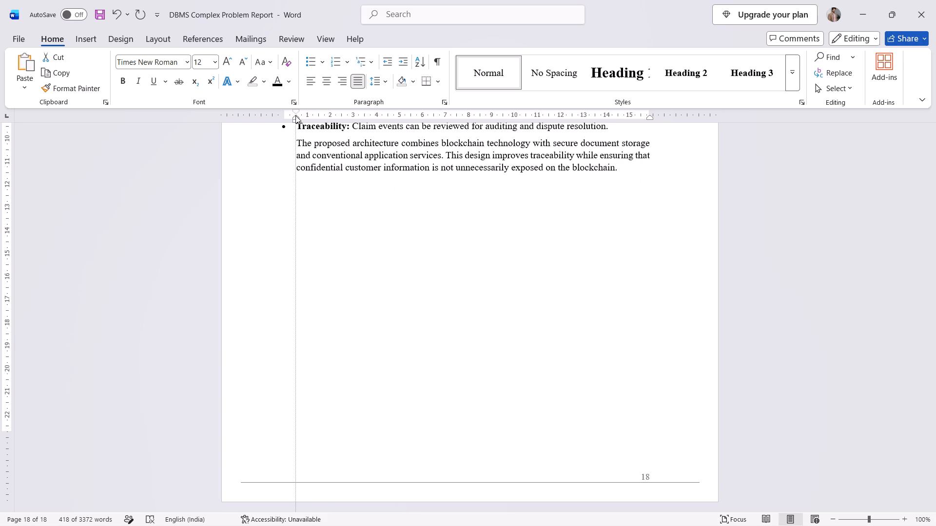
{"action": "left_click_drag", "start_coordinate": [295, 115], "coordinate": [293, 115]}
Set the line spacing of the selected Chapter 8 text to 1.5.
{"action": "left_click", "coordinate": [381, 84]}
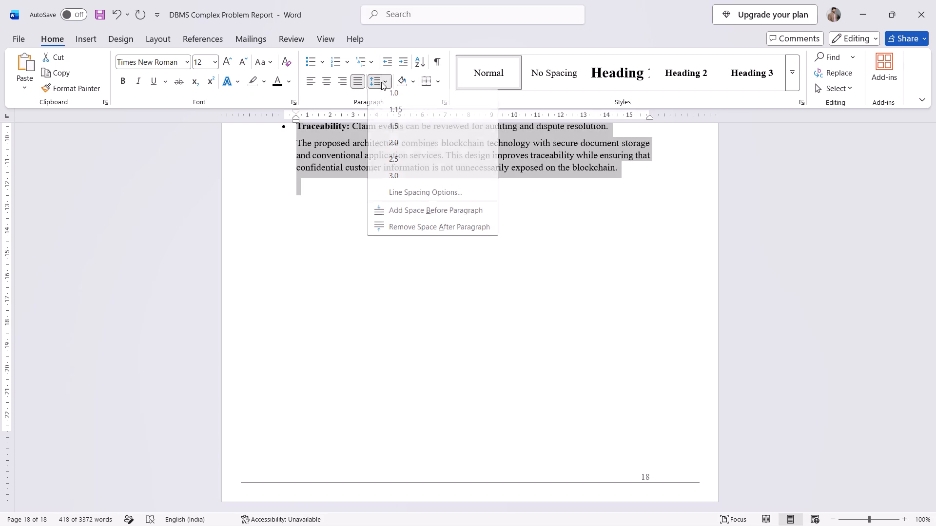
{"action": "left_click", "coordinate": [389, 131]}
{"action": "left_click", "coordinate": [587, 219]}
Examine the layout of the reformatted Chapter 8 pages against Chapter 7, through to the document's last page.
{"action": "scroll", "coordinate": [670, 213], "scroll_direction": "up", "scroll_amount": 5}
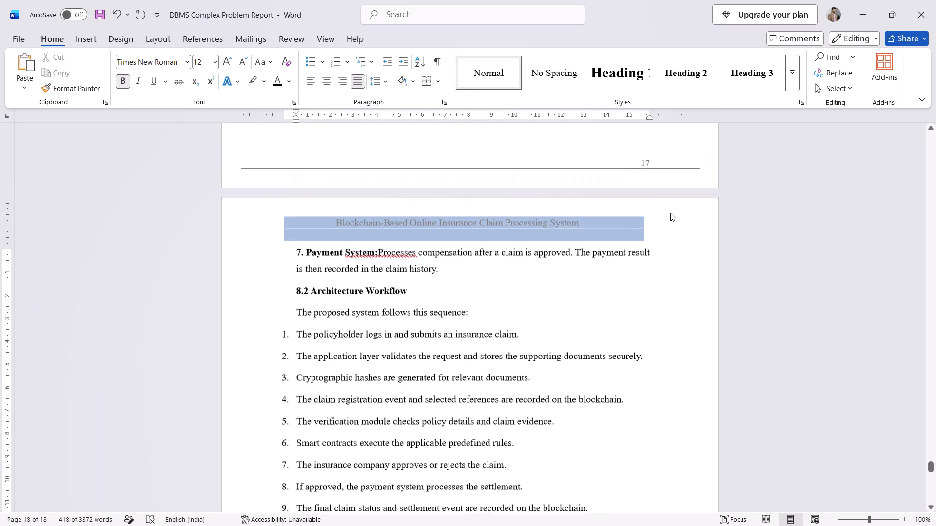
{"action": "scroll", "coordinate": [614, 200], "scroll_direction": "up", "scroll_amount": 18}
{"action": "scroll", "coordinate": [652, 204], "scroll_direction": "down", "scroll_amount": 3}
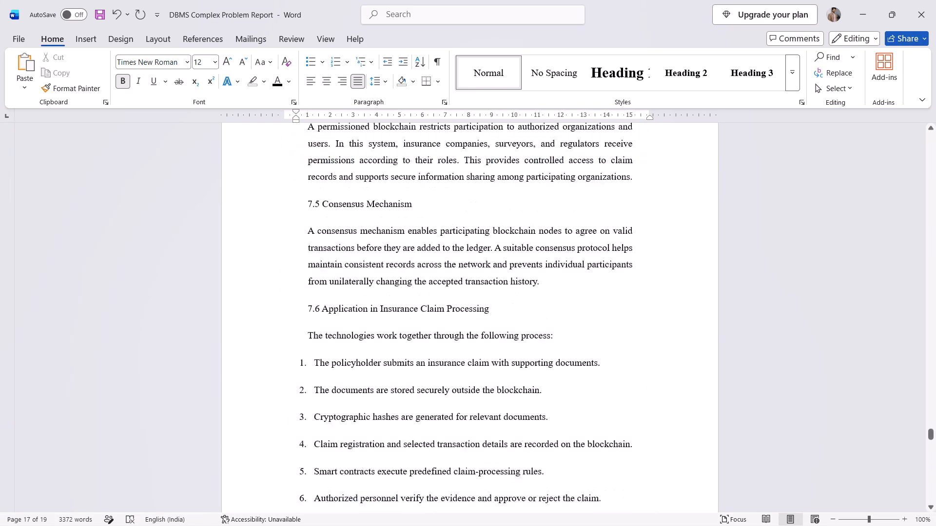
{"action": "scroll", "coordinate": [652, 204], "scroll_direction": "down", "scroll_amount": 13}
{"action": "scroll", "coordinate": [652, 204], "scroll_direction": "up", "scroll_amount": 1}
{"action": "scroll", "coordinate": [652, 204], "scroll_direction": "down", "scroll_amount": 3}
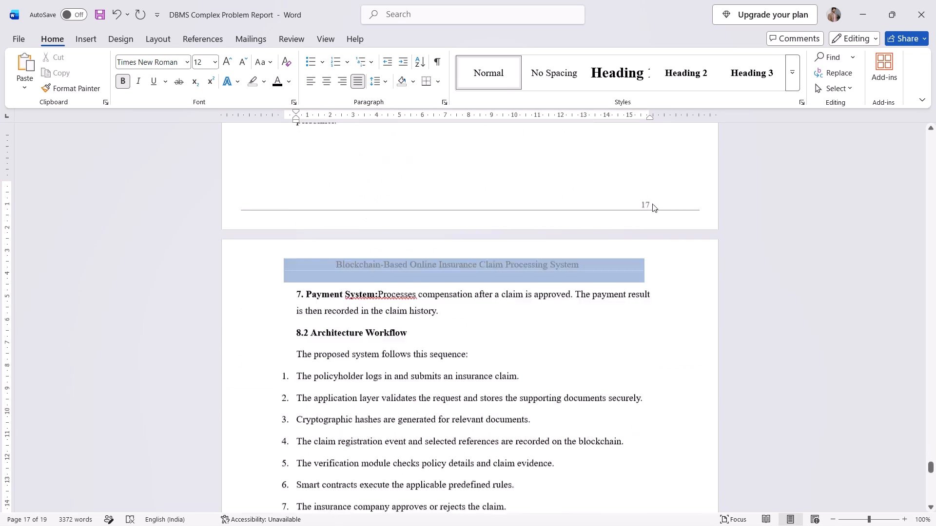
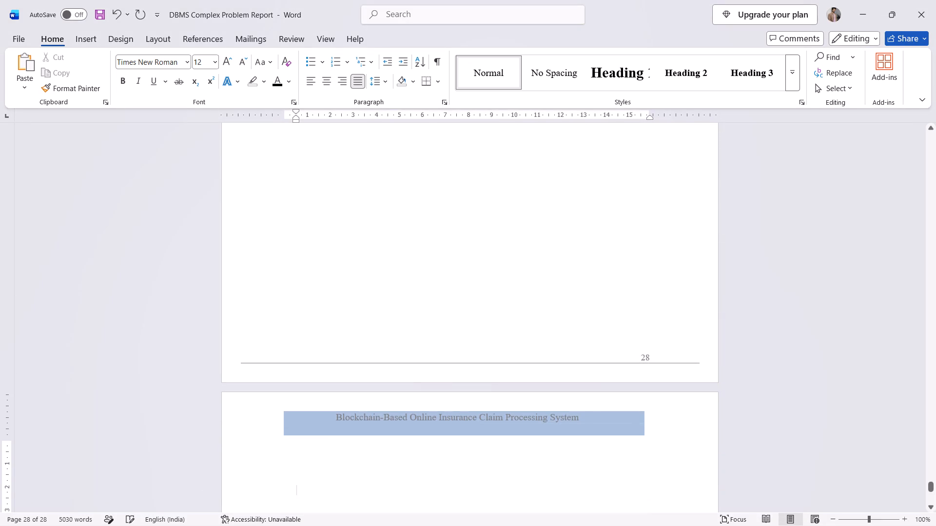
{"action": "key", "text": "BackSpace"}
{"action": "key", "text": "BackSpace"}
{"action": "key", "text": "ctrl+v"}
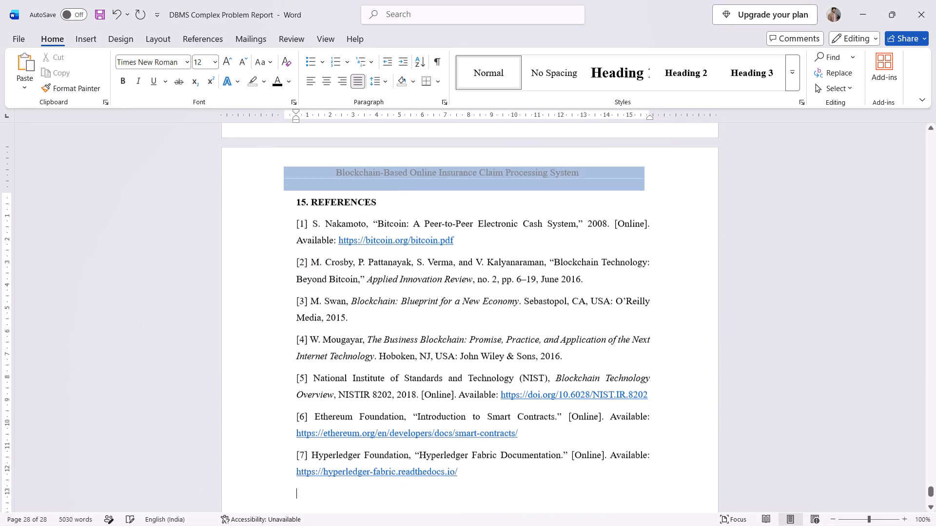
Centre the "15. REFERENCES" heading and delete its "15. " number so it reads "REFERENCES".
{"action": "left_click", "coordinate": [297, 199]}
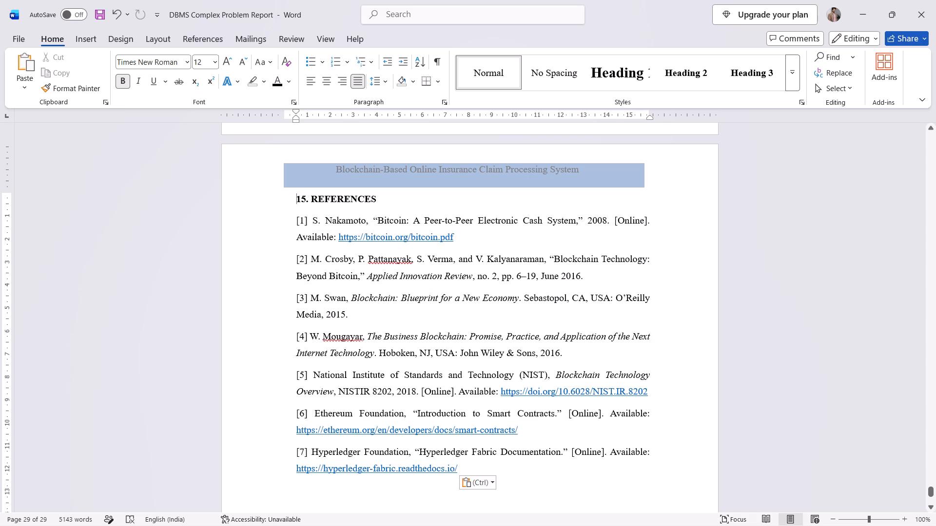
{"action": "key", "text": "shift+e"}
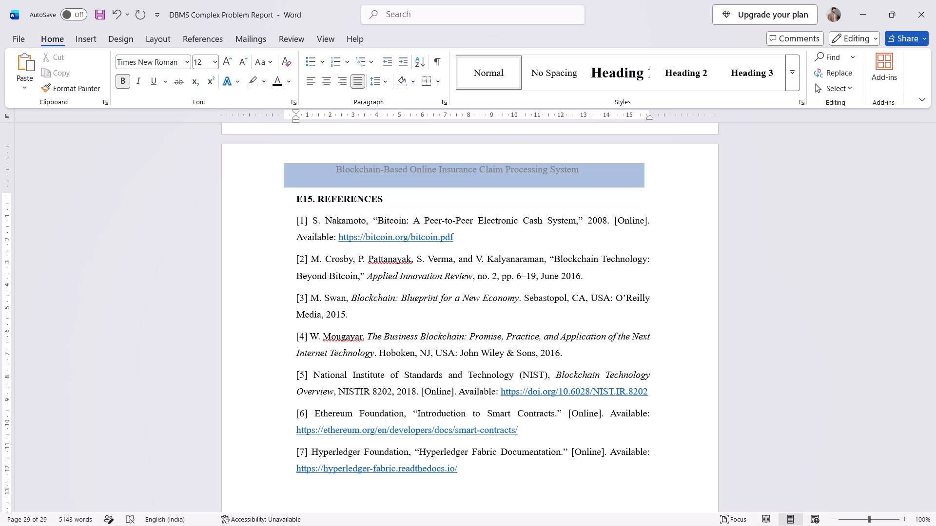
{"action": "key", "text": "BackSpace"}
{"action": "key", "text": "ctrl+e"}
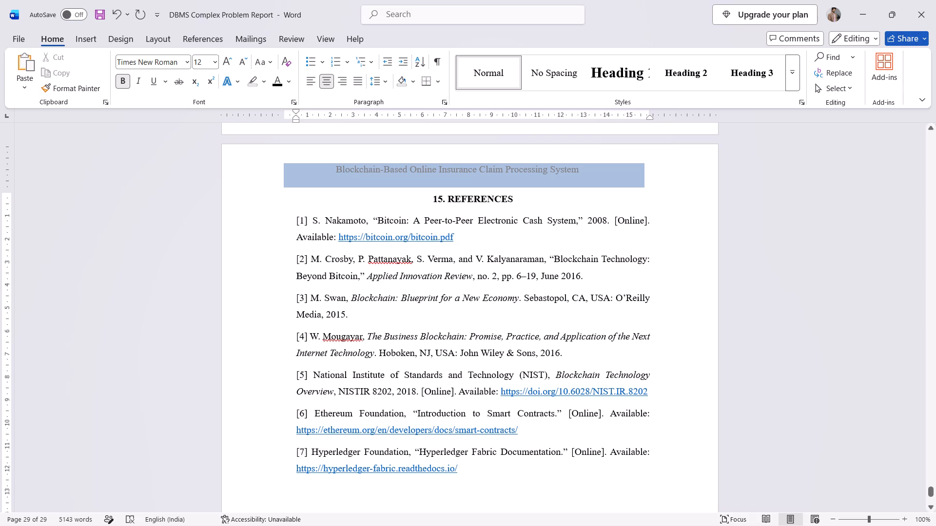
{"action": "left_click", "coordinate": [448, 200]}
{"action": "key", "text": "BackSpace"}
{"action": "key", "text": "BackSpace"}
{"action": "key", "text": "BackSpace"}
{"action": "key", "text": "BackSpace"}
Apply a Box page border to the whole document.
{"action": "scroll", "coordinate": [444, 207], "scroll_direction": "up", "scroll_amount": 10}
{"action": "scroll", "coordinate": [444, 207], "scroll_direction": "down", "scroll_amount": 10}
{"action": "scroll", "coordinate": [444, 207], "scroll_direction": "up", "scroll_amount": 6}
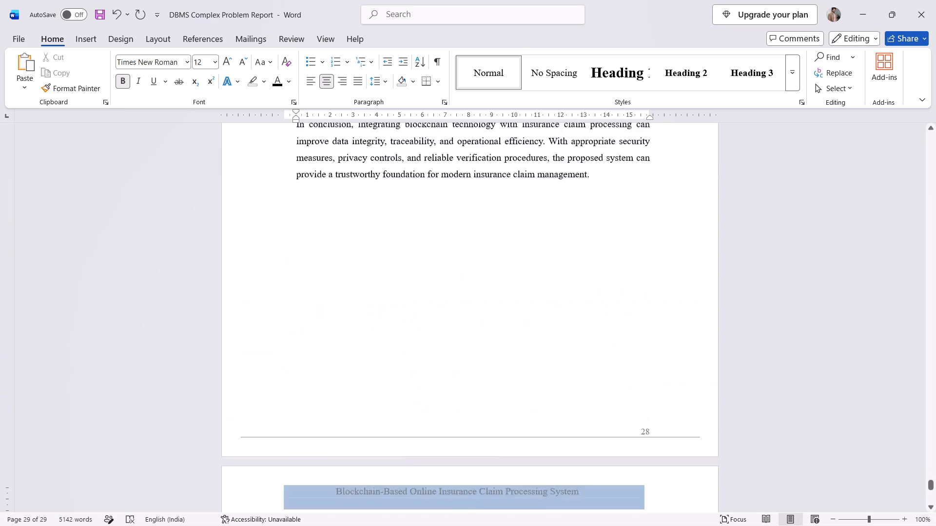
{"action": "scroll", "coordinate": [444, 207], "scroll_direction": "up", "scroll_amount": 5}
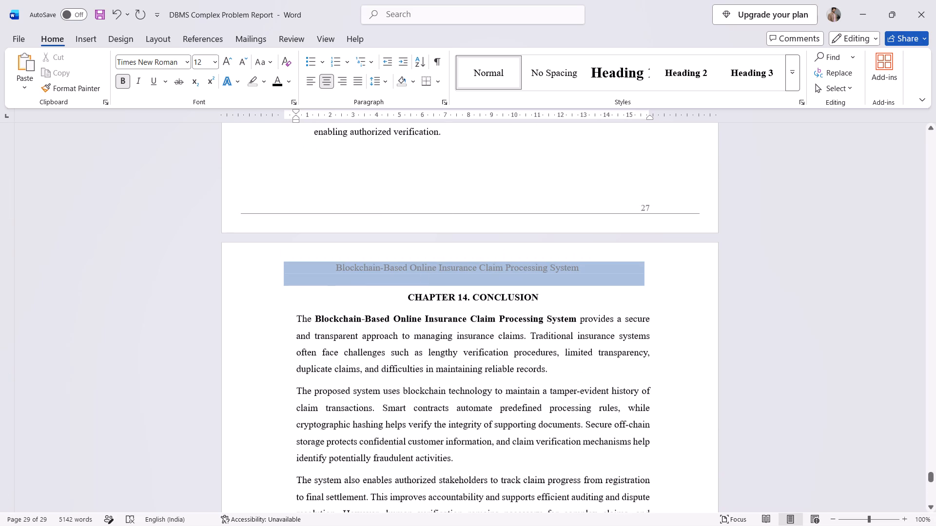
{"action": "scroll", "coordinate": [384, 388], "scroll_direction": "down", "scroll_amount": 13}
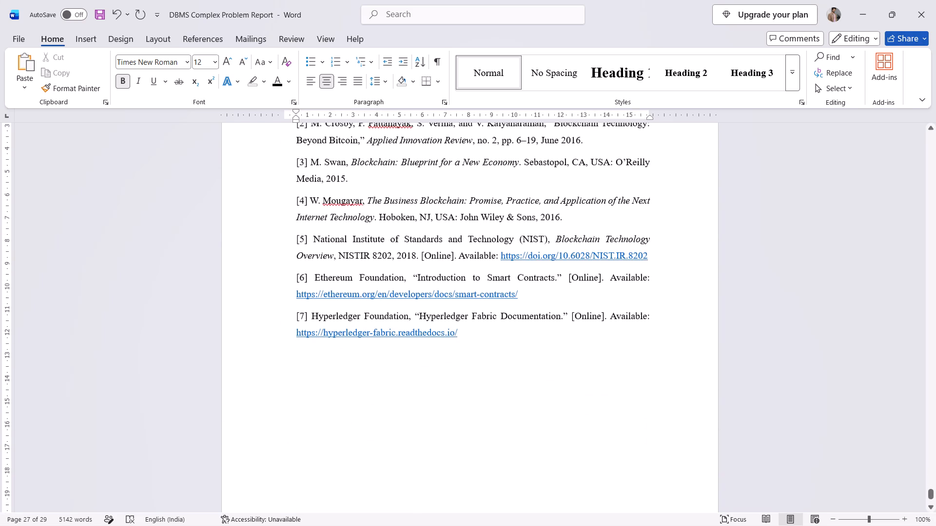
{"action": "scroll", "coordinate": [382, 384], "scroll_direction": "up", "scroll_amount": 20}
{"action": "scroll", "coordinate": [382, 384], "scroll_direction": "up", "scroll_amount": 11}
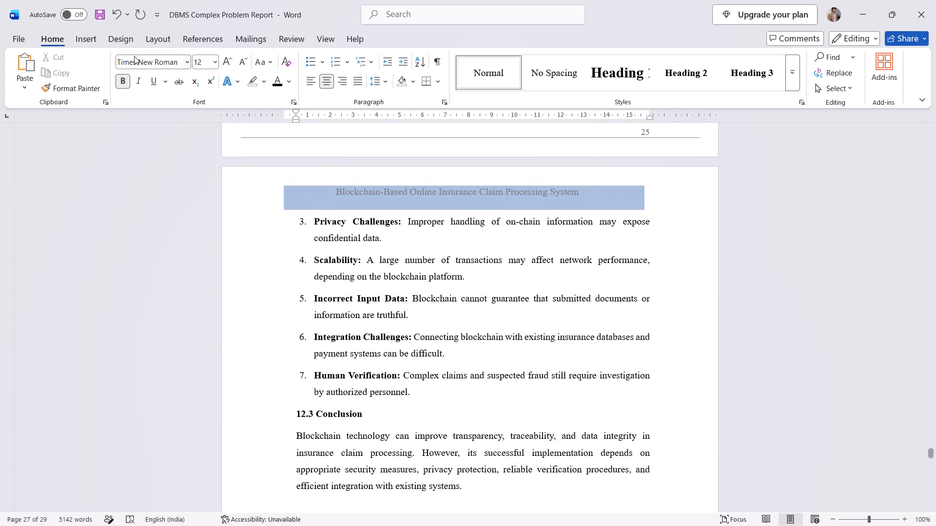
{"action": "left_click", "coordinate": [122, 43]}
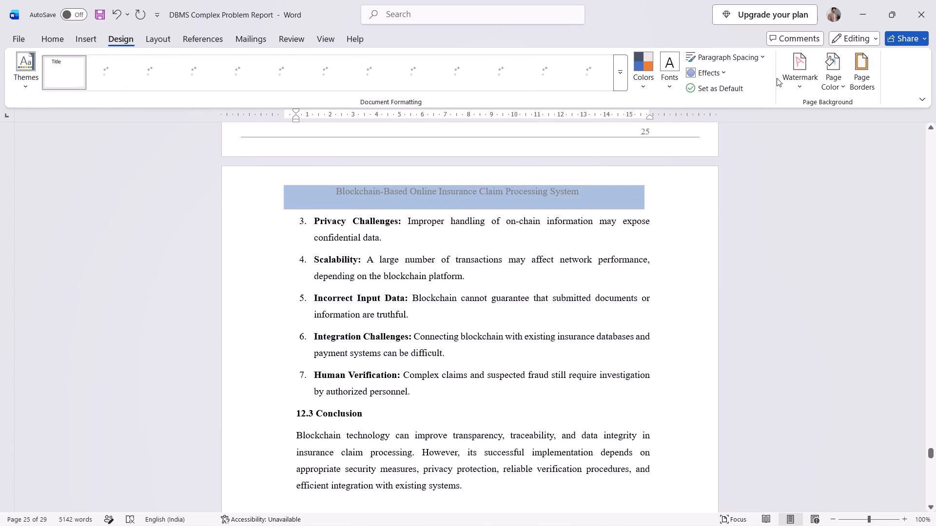
{"action": "left_click", "coordinate": [859, 81]}
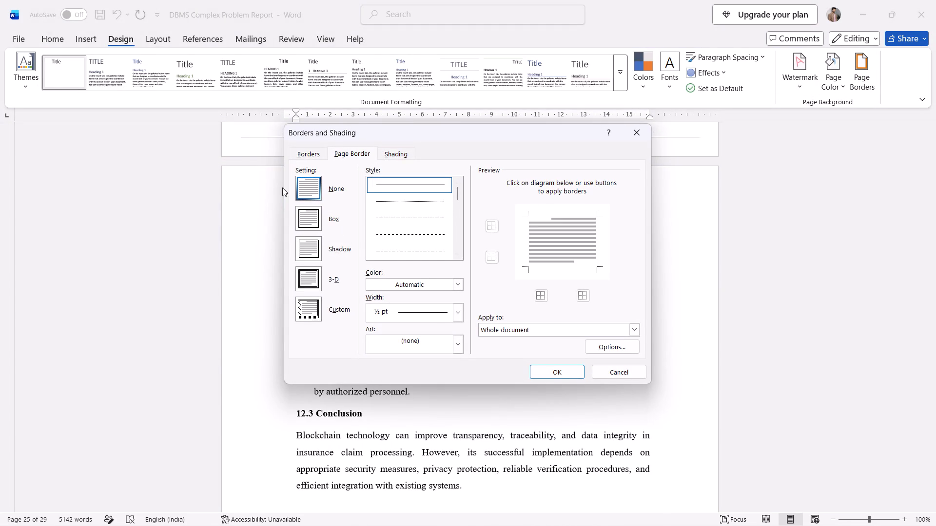
{"action": "left_click", "coordinate": [311, 211]}
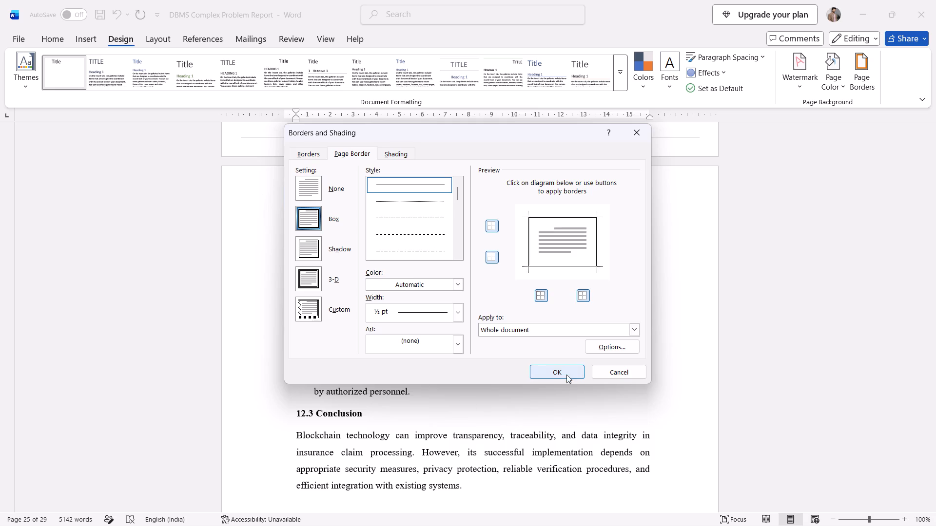
{"action": "left_click", "coordinate": [567, 370]}
Review the page borders from the Conclusion chapter back to the report's index page.
{"action": "scroll", "coordinate": [706, 330], "scroll_direction": "up", "scroll_amount": 7}
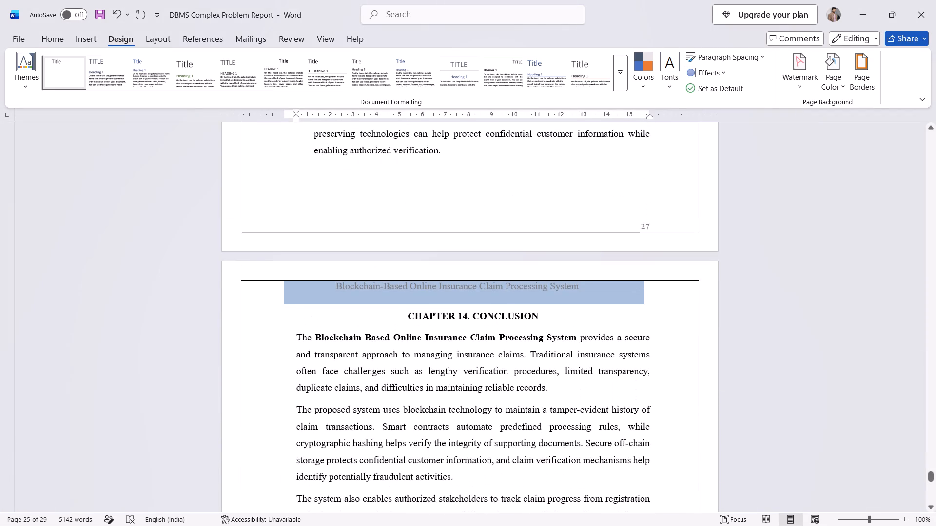
{"action": "scroll", "coordinate": [701, 327], "scroll_direction": "up", "scroll_amount": 20}
{"action": "scroll", "coordinate": [701, 327], "scroll_direction": "up", "scroll_amount": 20}
{"action": "scroll", "coordinate": [701, 327], "scroll_direction": "up", "scroll_amount": 12}
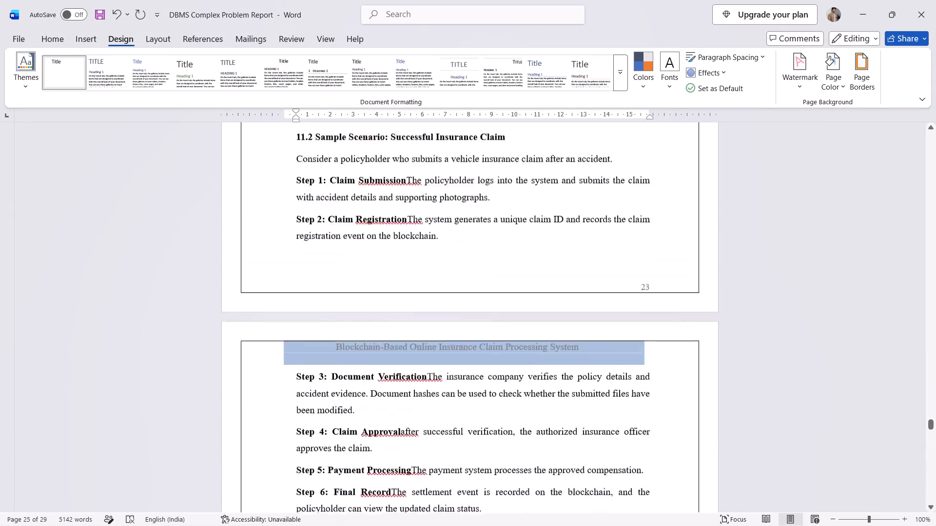
{"action": "scroll", "coordinate": [695, 330], "scroll_direction": "up", "scroll_amount": 20}
{"action": "scroll", "coordinate": [695, 330], "scroll_direction": "up", "scroll_amount": 20}
{"action": "scroll", "coordinate": [695, 330], "scroll_direction": "up", "scroll_amount": 14}
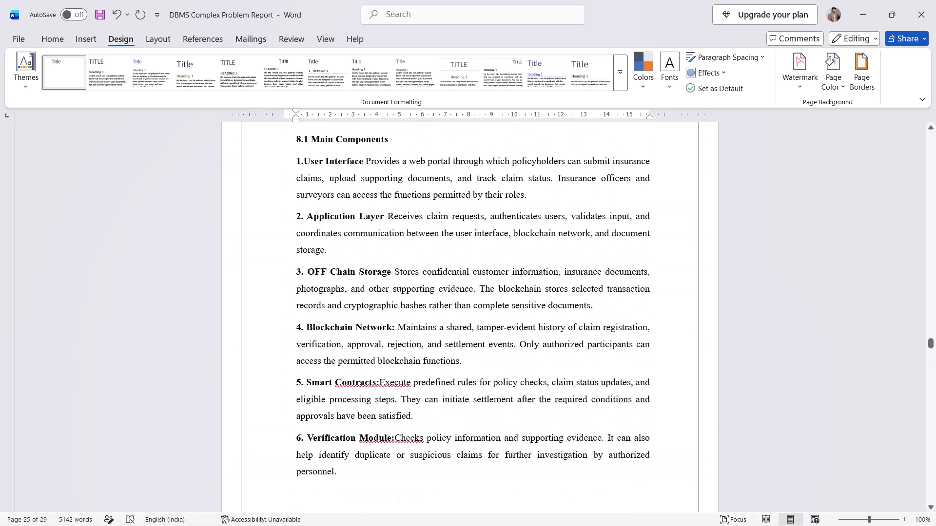
{"action": "scroll", "coordinate": [694, 330], "scroll_direction": "up", "scroll_amount": 20}
{"action": "scroll", "coordinate": [694, 330], "scroll_direction": "up", "scroll_amount": 20}
{"action": "scroll", "coordinate": [694, 330], "scroll_direction": "up", "scroll_amount": 14}
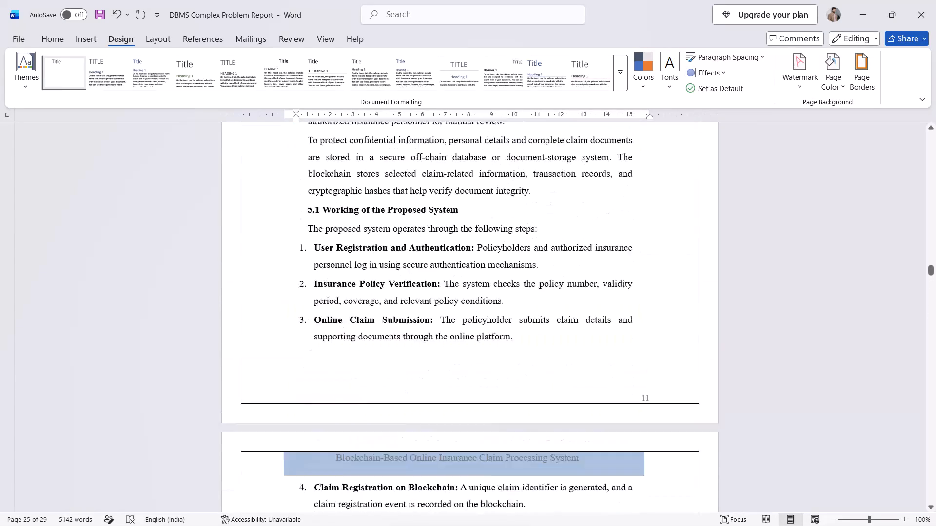
{"action": "scroll", "coordinate": [694, 329], "scroll_direction": "up", "scroll_amount": 20}
{"action": "scroll", "coordinate": [694, 329], "scroll_direction": "up", "scroll_amount": 20}
{"action": "scroll", "coordinate": [694, 329], "scroll_direction": "up", "scroll_amount": 14}
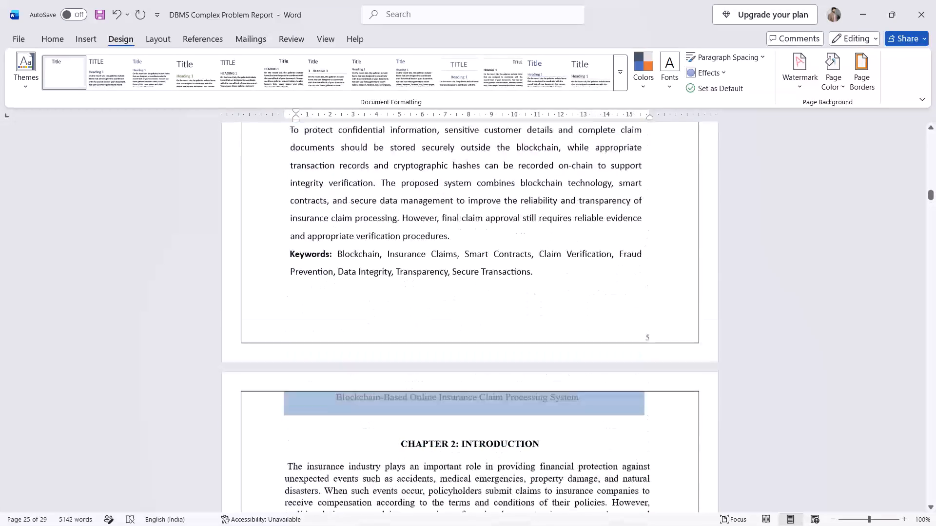
{"action": "scroll", "coordinate": [694, 329], "scroll_direction": "up", "scroll_amount": 20}
{"action": "scroll", "coordinate": [694, 329], "scroll_direction": "up", "scroll_amount": 15}
Find the page number of Chapter 1: Abstract and start a page list in Notepad with 5.
{"action": "scroll", "coordinate": [694, 329], "scroll_direction": "down", "scroll_amount": 13}
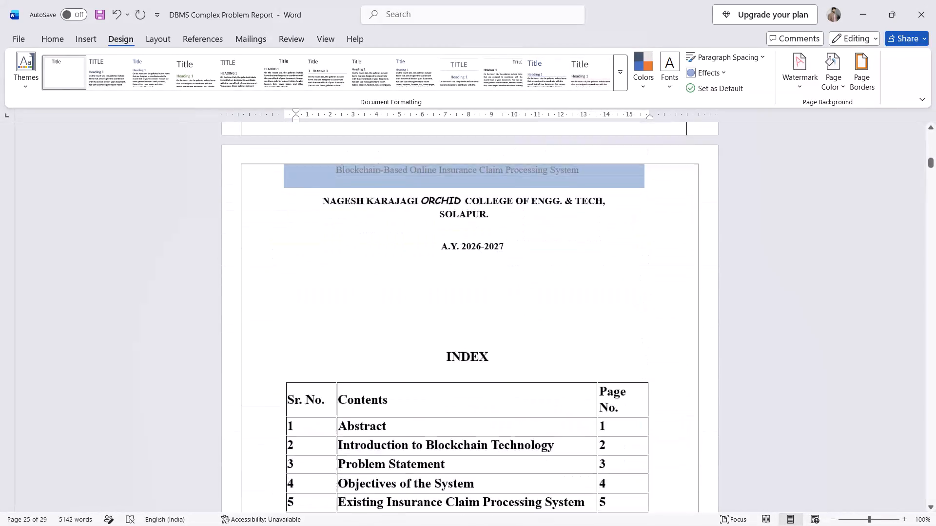
{"action": "scroll", "coordinate": [694, 329], "scroll_direction": "down", "scroll_amount": 14}
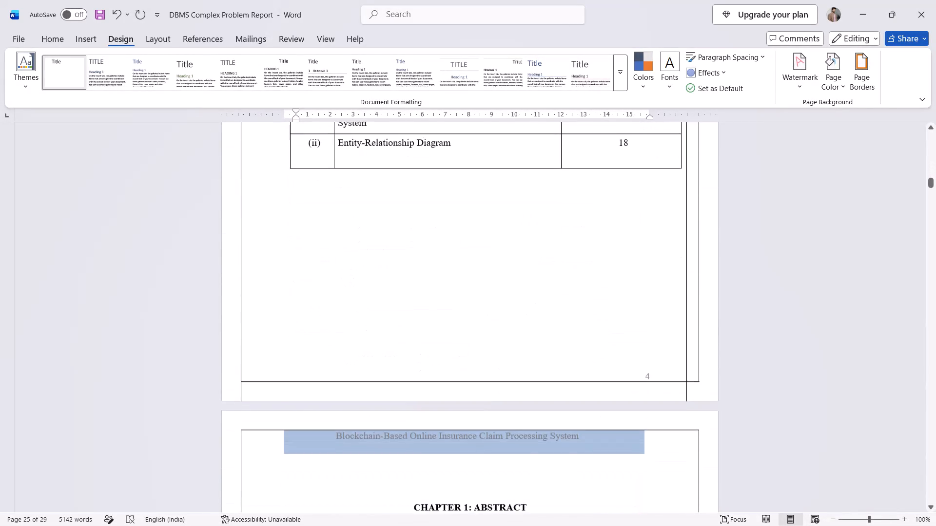
{"action": "scroll", "coordinate": [694, 329], "scroll_direction": "down", "scroll_amount": 10}
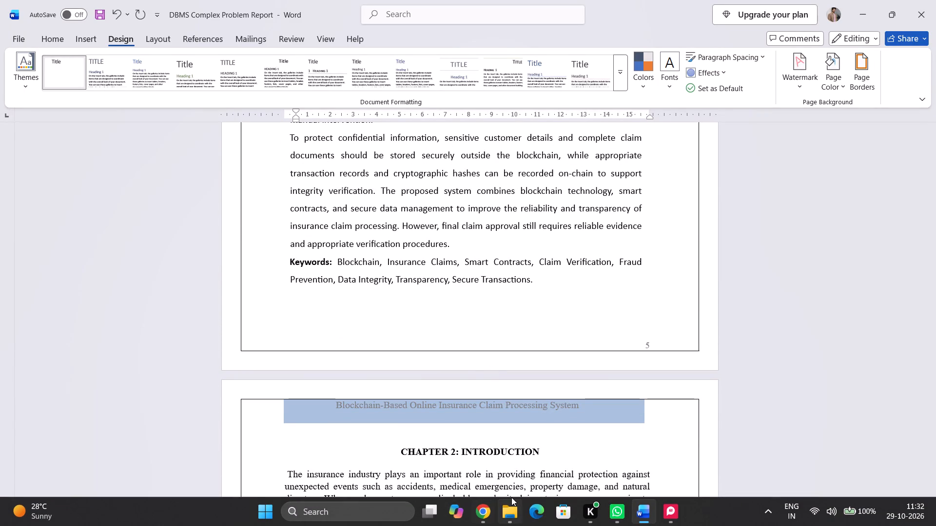
{"action": "left_click", "coordinate": [368, 519]}
{"action": "type", "text": "no"}
{"action": "left_click", "coordinate": [347, 146]}
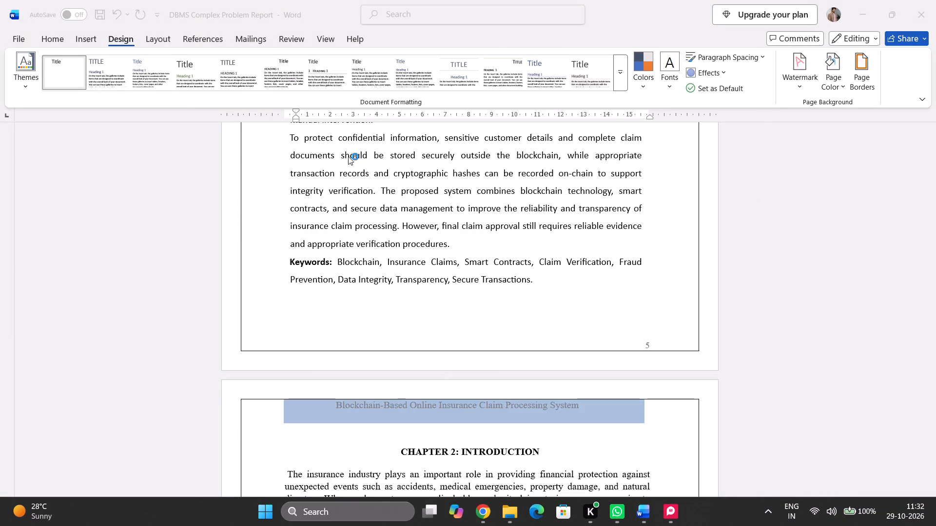
{"action": "key", "text": "5"}
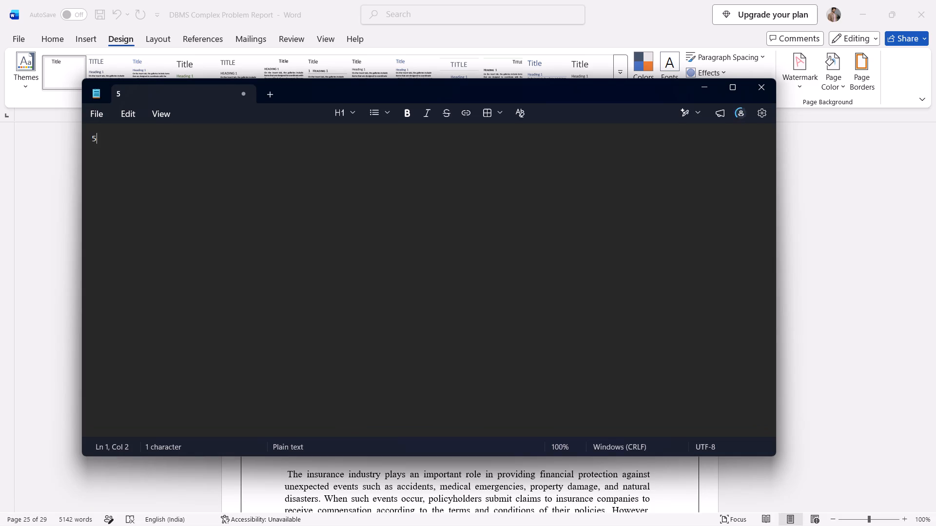
Find the page number of Chapter 2: Introduction in Word and add 6 to the comma-separated Notepad list.
{"action": "left_click", "coordinate": [805, 221]}
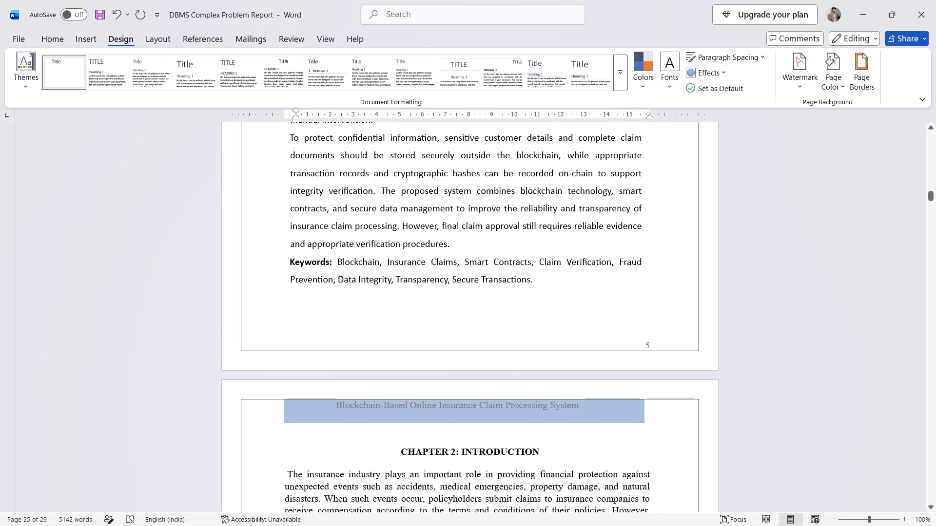
{"action": "scroll", "coordinate": [542, 327], "scroll_direction": "down", "scroll_amount": 5}
{"action": "scroll", "coordinate": [542, 327], "scroll_direction": "up", "scroll_amount": 4}
{"action": "scroll", "coordinate": [542, 327], "scroll_direction": "down", "scroll_amount": 5}
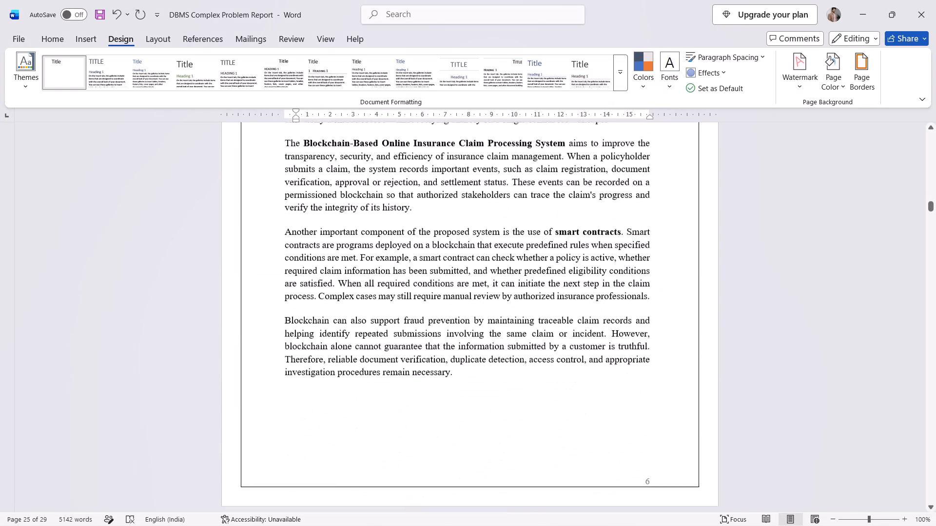
{"action": "scroll", "coordinate": [542, 326], "scroll_direction": "down", "scroll_amount": 3}
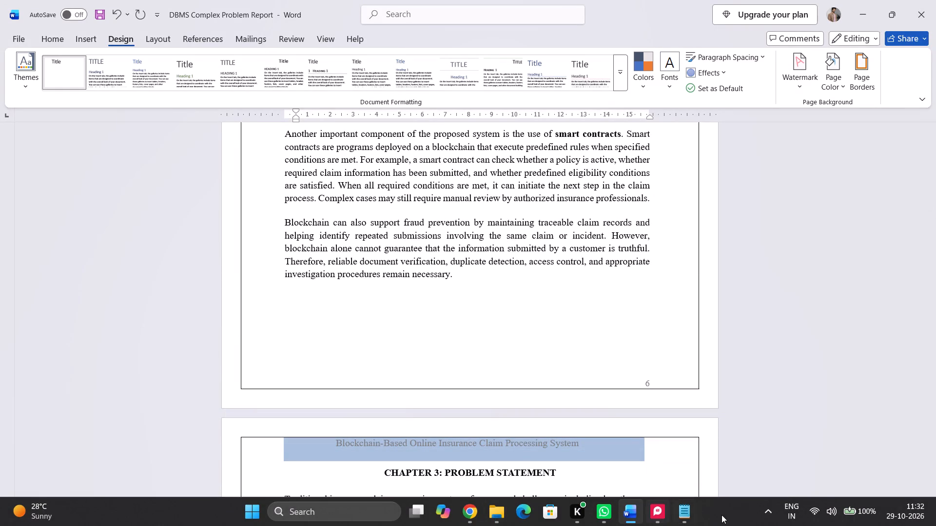
{"action": "left_click", "coordinate": [678, 519]}
{"action": "type", "text": ",5"}
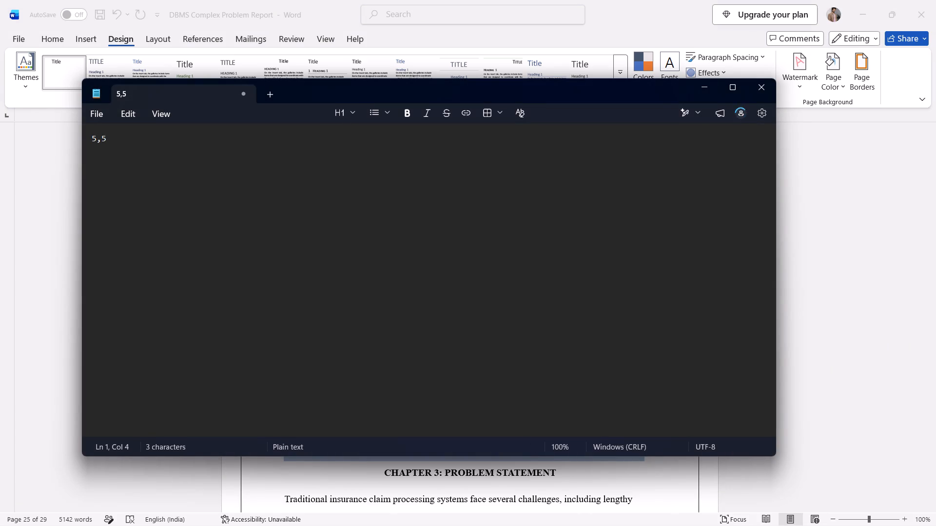
{"action": "key", "text": "BackSpace"}
{"action": "key", "text": "6"}
Locate Chapter 3: Problem Statement in Word and add its start page, 7, to the Notepad list.
{"action": "left_click", "coordinate": [821, 340]}
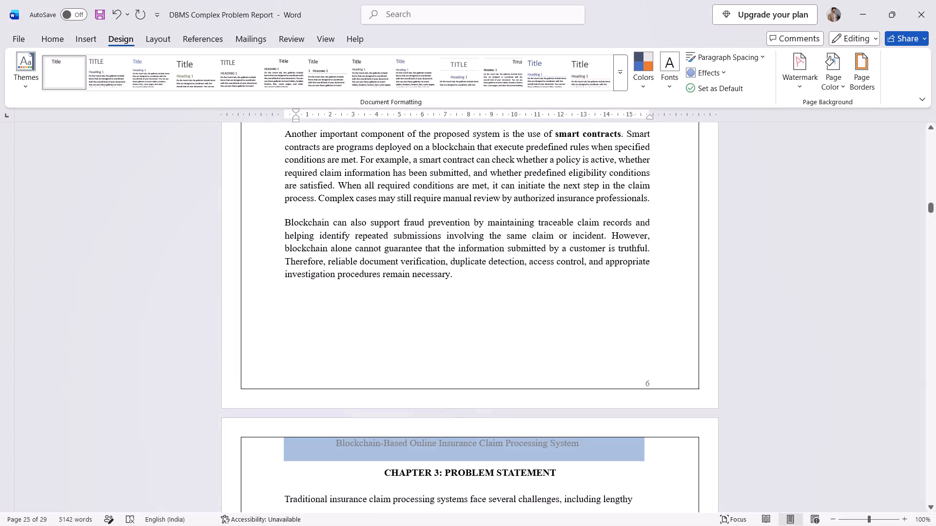
{"action": "scroll", "coordinate": [783, 354], "scroll_direction": "down", "scroll_amount": 9}
{"action": "scroll", "coordinate": [781, 356], "scroll_direction": "up", "scroll_amount": 5}
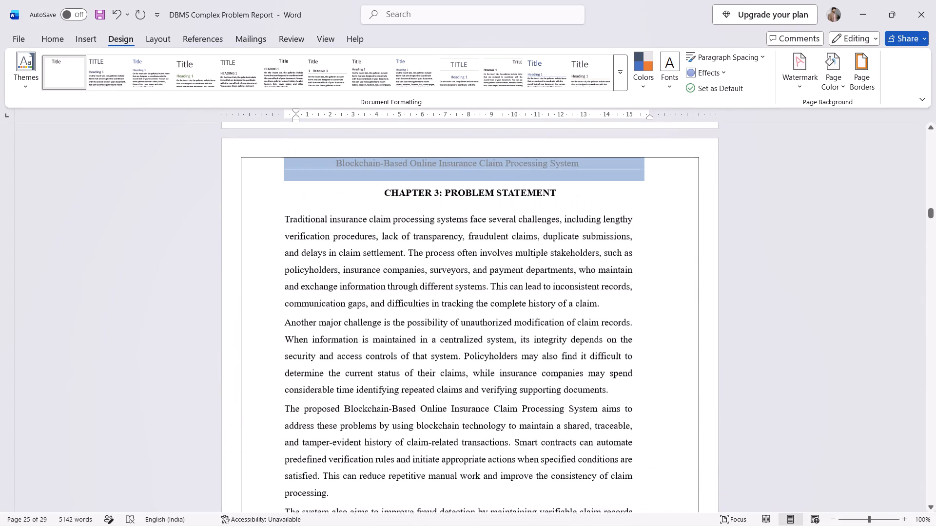
{"action": "left_click", "coordinate": [678, 508]}
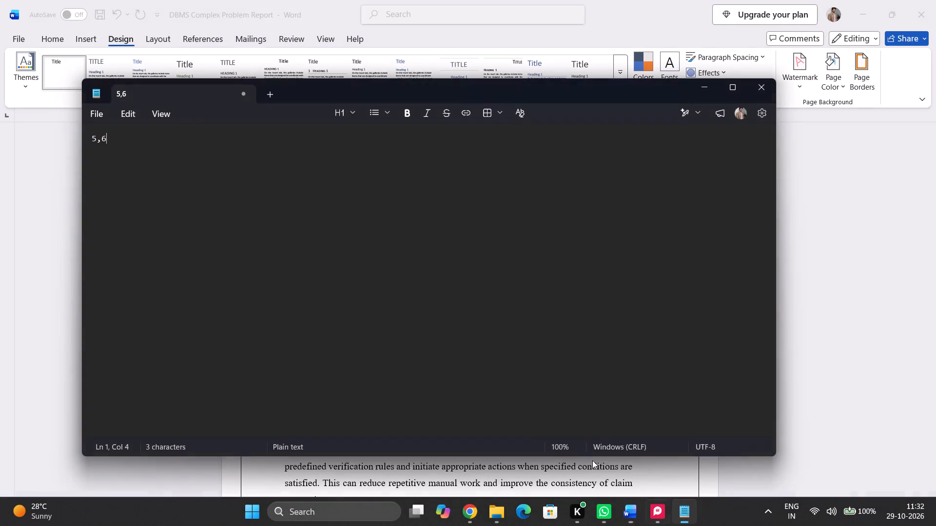
{"action": "key", "text": "comma"}
{"action": "key", "text": "7"}
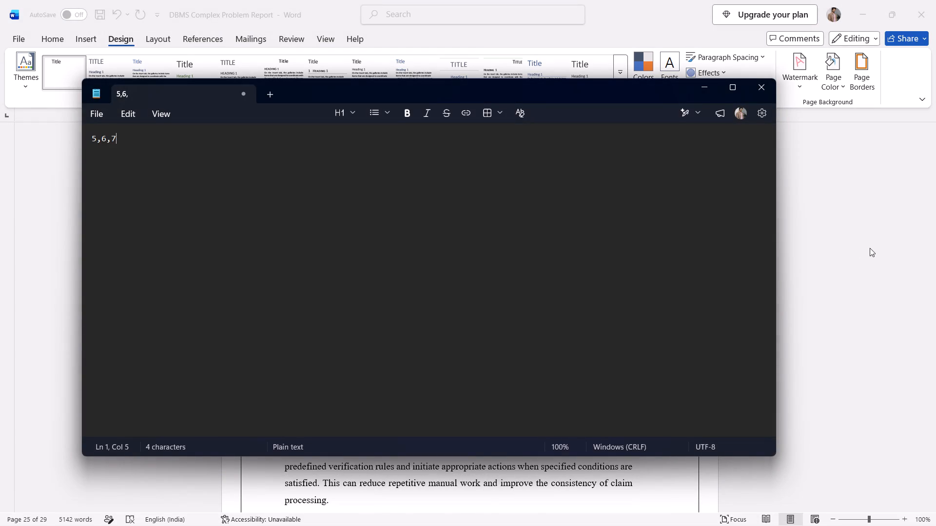
Find the page number of Chapter 4 in Word and add 8 to the Notepad list.
{"action": "left_click", "coordinate": [871, 246]}
{"action": "scroll", "coordinate": [756, 277], "scroll_direction": "down", "scroll_amount": 15}
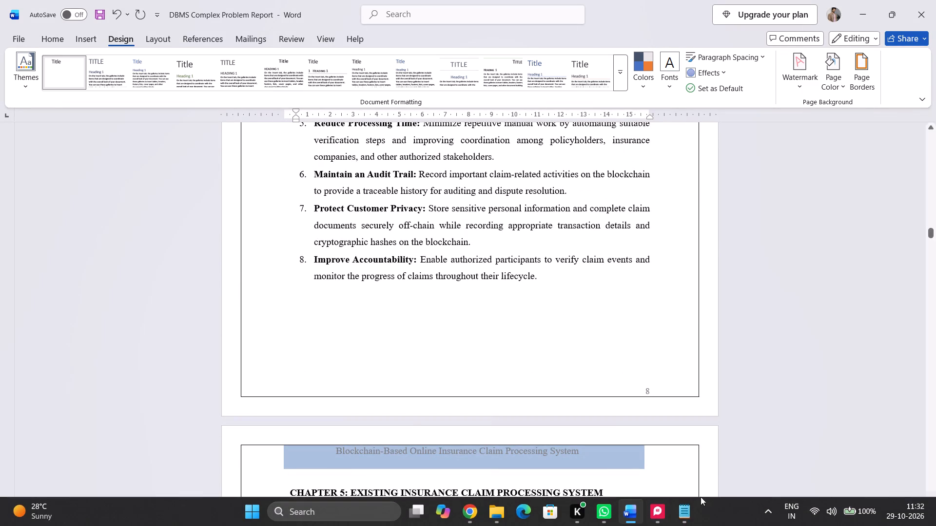
{"action": "left_click", "coordinate": [693, 512]}
{"action": "type", "text": ",8"}
Find the page number of Chapter 5: Existing Insurance Claim Processing System in Word and add 9 to the Notepad list.
{"action": "left_click", "coordinate": [827, 242]}
{"action": "scroll", "coordinate": [737, 275], "scroll_direction": "down", "scroll_amount": 3}
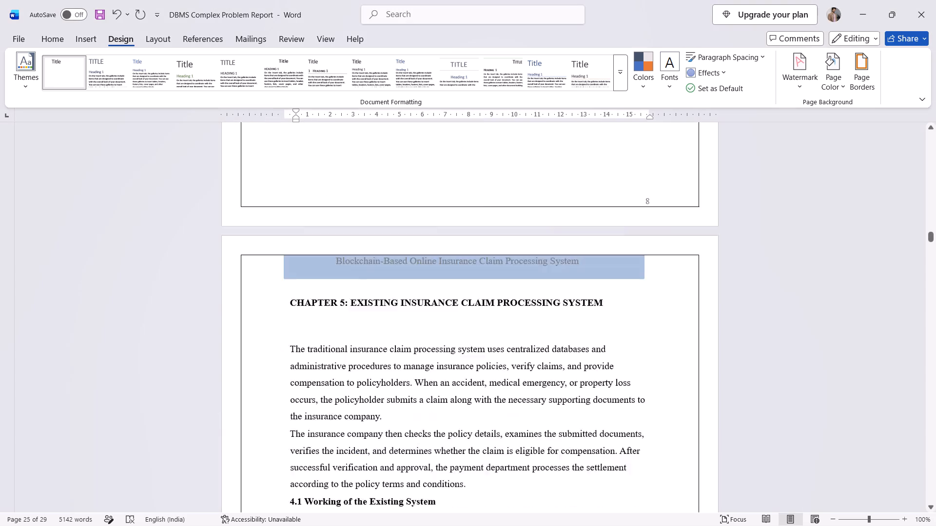
{"action": "scroll", "coordinate": [737, 275], "scroll_direction": "down", "scroll_amount": 8}
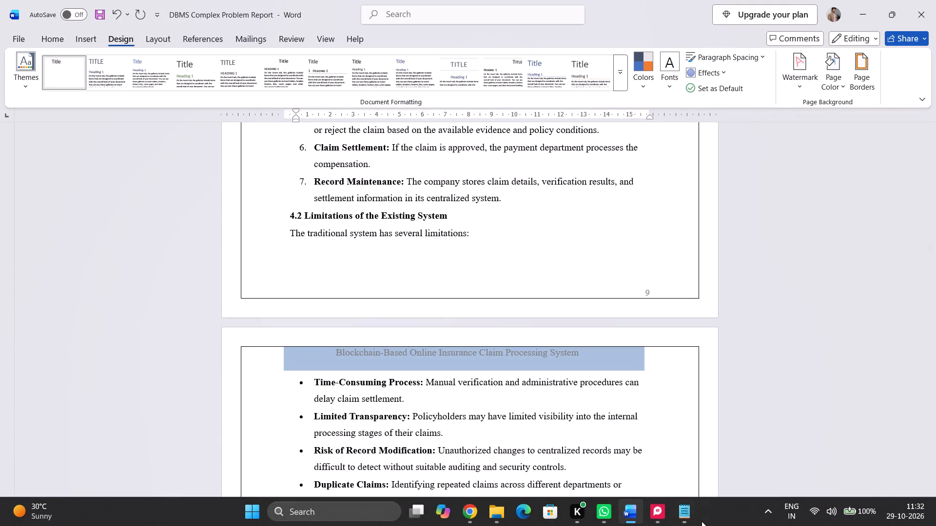
{"action": "left_click", "coordinate": [676, 510]}
{"action": "key", "text": "comma"}
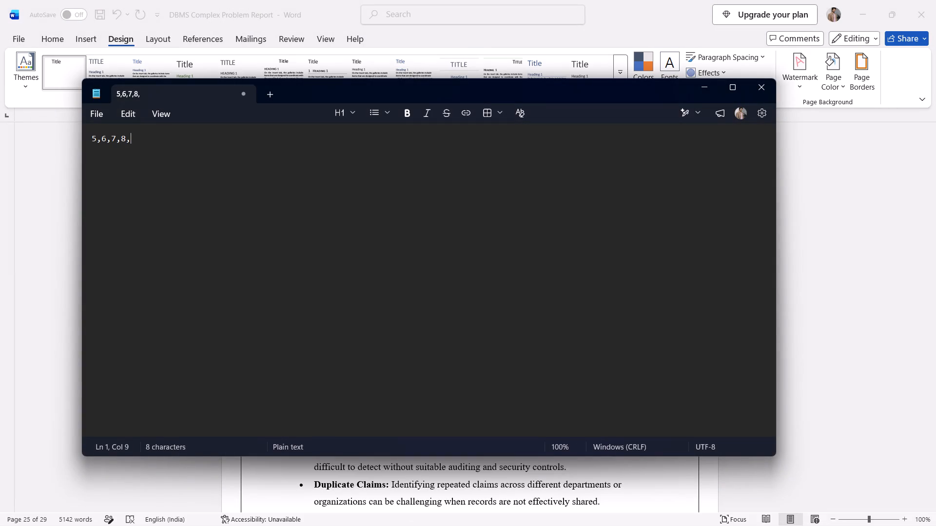
{"action": "key", "text": "9"}
Find the start page of Chapter 6: Proposed Blockchain-Based System in Word and add 11 to the Notepad list.
{"action": "left_click", "coordinate": [847, 208]}
{"action": "scroll", "coordinate": [783, 242], "scroll_direction": "down", "scroll_amount": 7}
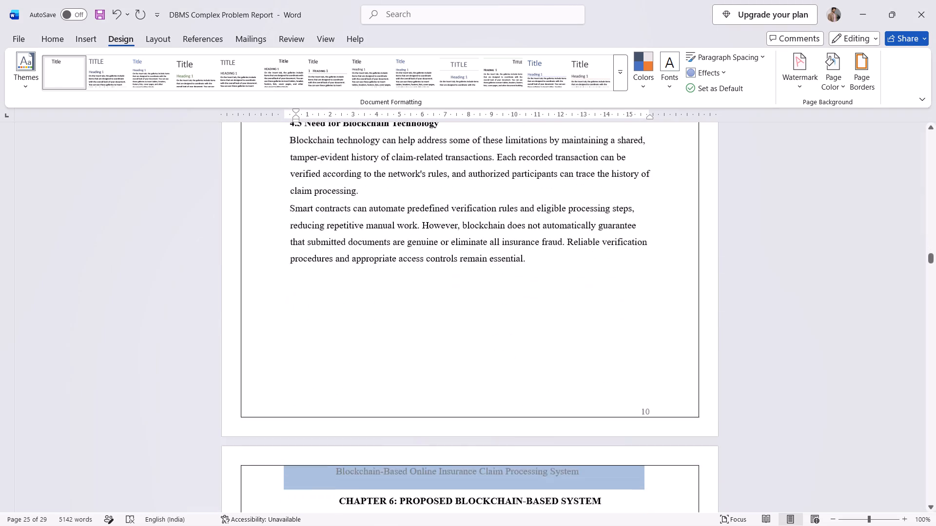
{"action": "scroll", "coordinate": [782, 244], "scroll_direction": "down", "scroll_amount": 11}
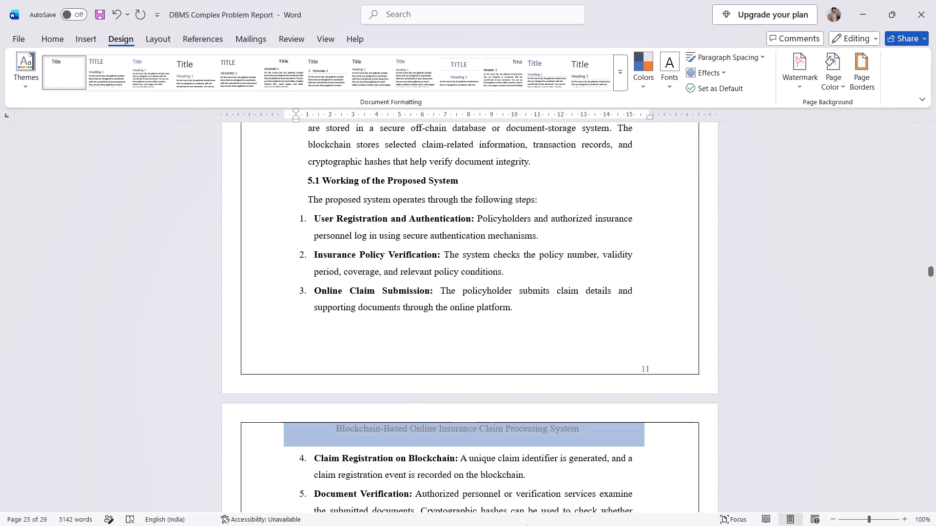
{"action": "left_click", "coordinate": [687, 505]}
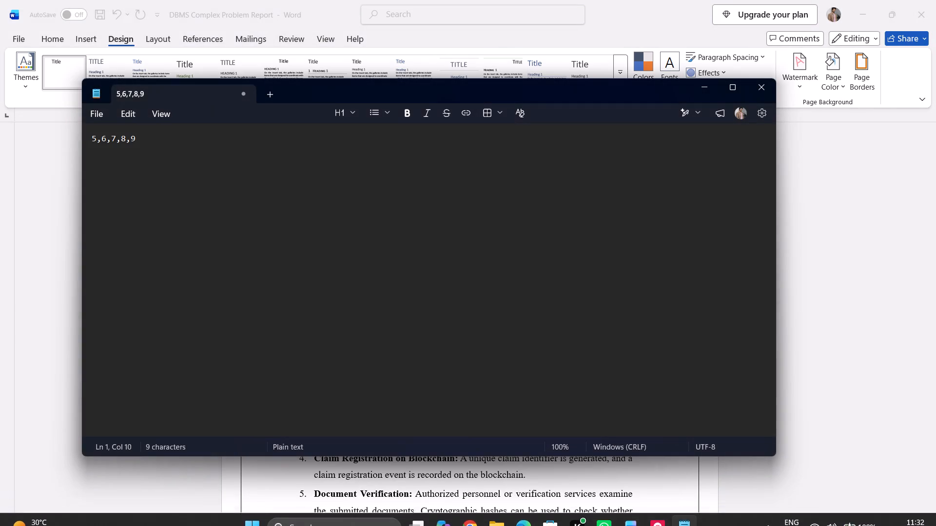
{"action": "key", "text": "comma"}
{"action": "type", "text": "11"}
Find the start page of Chapter 7: Blockchain Technology Used in Word and add 15 to the Notepad list.
{"action": "left_click", "coordinate": [819, 233]}
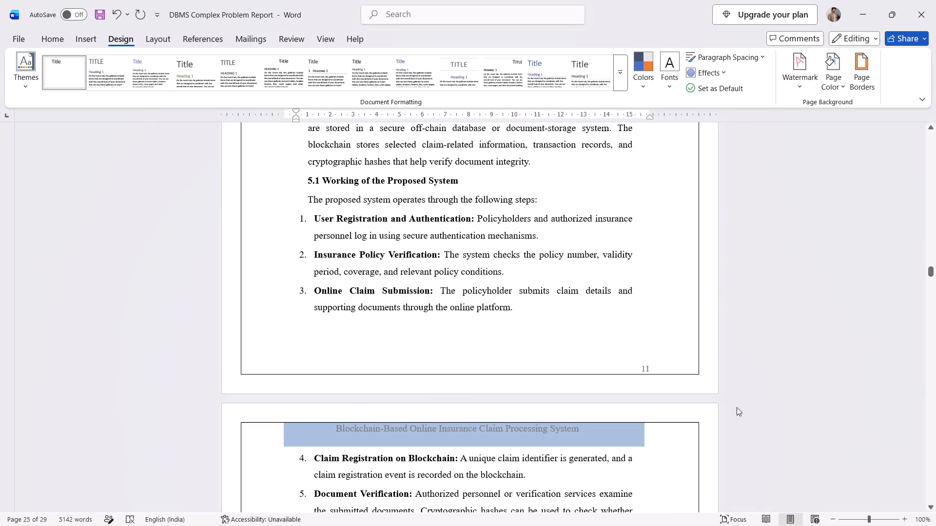
{"action": "scroll", "coordinate": [527, 381], "scroll_direction": "down", "scroll_amount": 18}
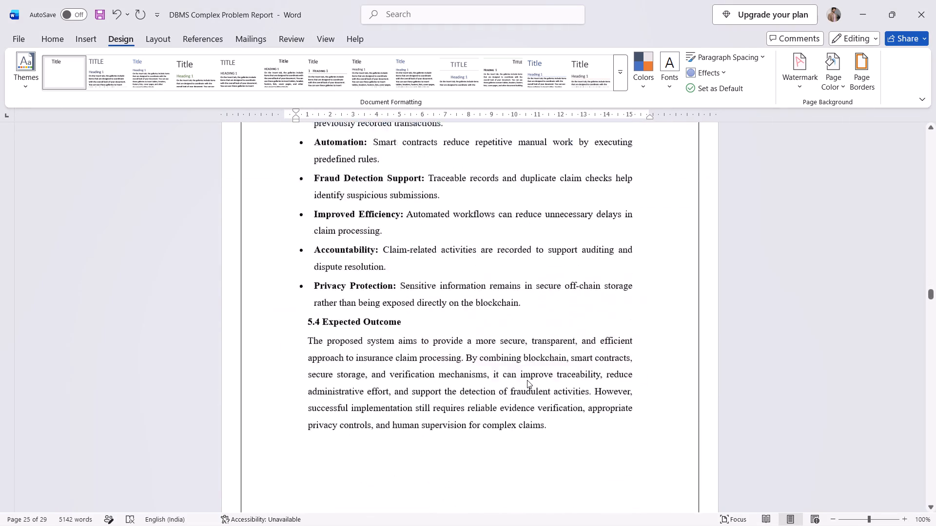
{"action": "scroll", "coordinate": [527, 380], "scroll_direction": "down", "scroll_amount": 14}
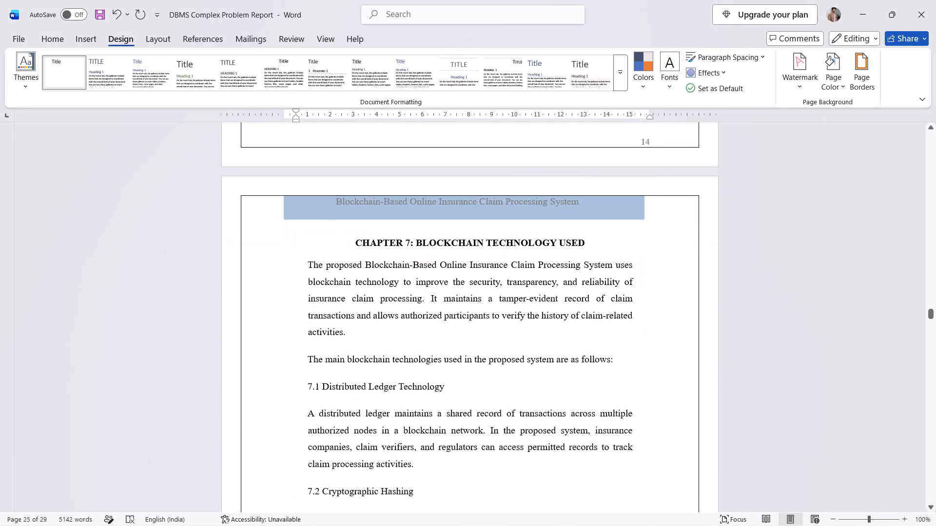
{"action": "scroll", "coordinate": [550, 360], "scroll_direction": "down", "scroll_amount": 6}
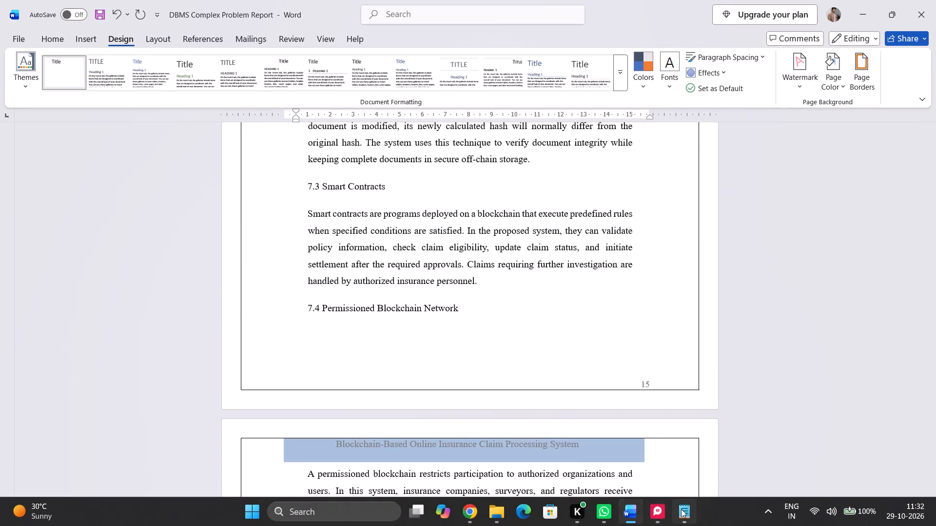
{"action": "left_click", "coordinate": [681, 509]}
{"action": "key", "text": "comma"}
{"action": "key", "text": "1"}
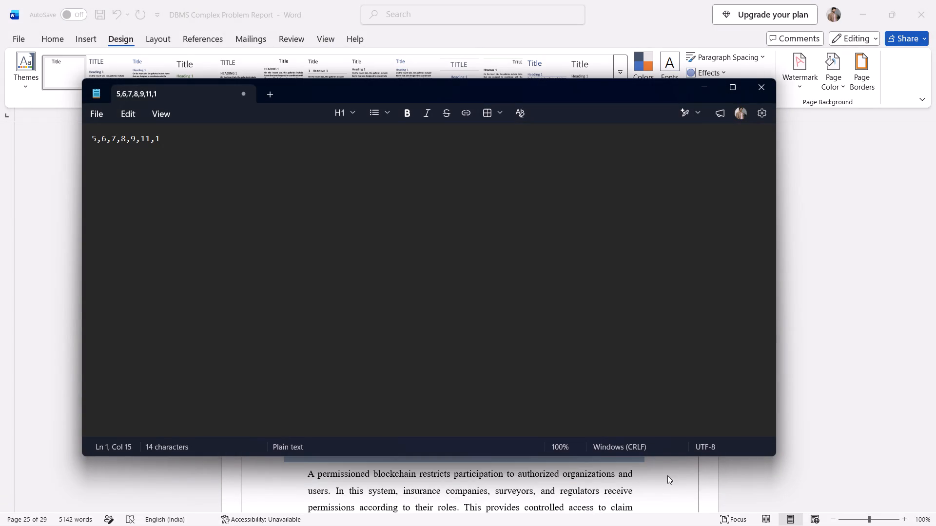
{"action": "key", "text": "5"}
Find the start page of Chapter 8 in Word and add 17 to the Notepad list.
{"action": "left_click", "coordinate": [826, 406]}
{"action": "scroll", "coordinate": [650, 405], "scroll_direction": "down", "scroll_amount": 6}
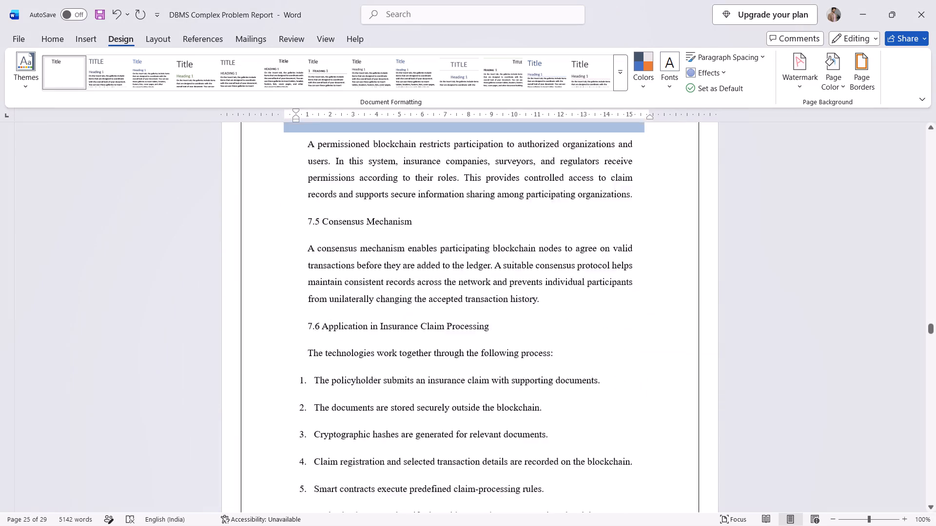
{"action": "scroll", "coordinate": [650, 405], "scroll_direction": "down", "scroll_amount": 13}
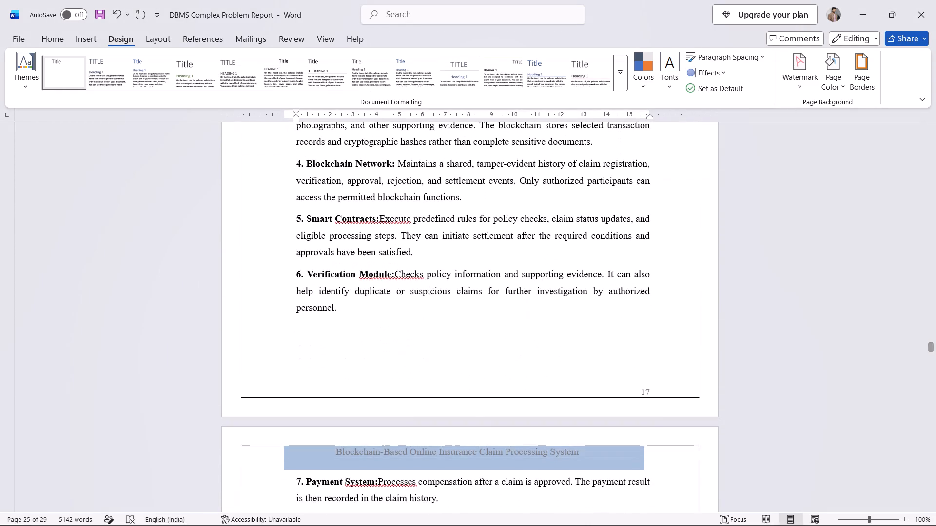
{"action": "left_click", "coordinate": [686, 503]}
{"action": "key", "text": "comma"}
{"action": "key", "text": "1"}
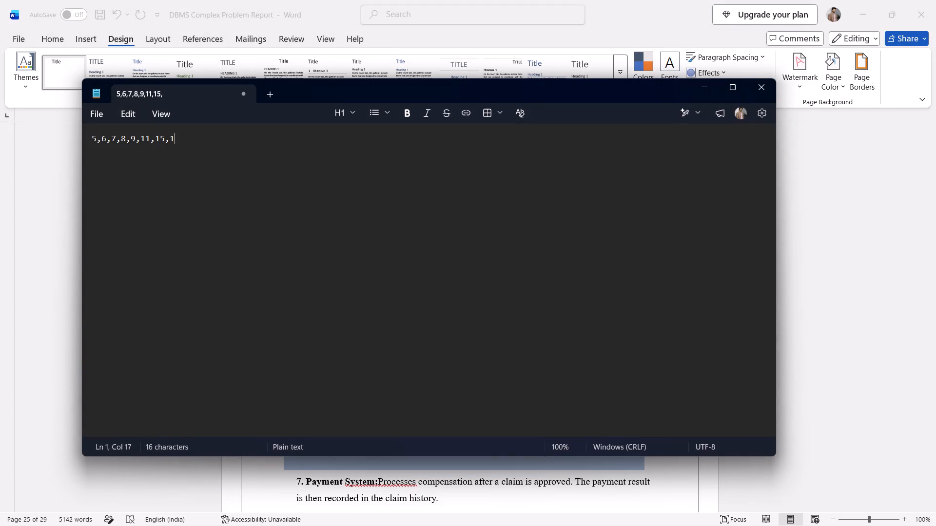
{"action": "key", "text": "7"}
Find the start page of Chapter 9 in Word and add 19 to the Notepad list.
{"action": "left_click", "coordinate": [850, 301]}
{"action": "scroll", "coordinate": [741, 337], "scroll_direction": "down", "scroll_amount": 6}
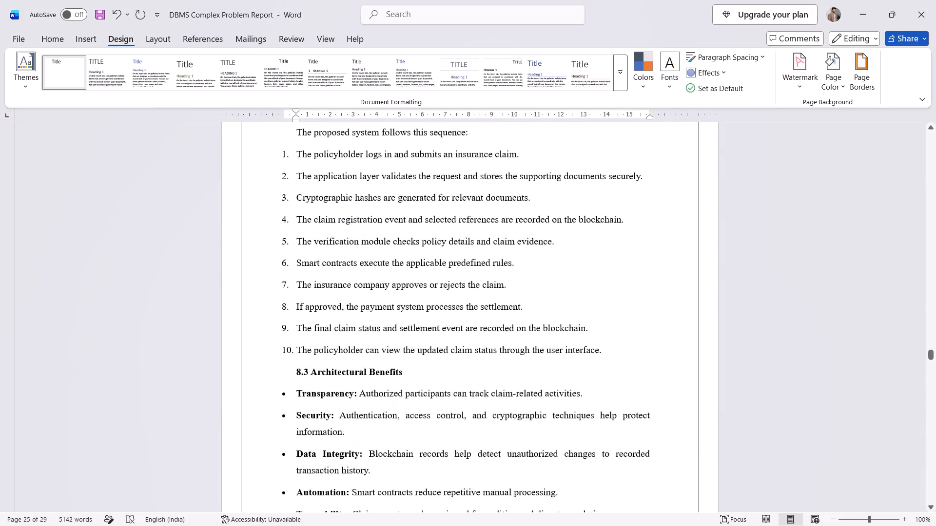
{"action": "scroll", "coordinate": [741, 337], "scroll_direction": "down", "scroll_amount": 13}
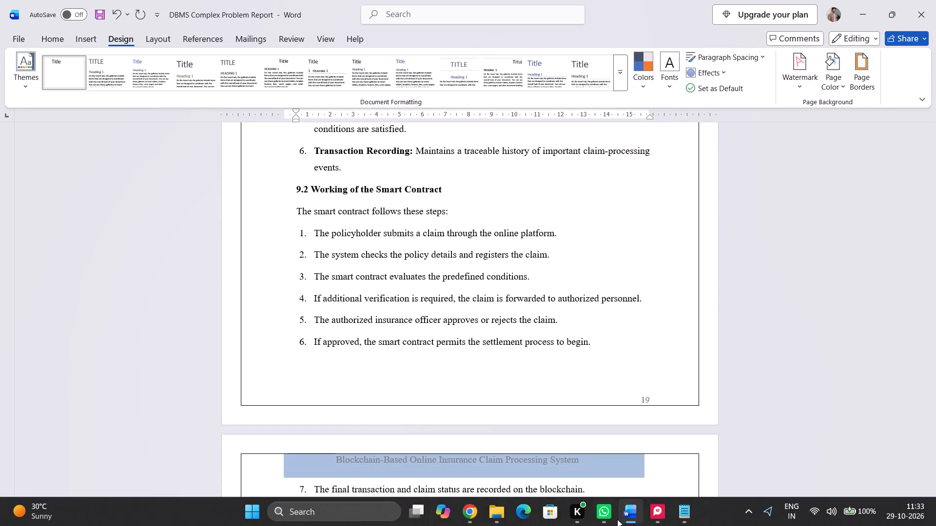
{"action": "left_click", "coordinate": [676, 507]}
{"action": "key", "text": "comma"}
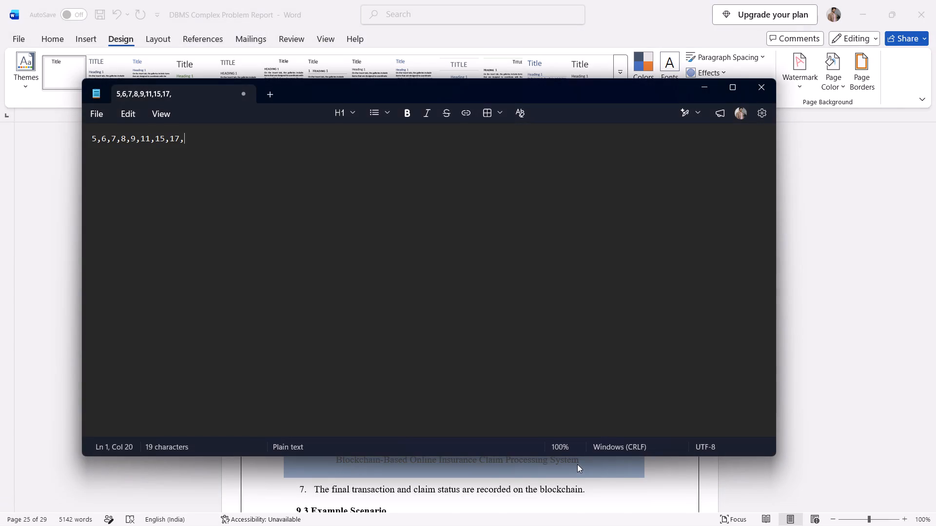
{"action": "key", "text": "1"}
{"action": "key", "text": "9"}
Find the start page of Chapter 10 in Word and add 21 to the Notepad list.
{"action": "left_click", "coordinate": [831, 364]}
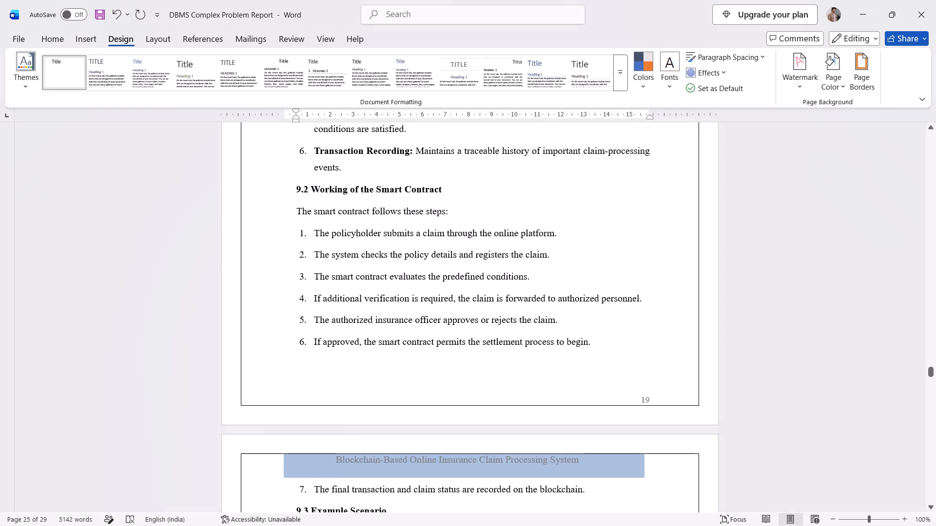
{"action": "scroll", "coordinate": [751, 376], "scroll_direction": "down", "scroll_amount": 16}
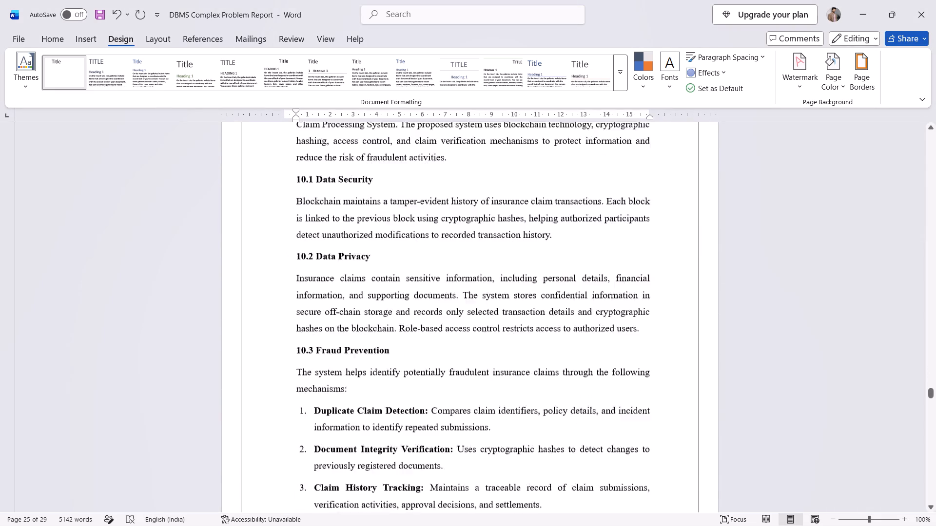
{"action": "scroll", "coordinate": [750, 376], "scroll_direction": "down", "scroll_amount": 4}
{"action": "left_click", "coordinate": [674, 512]}
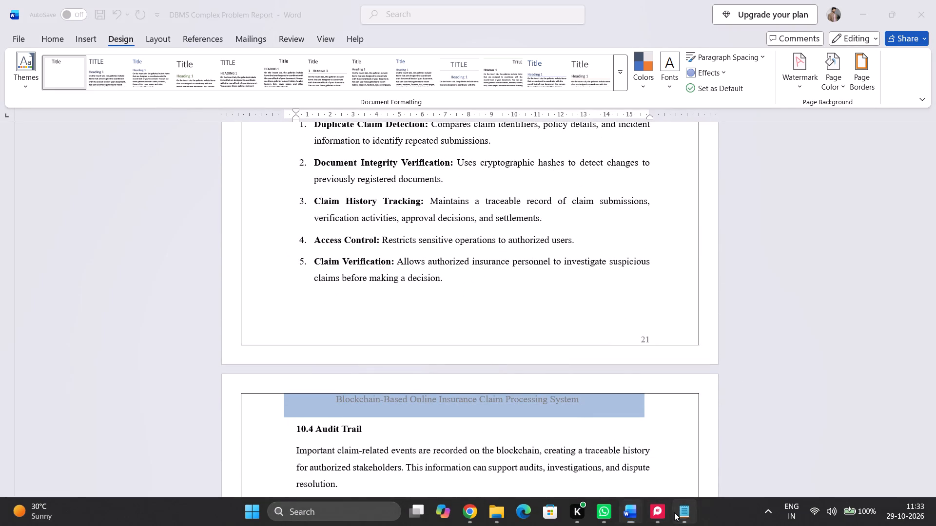
{"action": "type", "text": ",21"}
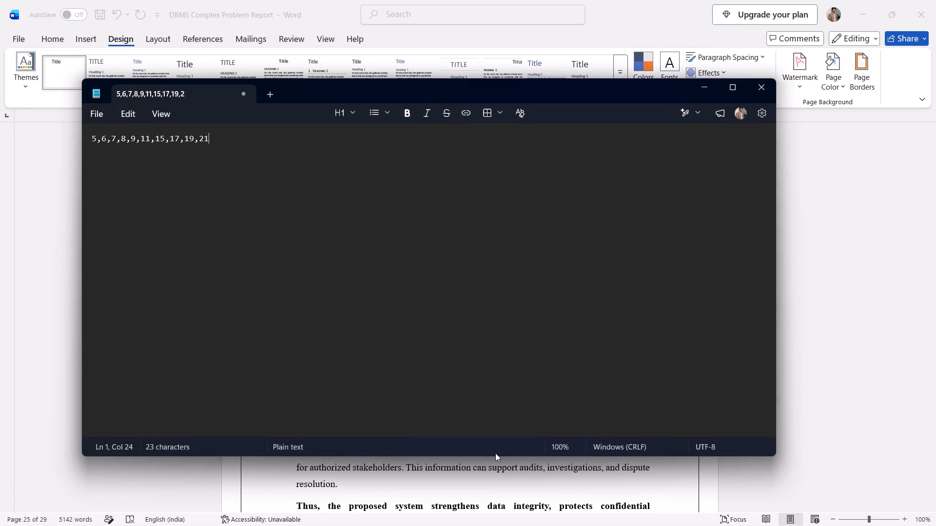
{"action": "key", "text": "comma"}
Find the start page of Chapter 11 in Word and add 23 to the Notepad list.
{"action": "left_click", "coordinate": [833, 291]}
{"action": "scroll", "coordinate": [786, 333], "scroll_direction": "down", "scroll_amount": 7}
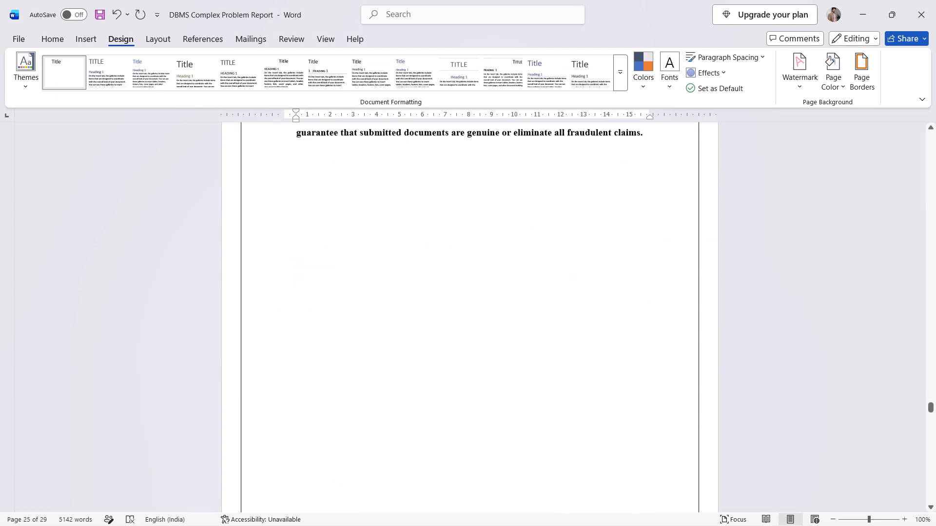
{"action": "scroll", "coordinate": [786, 333], "scroll_direction": "down", "scroll_amount": 12}
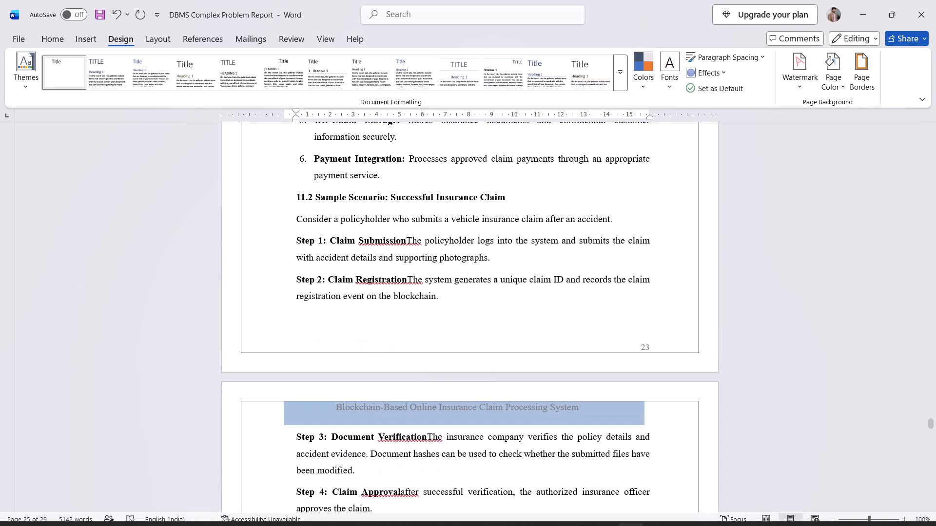
{"action": "left_click", "coordinate": [692, 509]}
{"action": "key", "text": "comma"}
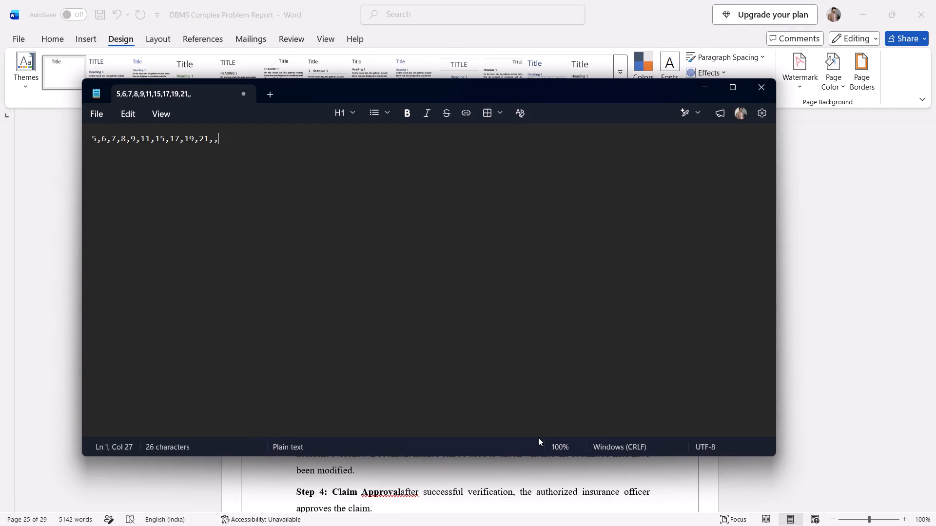
{"action": "key", "text": "BackSpace"}
{"action": "type", "text": "23"}
Find the start page of Chapter 12: Advantages and Limitations in Word and add 25 to the Notepad list.
{"action": "left_click", "coordinate": [851, 281]}
{"action": "scroll", "coordinate": [821, 323], "scroll_direction": "down", "scroll_amount": 14}
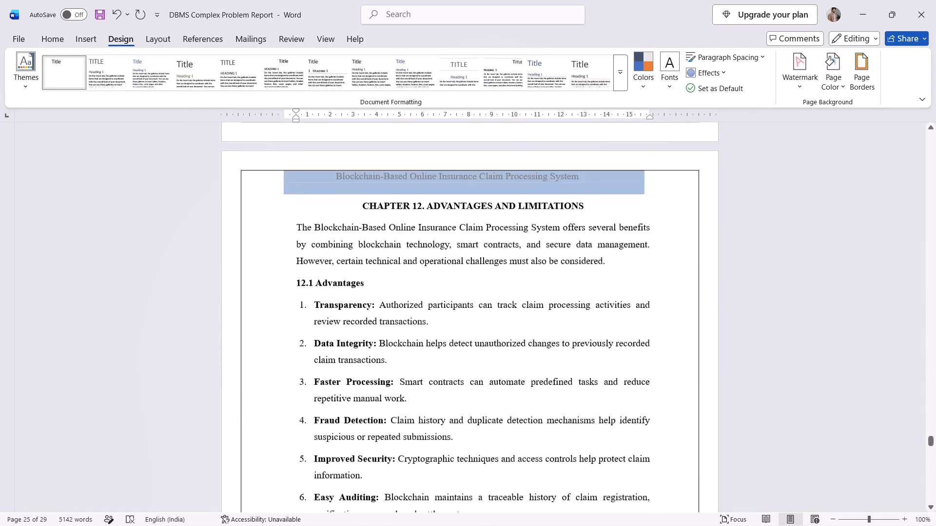
{"action": "scroll", "coordinate": [818, 319], "scroll_direction": "down", "scroll_amount": 2}
{"action": "scroll", "coordinate": [818, 319], "scroll_direction": "up", "scroll_amount": 4}
{"action": "scroll", "coordinate": [818, 319], "scroll_direction": "down", "scroll_amount": 8}
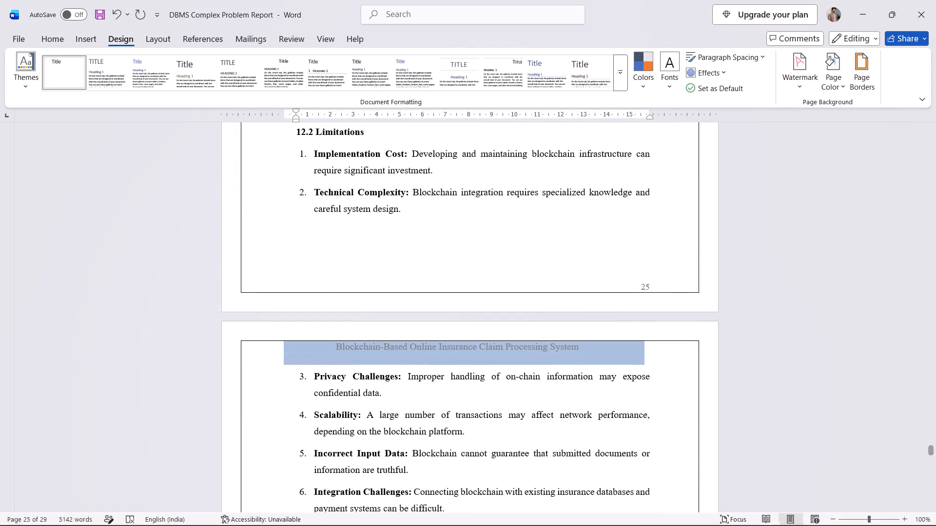
{"action": "left_click", "coordinate": [681, 508]}
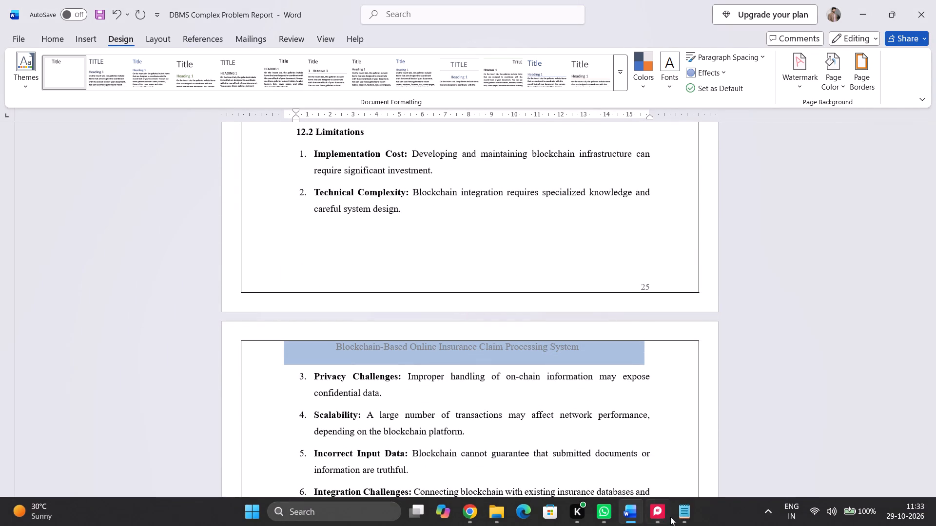
{"action": "left_click", "coordinate": [689, 510]}
{"action": "type", "text": ",2"}
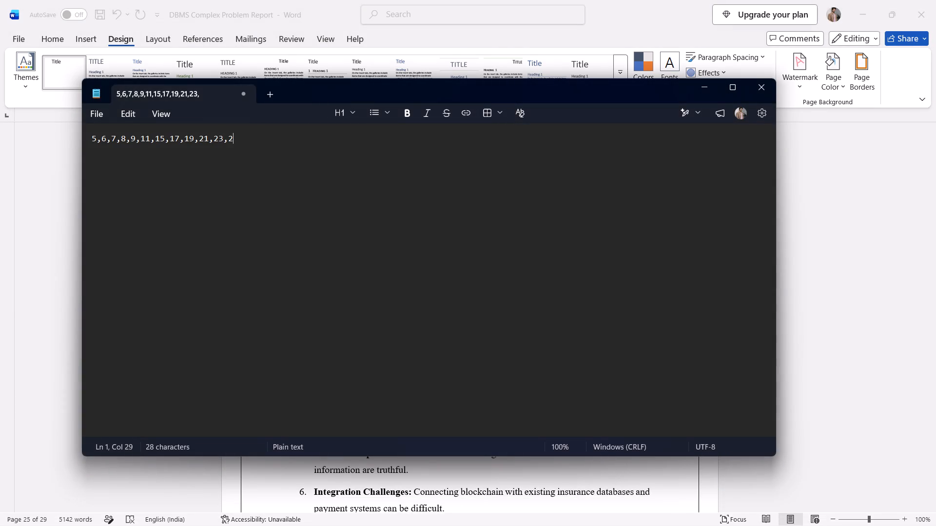
{"action": "key", "text": "5"}
Find the start page of Chapter 13 in Word and add 27 to the Notepad list.
{"action": "left_click", "coordinate": [860, 278]}
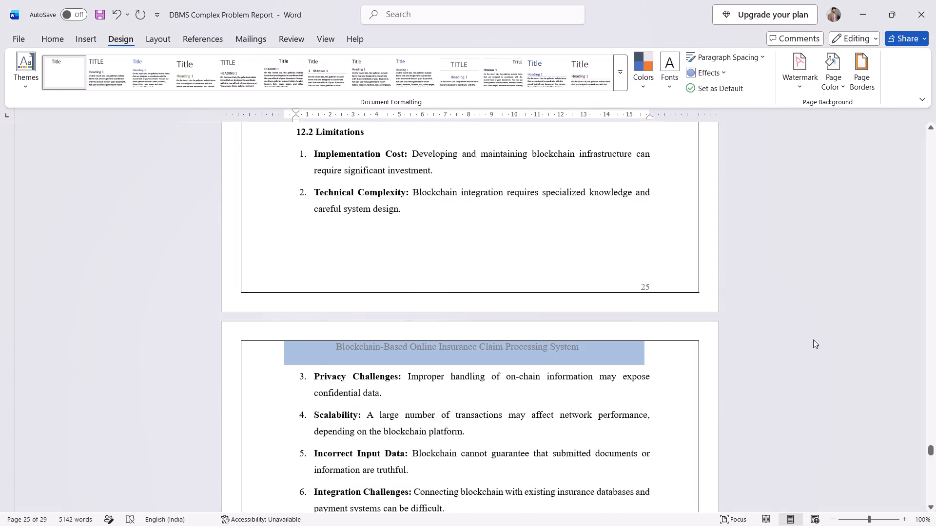
{"action": "scroll", "coordinate": [813, 339], "scroll_direction": "down", "scroll_amount": 19}
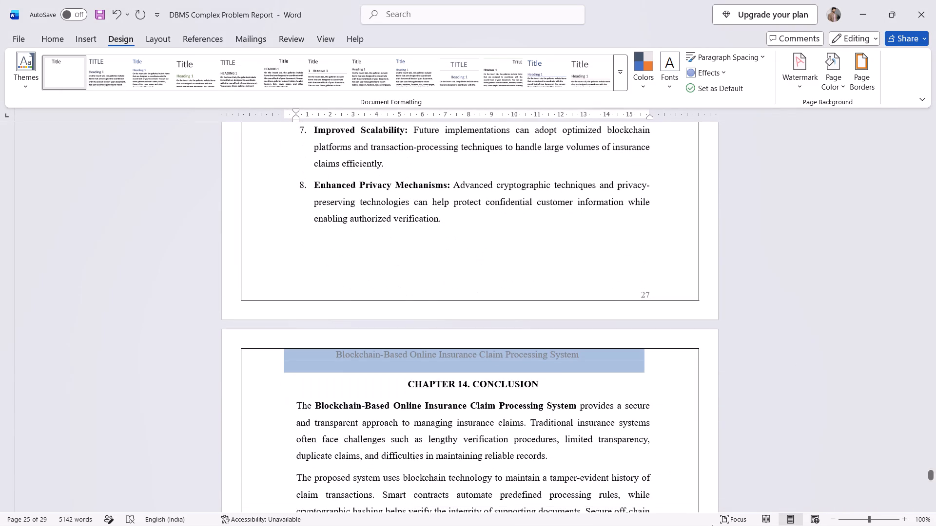
{"action": "left_click", "coordinate": [697, 510]}
{"action": "key", "text": "comma"}
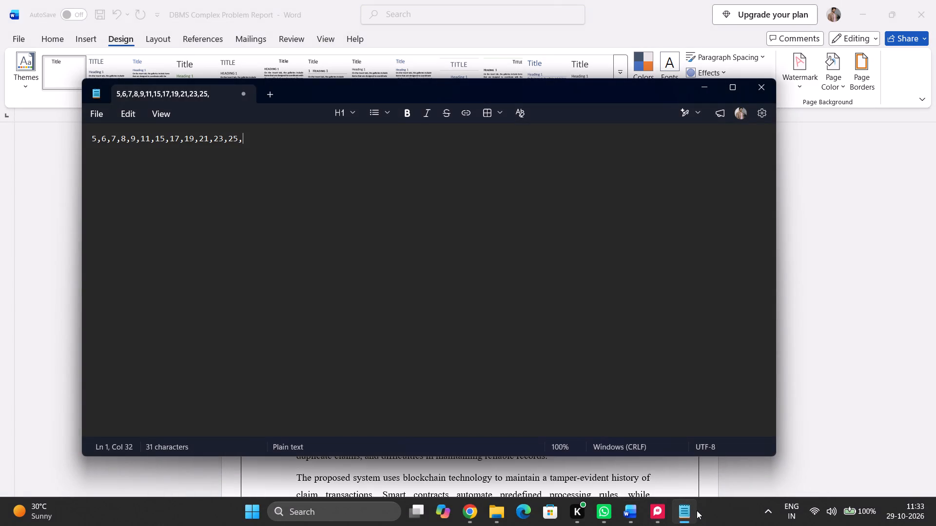
{"action": "type", "text": "27."}
{"action": "key", "text": "BackSpace"}
{"action": "key", "text": "comma"}
Find the page number of Chapter 14: Conclusion in Word and add 28 to the Notepad list.
{"action": "left_click", "coordinate": [845, 410]}
{"action": "scroll", "coordinate": [768, 402], "scroll_direction": "down", "scroll_amount": 4}
{"action": "scroll", "coordinate": [768, 402], "scroll_direction": "up", "scroll_amount": 1}
{"action": "scroll", "coordinate": [768, 402], "scroll_direction": "down", "scroll_amount": 4}
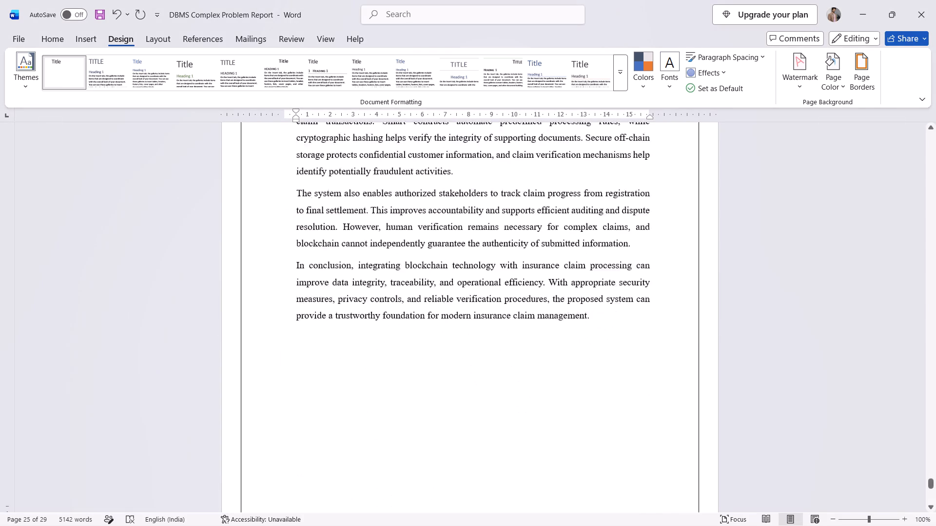
{"action": "scroll", "coordinate": [768, 402], "scroll_direction": "down", "scroll_amount": 1}
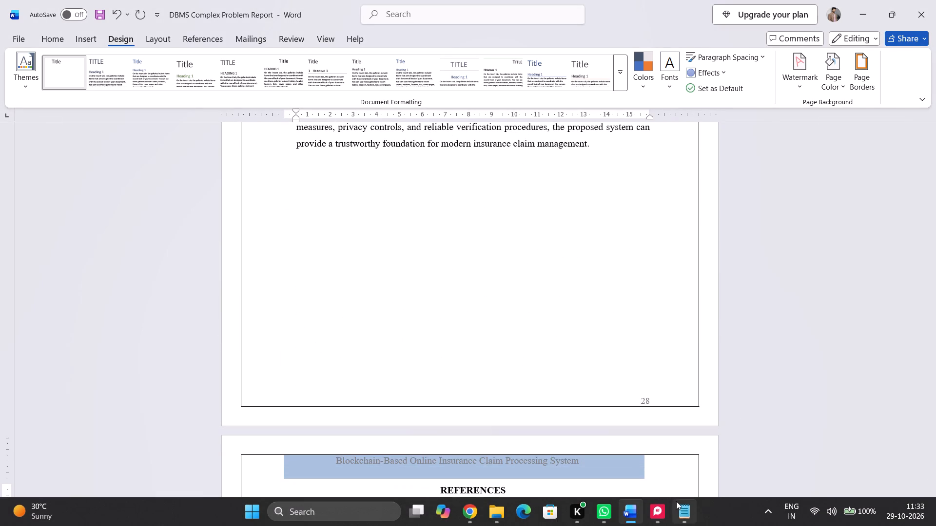
{"action": "left_click", "coordinate": [682, 506]}
{"action": "key", "text": "2"}
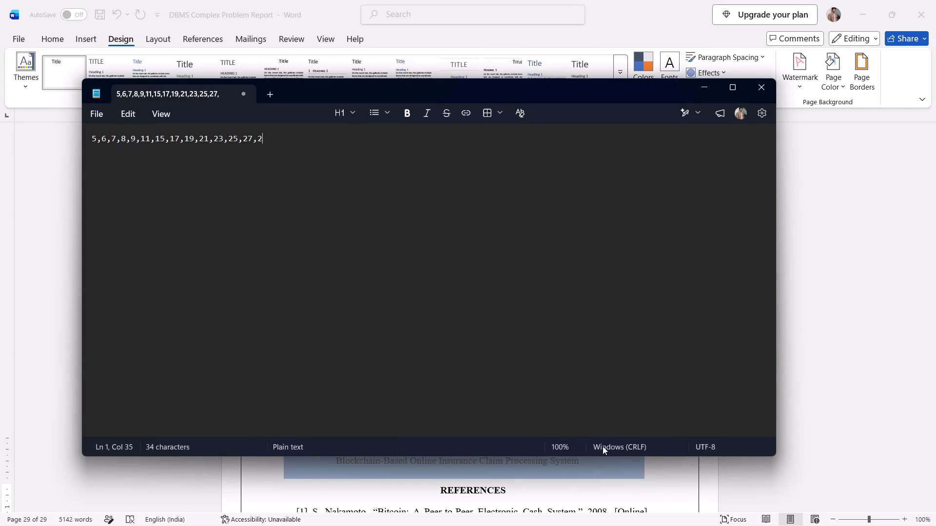
{"action": "key", "text": "8"}
Check the References page number in Word and set the References entry in the INDEX table to page 29.
{"action": "left_click", "coordinate": [830, 337]}
{"action": "scroll", "coordinate": [811, 345], "scroll_direction": "up", "scroll_amount": 8}
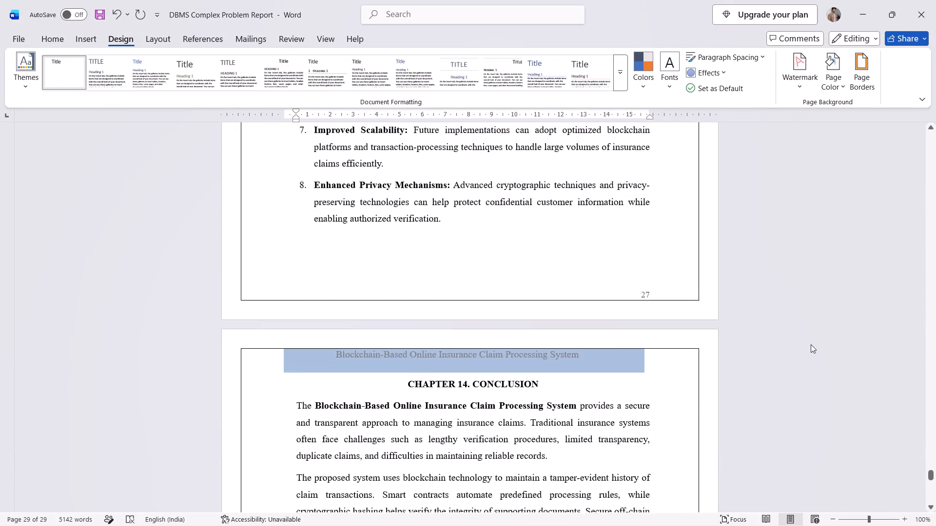
{"action": "scroll", "coordinate": [811, 344], "scroll_direction": "down", "scroll_amount": 17}
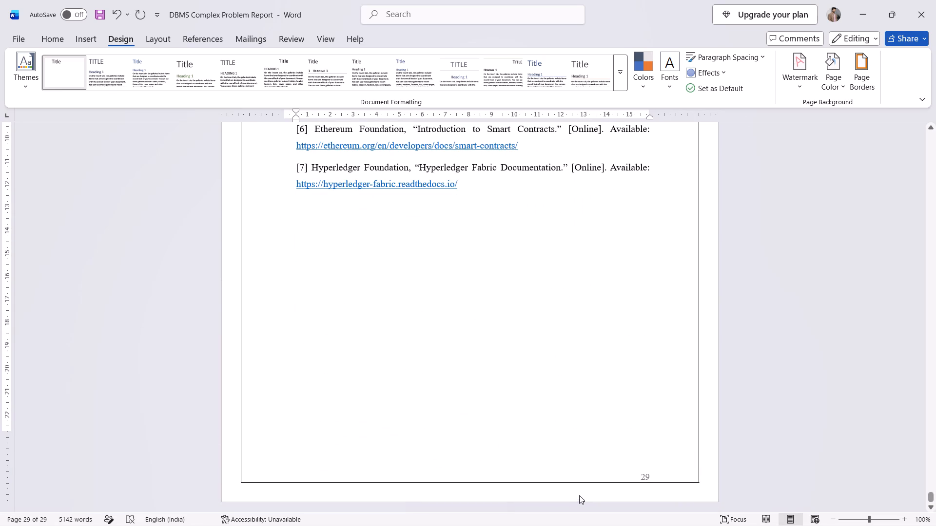
{"action": "scroll", "coordinate": [598, 355], "scroll_direction": "up", "scroll_amount": 20}
{"action": "scroll", "coordinate": [598, 355], "scroll_direction": "up", "scroll_amount": 6}
{"action": "scroll", "coordinate": [596, 350], "scroll_direction": "down", "scroll_amount": 5}
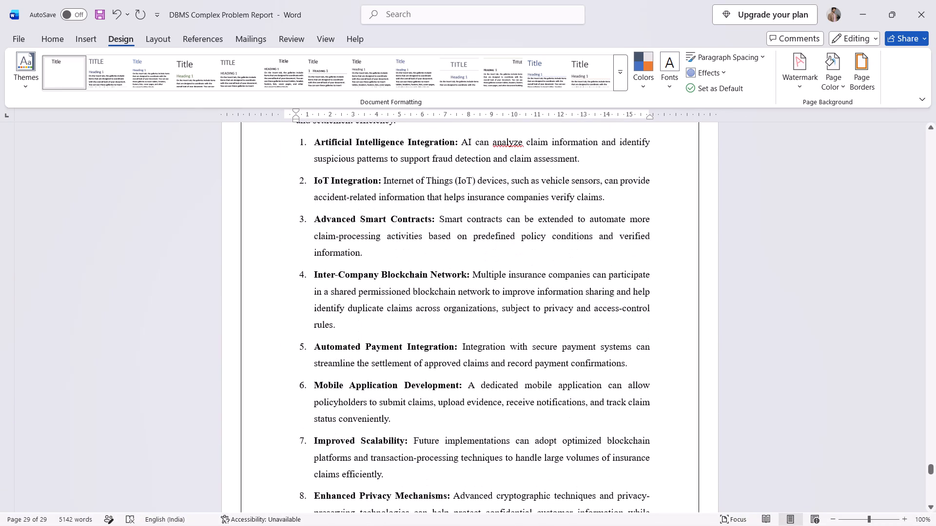
{"action": "scroll", "coordinate": [596, 350], "scroll_direction": "up", "scroll_amount": 20}
{"action": "scroll", "coordinate": [596, 350], "scroll_direction": "up", "scroll_amount": 20}
{"action": "scroll", "coordinate": [596, 350], "scroll_direction": "up", "scroll_amount": 19}
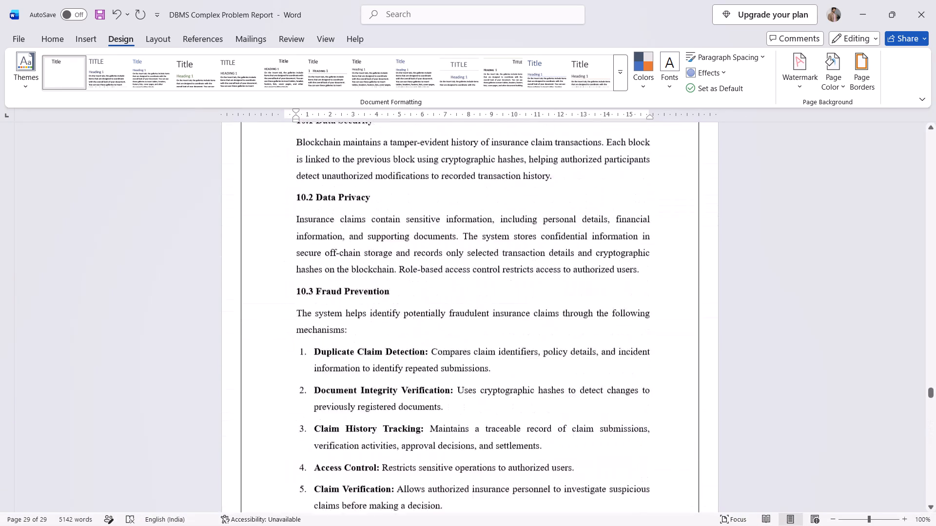
{"action": "scroll", "coordinate": [595, 347], "scroll_direction": "up", "scroll_amount": 13}
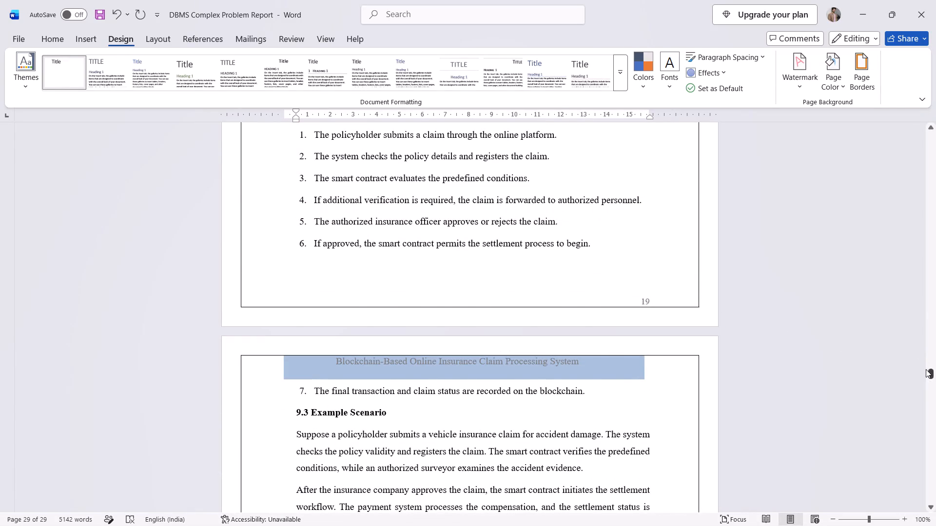
{"action": "left_click_drag", "start_coordinate": [926, 369], "coordinate": [913, 169]}
{"action": "left_click", "coordinate": [620, 427]}
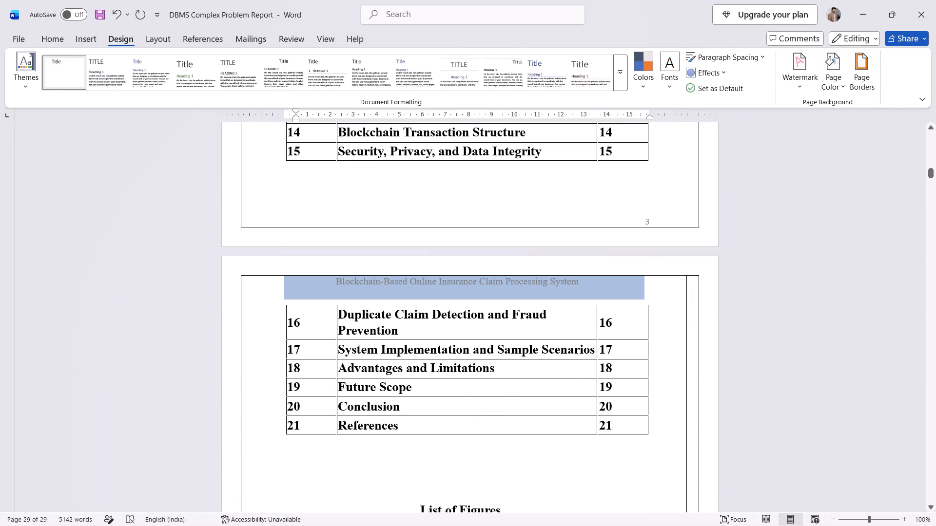
{"action": "key", "text": "BackSpace"}
{"action": "key", "text": "9"}
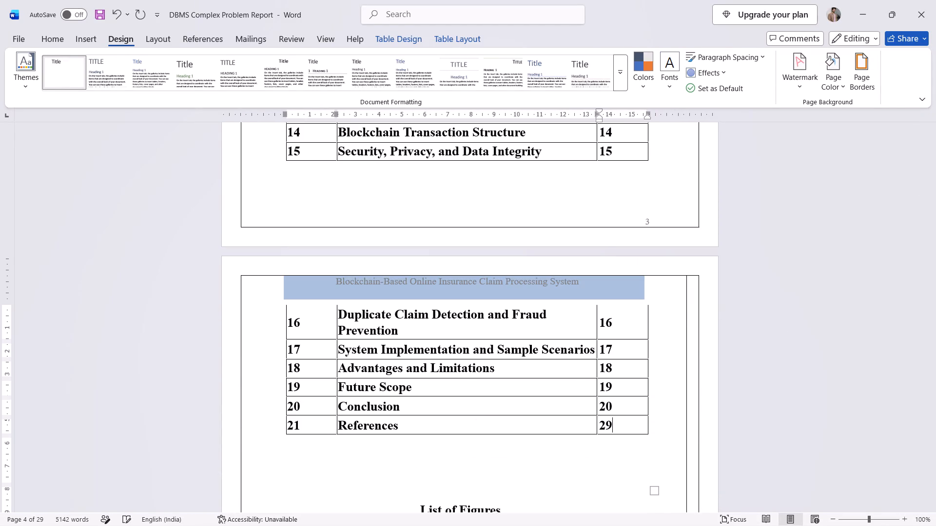
Set the Conclusion entry's page number in the INDEX table to 28.
{"action": "left_click", "coordinate": [622, 409]}
{"action": "key", "text": "BackSpace"}
{"action": "key", "text": "8"}
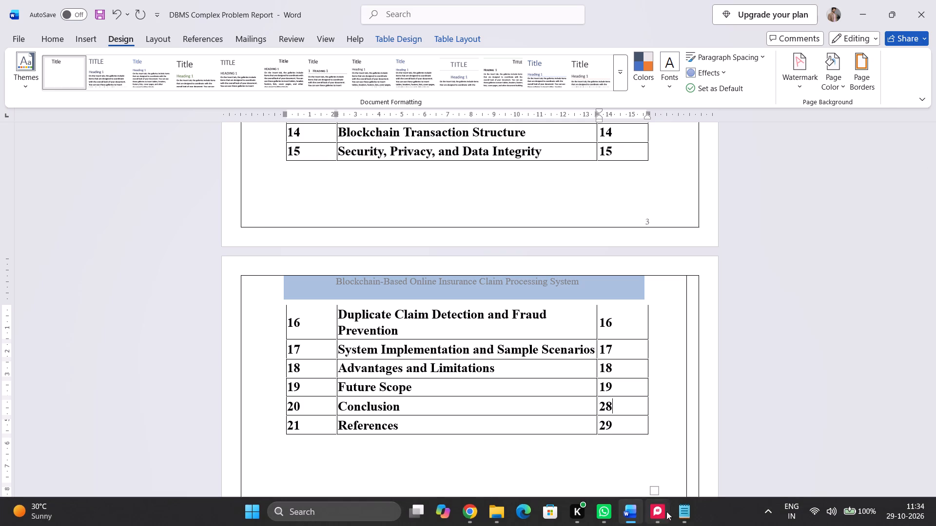
Consult the Notepad page list and set the Abstract entry's page number in Word's INDEX table to 5.
{"action": "scroll", "coordinate": [653, 410], "scroll_direction": "up", "scroll_amount": 7}
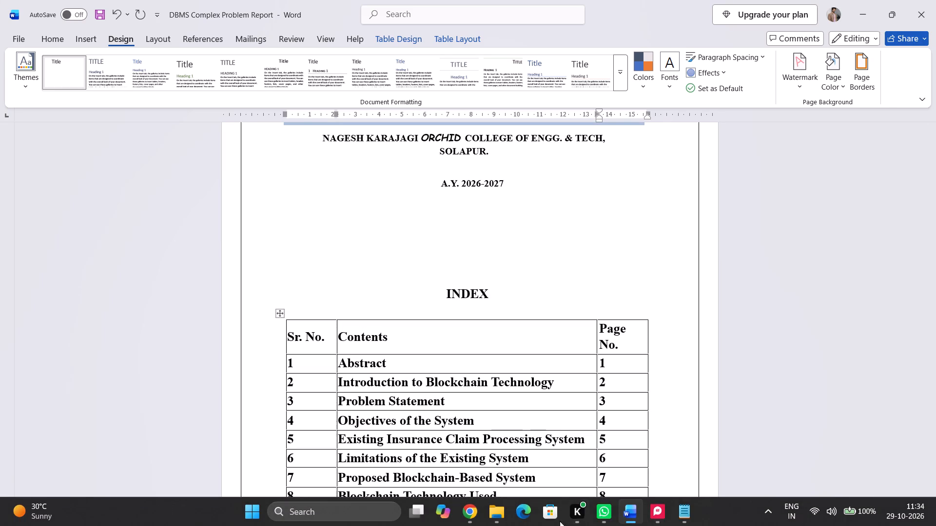
{"action": "left_click", "coordinate": [686, 510]}
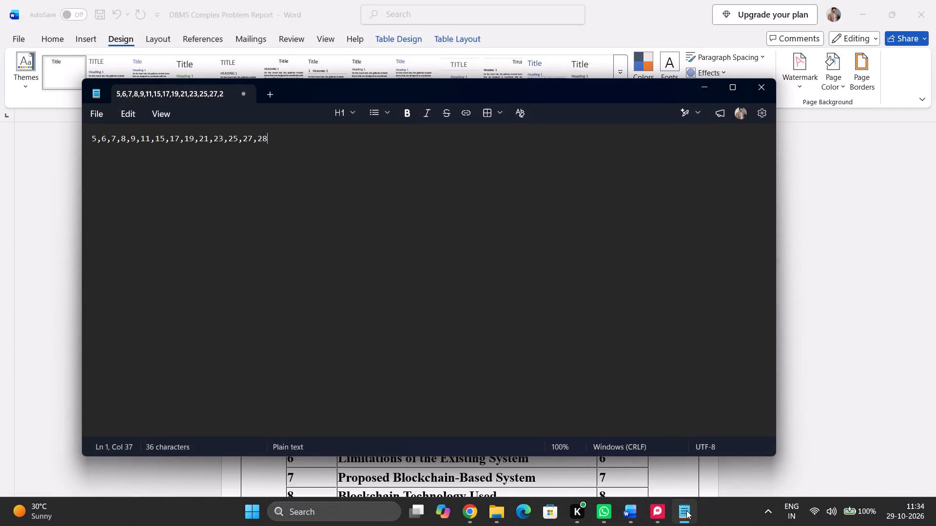
{"action": "left_click", "coordinate": [686, 510]}
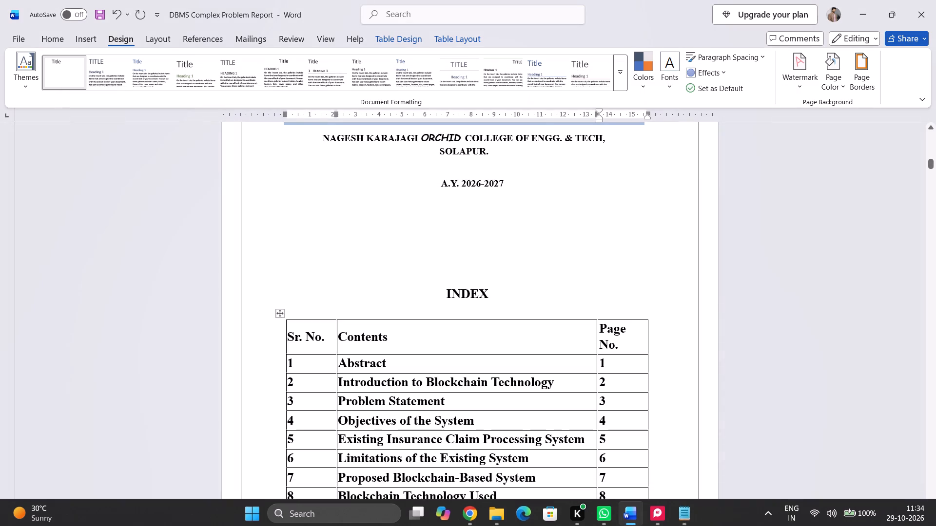
{"action": "left_click", "coordinate": [614, 368]}
{"action": "key", "text": "BackSpace"}
{"action": "key", "text": "5"}
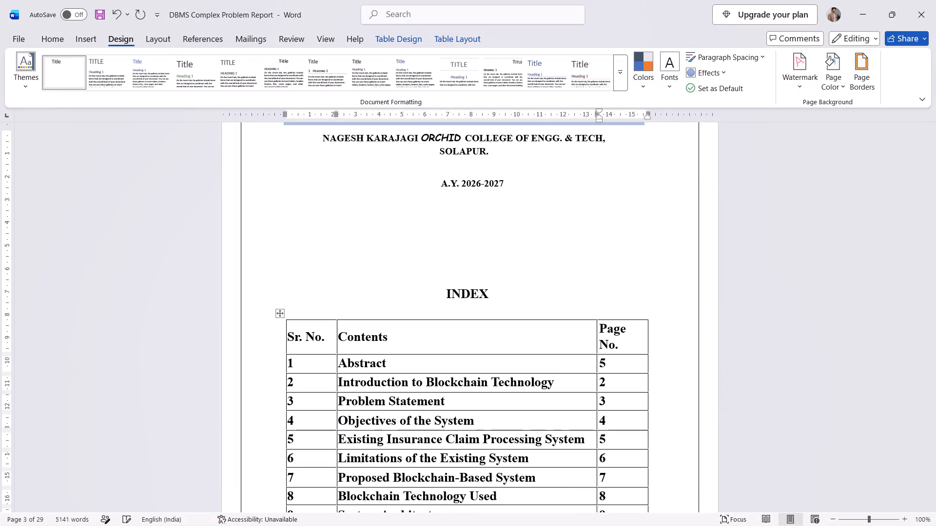
Set the INDEX page numbers of Introduction to Blockchain Technology, Problem Statement and Objectives of the System to 6, 7 and 8.
{"action": "left_click", "coordinate": [619, 378]}
{"action": "key", "text": "BackSpace"}
{"action": "key", "text": "6"}
{"action": "left_click", "coordinate": [619, 399]}
{"action": "key", "text": "BackSpace"}
{"action": "key", "text": "7"}
{"action": "left_click", "coordinate": [620, 415]}
{"action": "key", "text": "BackSpace"}
{"action": "key", "text": "8"}
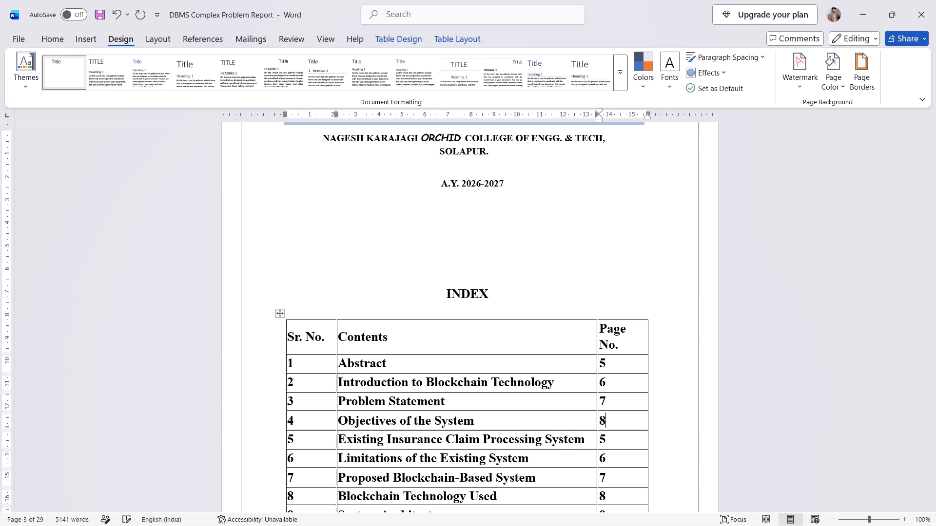
Set the INDEX page numbers of Existing Insurance Claim Processing System to 9 and Limitations of the Existing System to 11.
{"action": "left_click", "coordinate": [620, 442]}
{"action": "key", "text": "BackSpace"}
{"action": "key", "text": "9"}
{"action": "left_click", "coordinate": [619, 457]}
{"action": "key", "text": "BackSpace"}
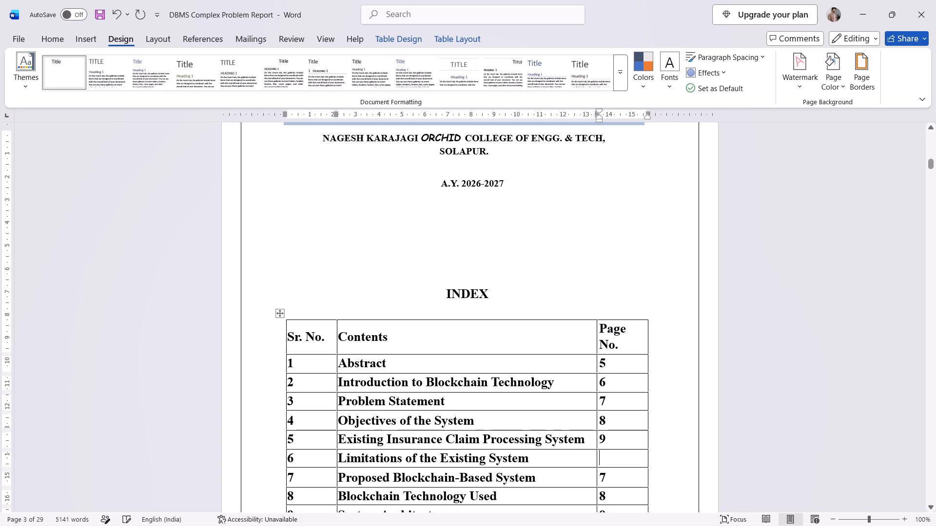
{"action": "type", "text": "11"}
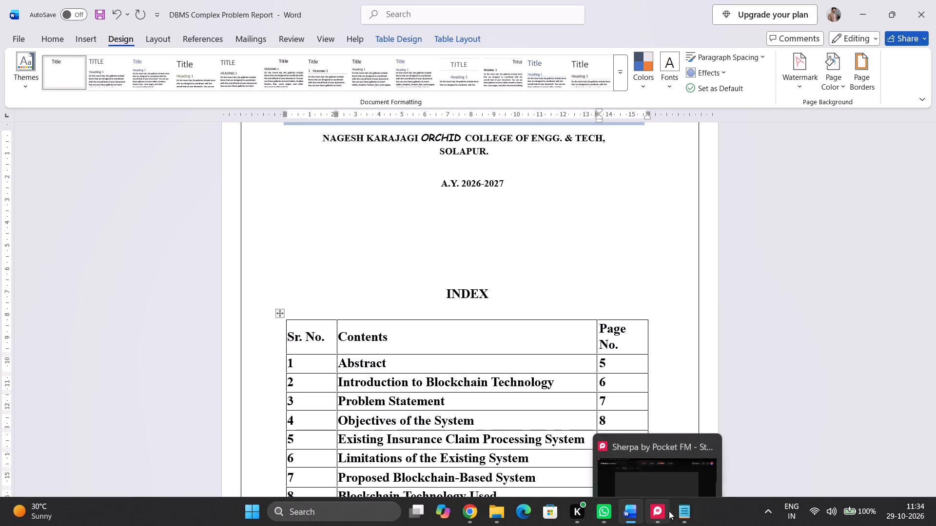
Consult the Notepad page list and set Word's INDEX page numbers for Proposed Blockchain-Based System to 15 and Blockchain Technology Used to 17.
{"action": "left_click", "coordinate": [676, 511]}
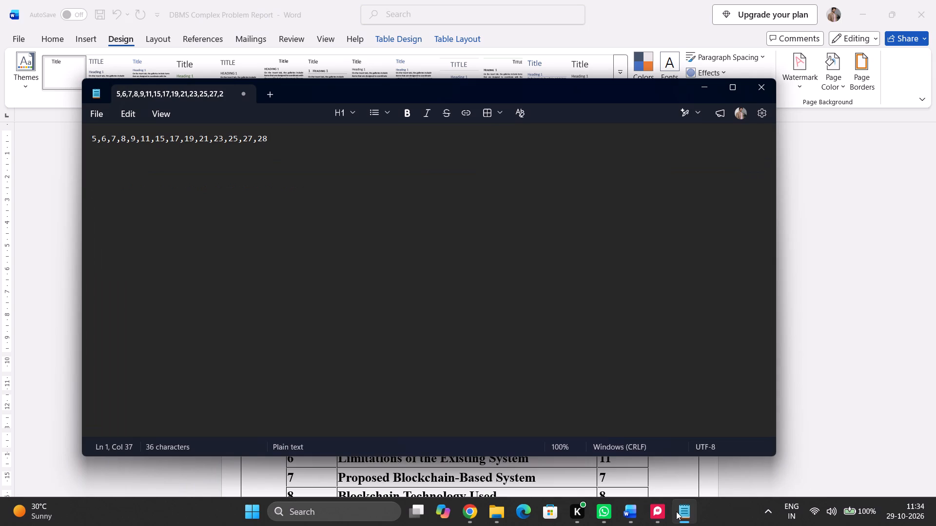
{"action": "left_click", "coordinate": [676, 511]}
{"action": "scroll", "coordinate": [692, 337], "scroll_direction": "down", "scroll_amount": 3}
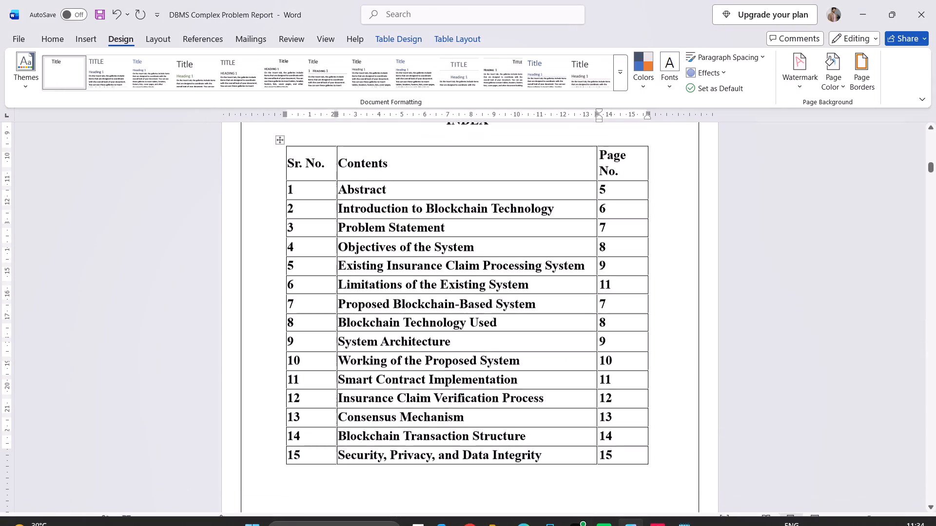
{"action": "left_click", "coordinate": [614, 272]}
{"action": "key", "text": "BackSpace"}
{"action": "type", "text": "15"}
{"action": "left_click", "coordinate": [608, 289]}
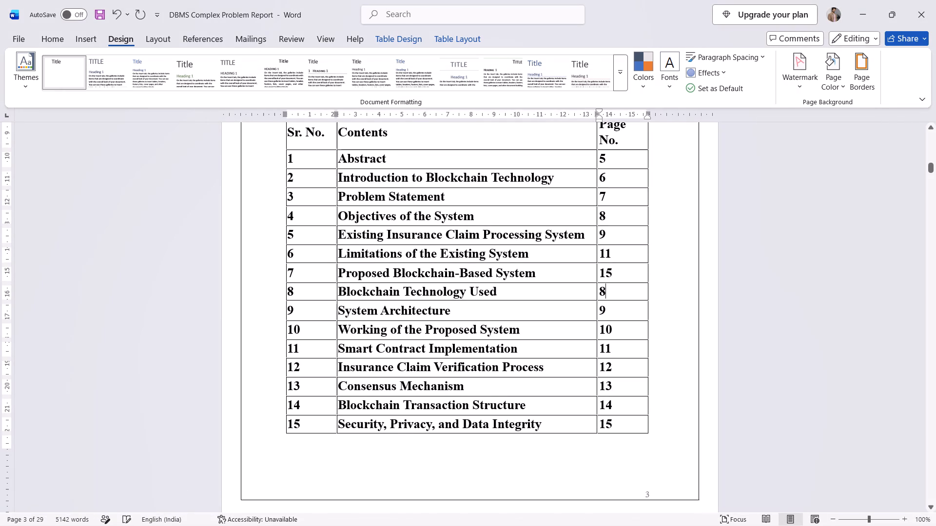
{"action": "key", "text": "BackSpace"}
{"action": "type", "text": "17"}
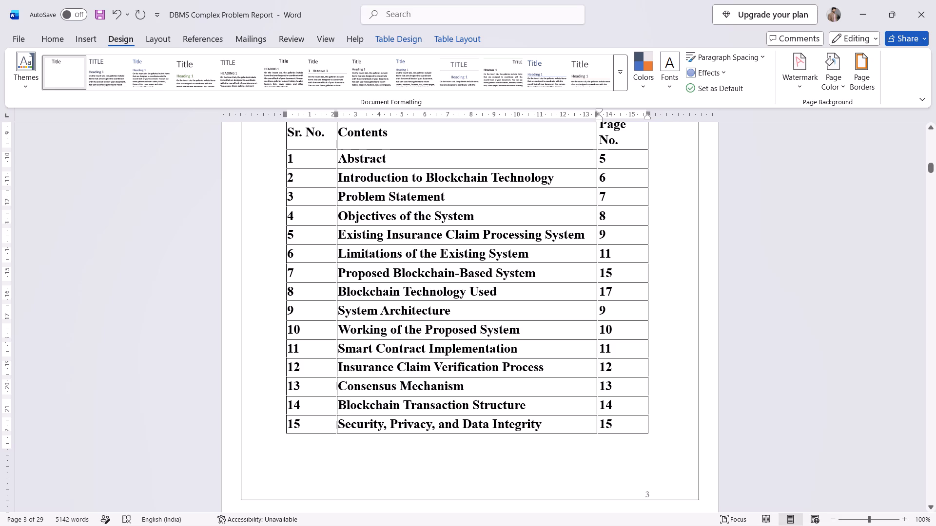
Set the INDEX page numbers of System Architecture to 19 and Working of the Proposed System to 21.
{"action": "left_click", "coordinate": [613, 318]}
{"action": "key", "text": "BackSpace"}
{"action": "type", "text": "19"}
{"action": "left_click", "coordinate": [615, 331]}
{"action": "key", "text": "BackSpace"}
{"action": "key", "text": "BackSpace"}
{"action": "type", "text": "21"}
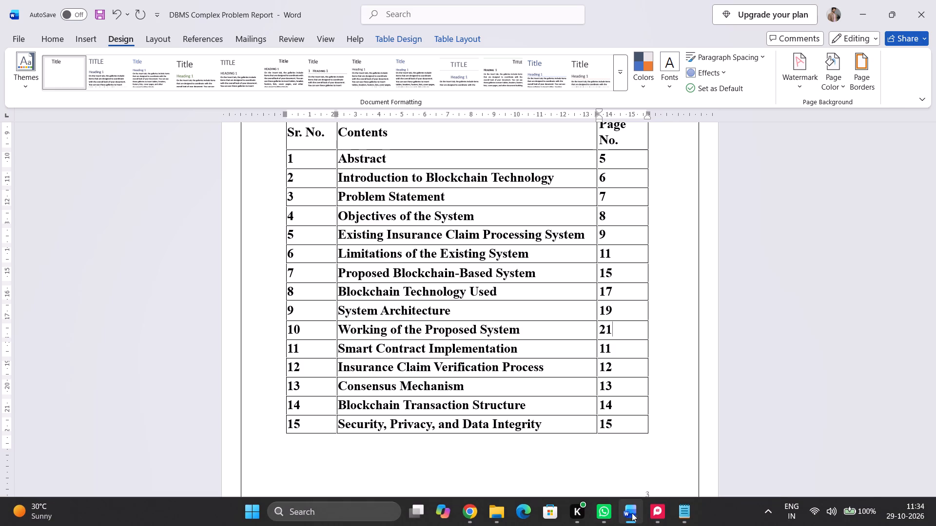
Consult the Notepad page list and set the Insurance Claim Verification Process entry's page number in Word's INDEX table to 23.
{"action": "left_click", "coordinate": [674, 512]}
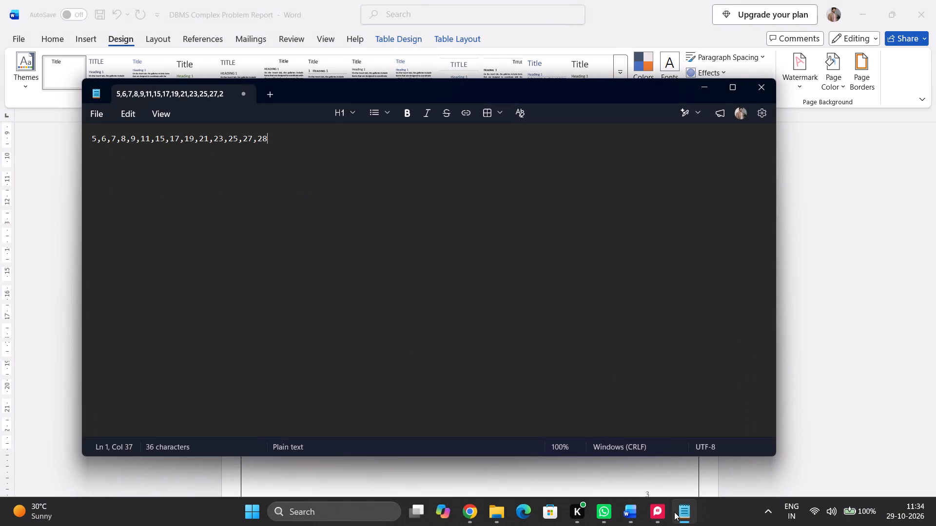
{"action": "left_click", "coordinate": [674, 512]}
{"action": "left_click", "coordinate": [626, 366]}
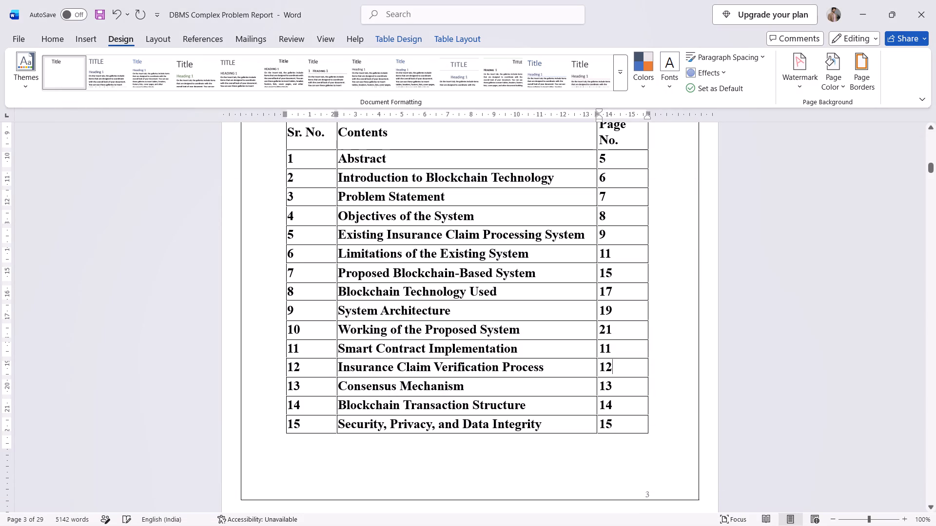
{"action": "key", "text": "BackSpace"}
{"action": "key", "text": "BackSpace"}
{"action": "key", "text": "2"}
{"action": "key", "text": "3"}
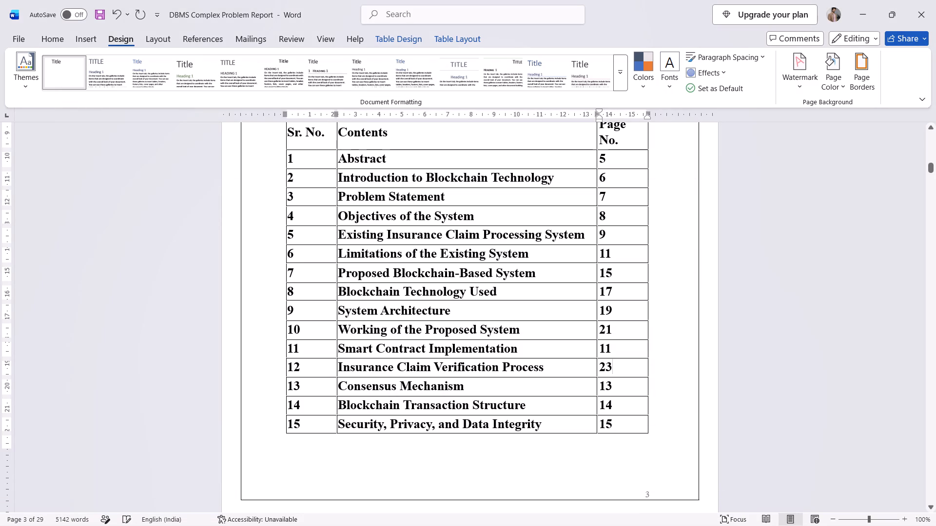
Set the INDEX page numbers of Consensus Mechanism to 25 and Blockchain Transaction Structure to 27.
{"action": "left_click", "coordinate": [625, 388]}
{"action": "key", "text": "BackSpace"}
{"action": "key", "text": "BackSpace"}
{"action": "type", "text": "25"}
{"action": "left_click", "coordinate": [628, 406]}
{"action": "key", "text": "BackSpace"}
{"action": "key", "text": "BackSpace"}
{"action": "type", "text": "27"}
Check the Notepad page list and set the Security, Privacy, and Data Integrity entry's page number in Word's INDEX table to 28.
{"action": "scroll", "coordinate": [625, 434], "scroll_direction": "down", "scroll_amount": 2}
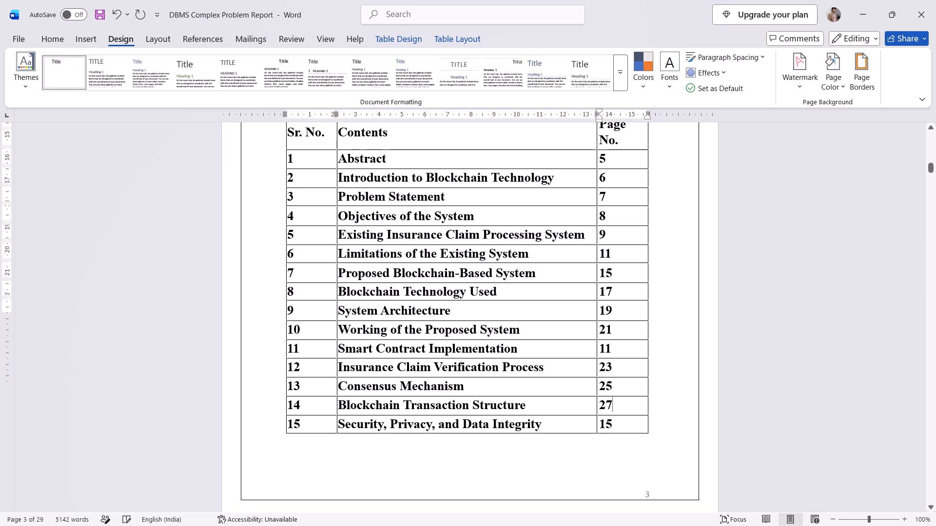
{"action": "scroll", "coordinate": [625, 434], "scroll_direction": "down", "scroll_amount": 1}
{"action": "scroll", "coordinate": [530, 396], "scroll_direction": "down", "scroll_amount": 4}
{"action": "scroll", "coordinate": [530, 396], "scroll_direction": "up", "scroll_amount": 3}
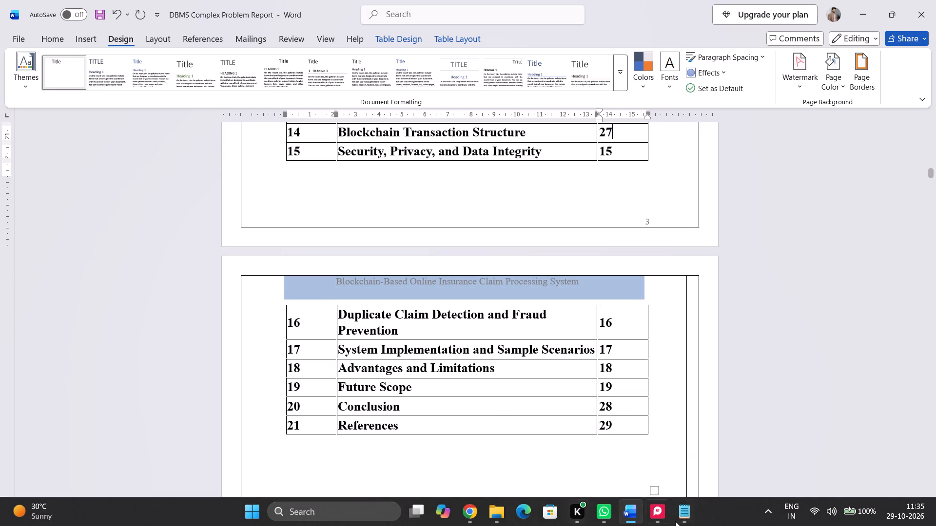
{"action": "left_click", "coordinate": [693, 520]}
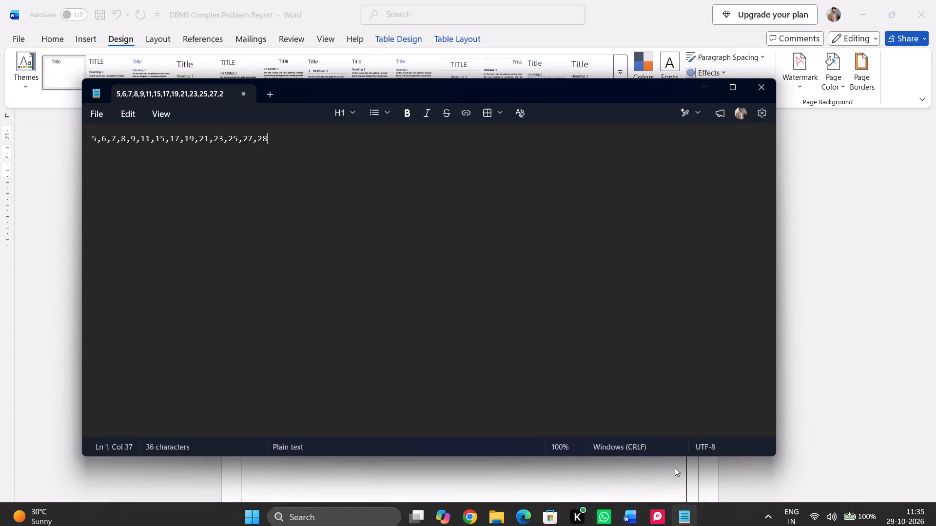
{"action": "left_click", "coordinate": [694, 512]}
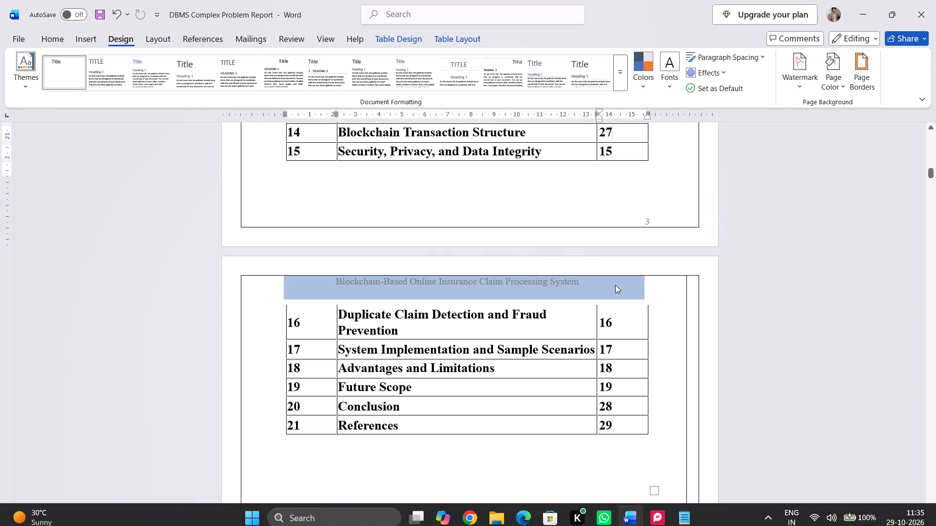
{"action": "scroll", "coordinate": [615, 285], "scroll_direction": "up", "scroll_amount": 1}
{"action": "left_click", "coordinate": [629, 223]}
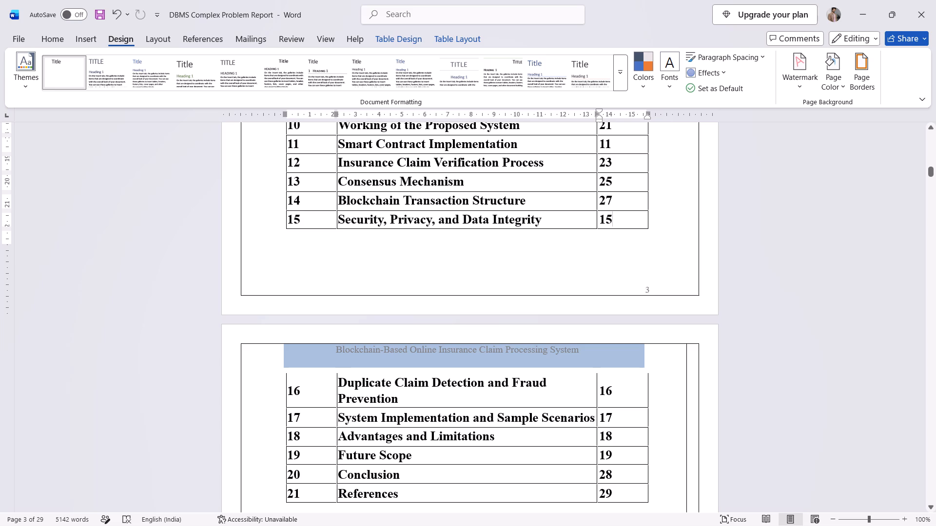
{"action": "key", "text": "BackSpace"}
{"action": "key", "text": "BackSpace"}
{"action": "key", "text": "2"}
{"action": "key", "text": "8"}
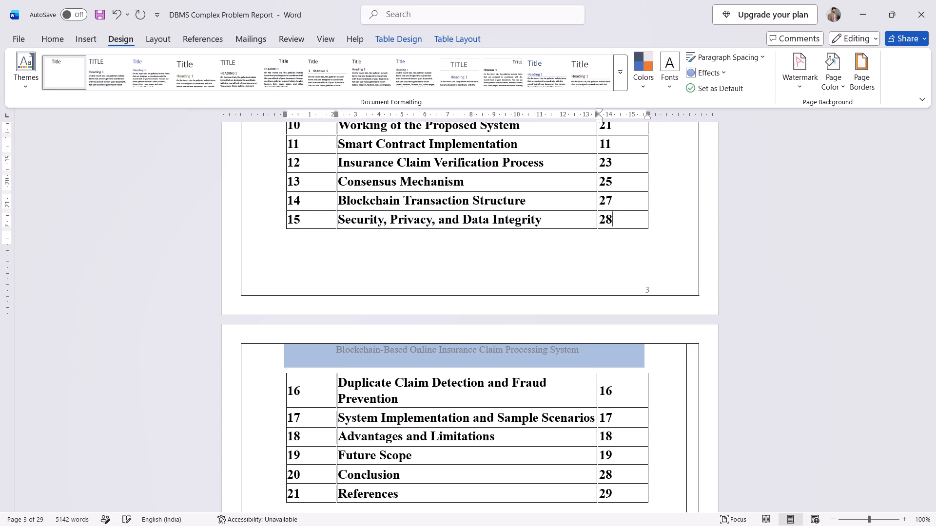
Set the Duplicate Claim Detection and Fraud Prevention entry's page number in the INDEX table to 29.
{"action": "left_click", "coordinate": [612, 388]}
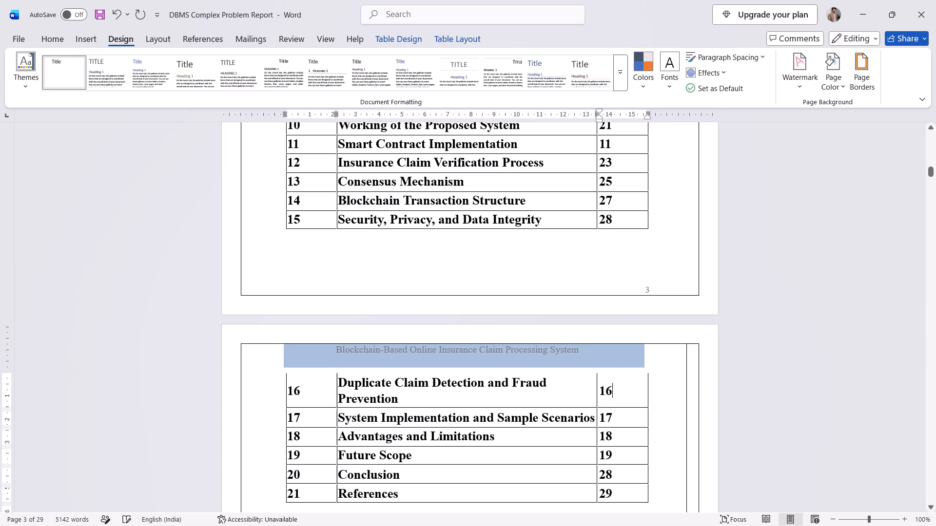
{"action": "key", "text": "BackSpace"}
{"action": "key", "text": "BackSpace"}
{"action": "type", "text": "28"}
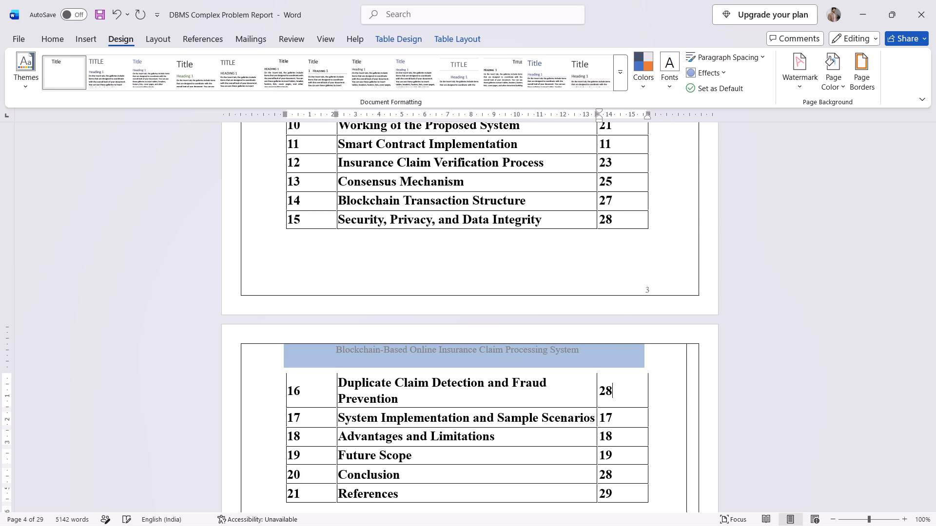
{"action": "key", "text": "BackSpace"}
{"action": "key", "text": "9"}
Delete the entry 16 row, Duplicate Claim Detection and Fraud Prevention, from the INDEX table, including its leftover page number cell.
{"action": "left_click_drag", "start_coordinate": [416, 398], "coordinate": [277, 381]}
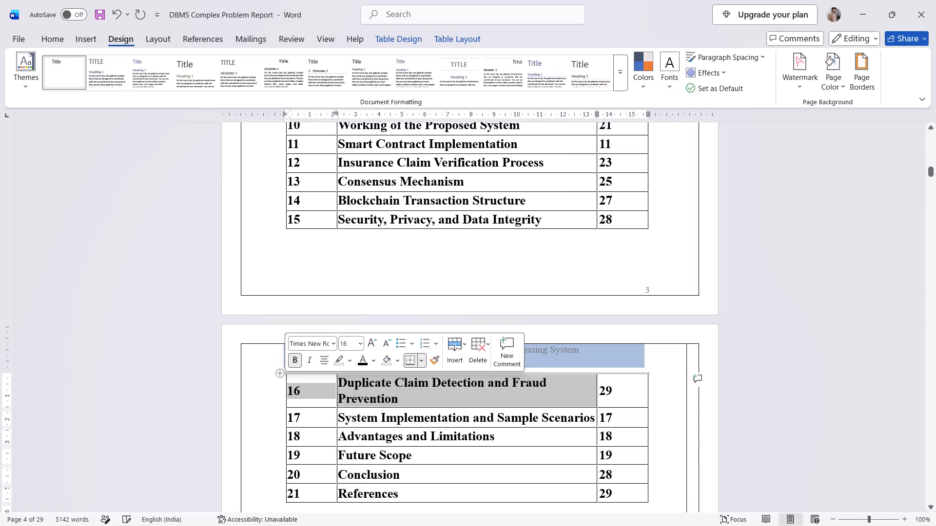
{"action": "key", "text": "BackSpace"}
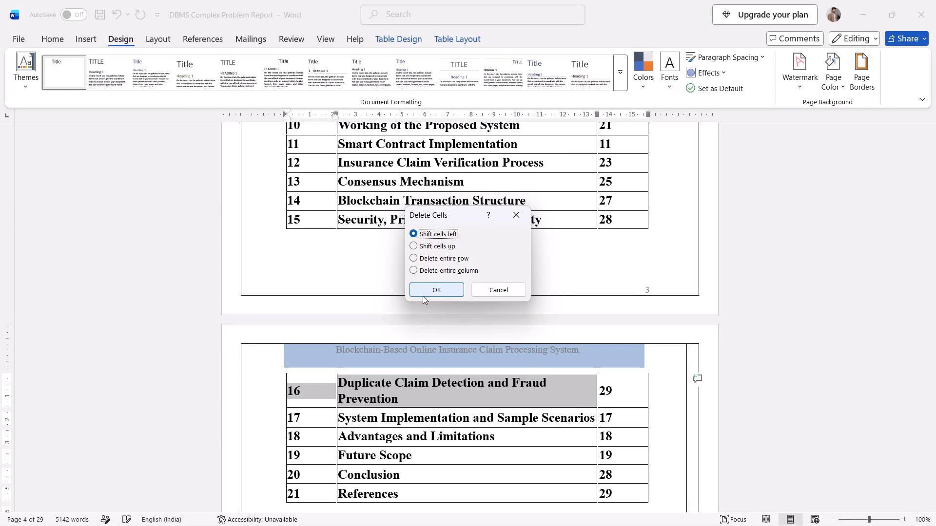
{"action": "left_click", "coordinate": [427, 288]}
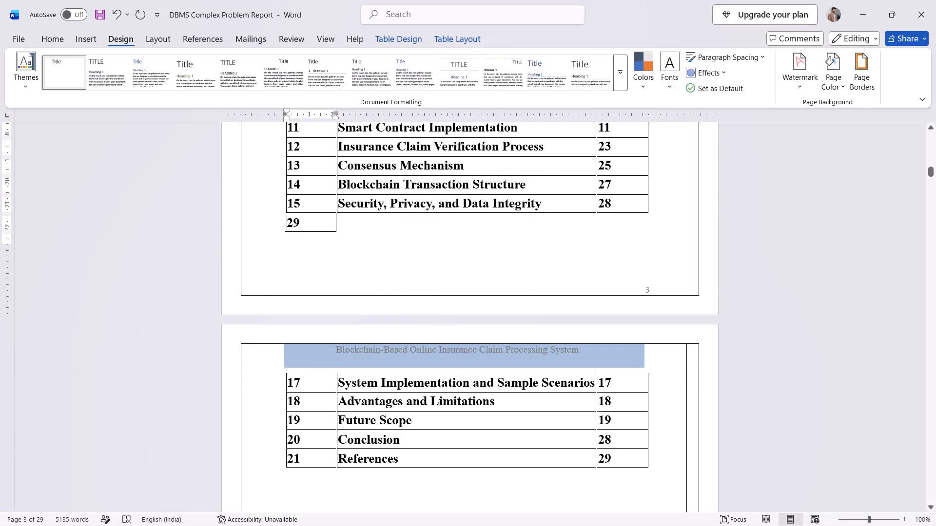
{"action": "left_click_drag", "start_coordinate": [350, 229], "coordinate": [301, 239]}
{"action": "key", "text": "BackSpace"}
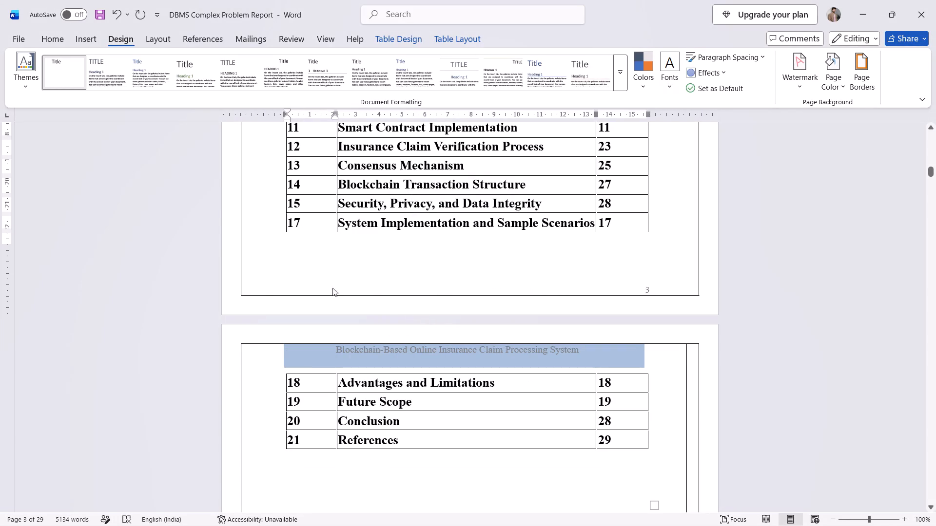
Delete the entry 18 row, Advantages and Limitations, from the INDEX table.
{"action": "scroll", "coordinate": [341, 264], "scroll_direction": "up", "scroll_amount": 1}
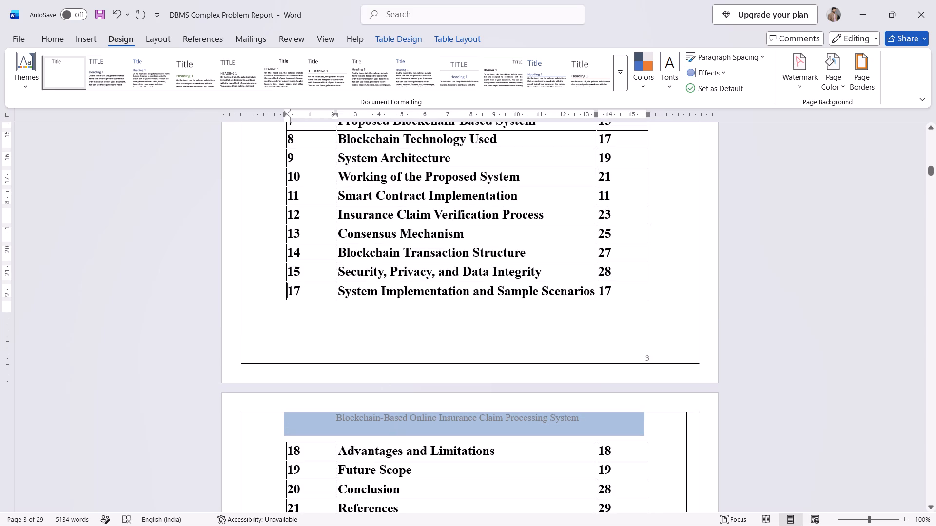
{"action": "left_click_drag", "start_coordinate": [634, 445], "coordinate": [260, 450]}
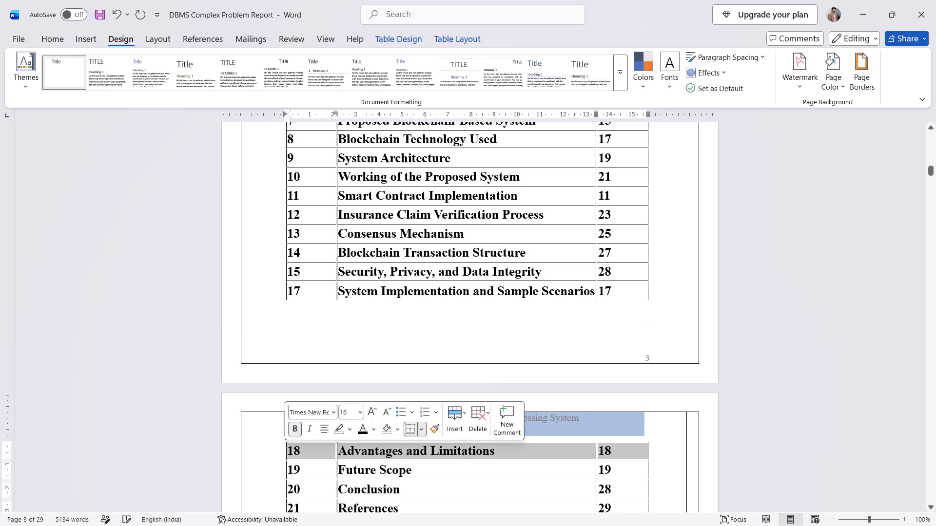
{"action": "key", "text": "BackSpace"}
{"action": "left_click", "coordinate": [415, 289]}
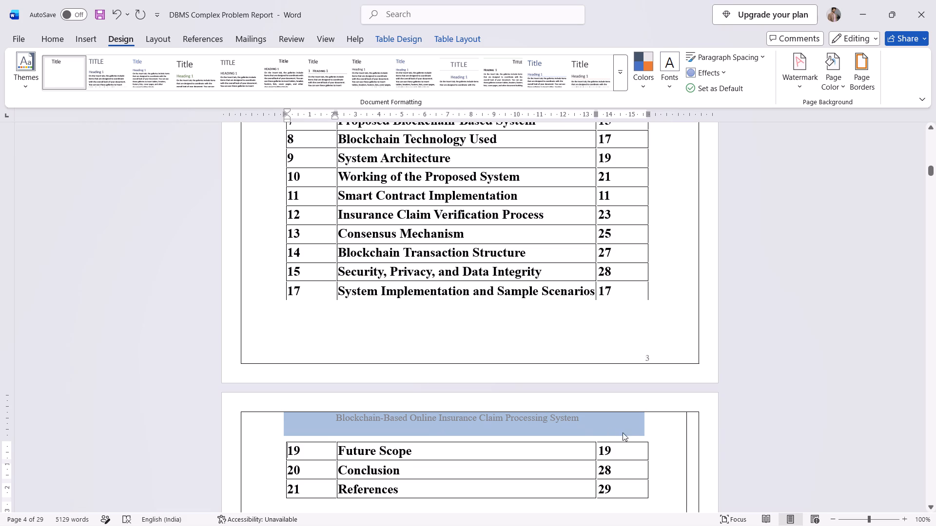
Delete the entry 17 row, System Implementation and Sample Scenarios, from the INDEX table.
{"action": "left_click_drag", "start_coordinate": [610, 294], "coordinate": [251, 301]}
{"action": "key", "text": "BackSpace"}
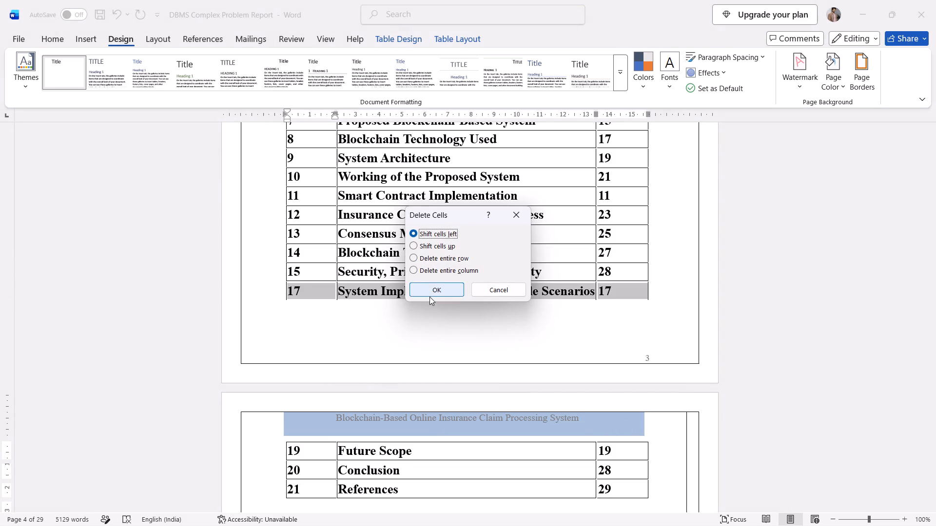
{"action": "left_click", "coordinate": [429, 297]}
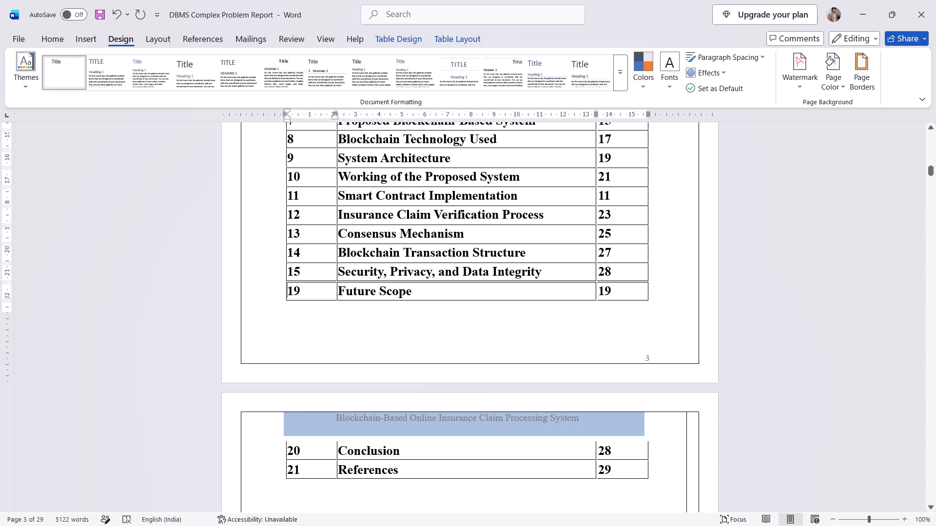
Delete the entry 13 row, Consensus Mechanism, from the INDEX table.
{"action": "left_click_drag", "start_coordinate": [636, 239], "coordinate": [289, 225]}
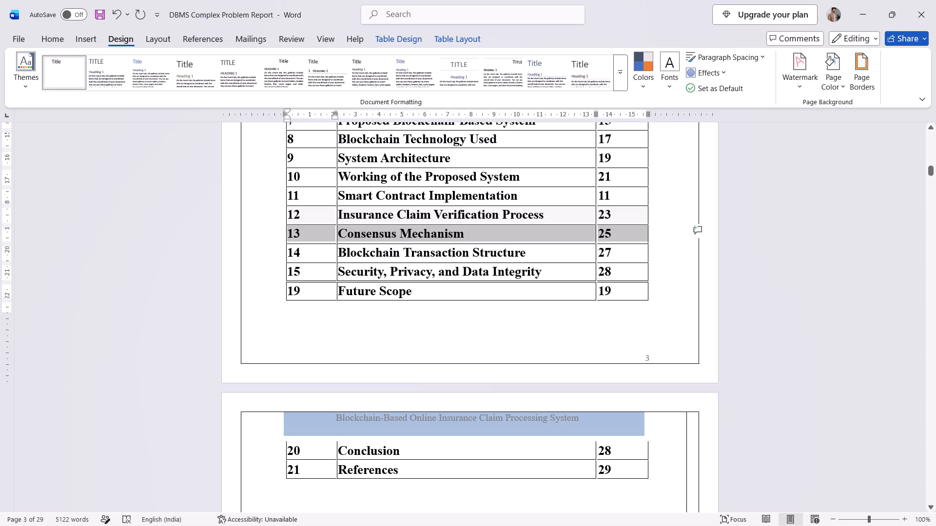
{"action": "left_click_drag", "start_coordinate": [289, 225], "coordinate": [288, 226]}
{"action": "key", "text": "BackSpace"}
{"action": "left_click", "coordinate": [415, 285]}
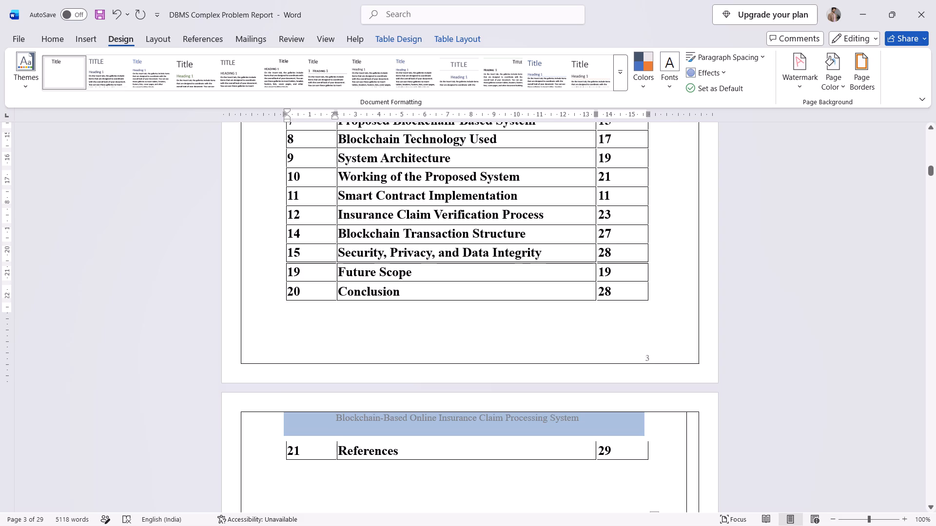
Delete the entry 12 row, Insurance Claim Verification Process, from the INDEX table.
{"action": "scroll", "coordinate": [476, 291], "scroll_direction": "up", "scroll_amount": 1}
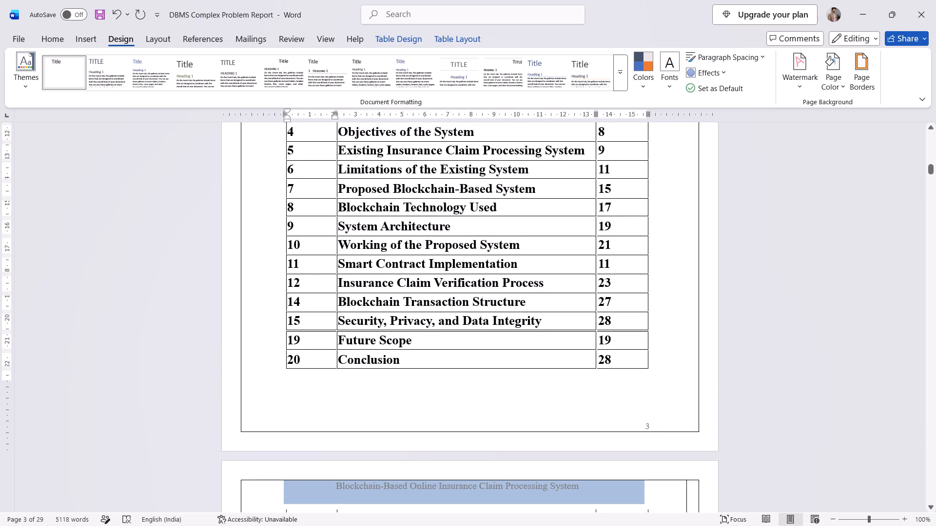
{"action": "scroll", "coordinate": [625, 293], "scroll_direction": "down", "scroll_amount": 2}
{"action": "scroll", "coordinate": [625, 293], "scroll_direction": "up", "scroll_amount": 1}
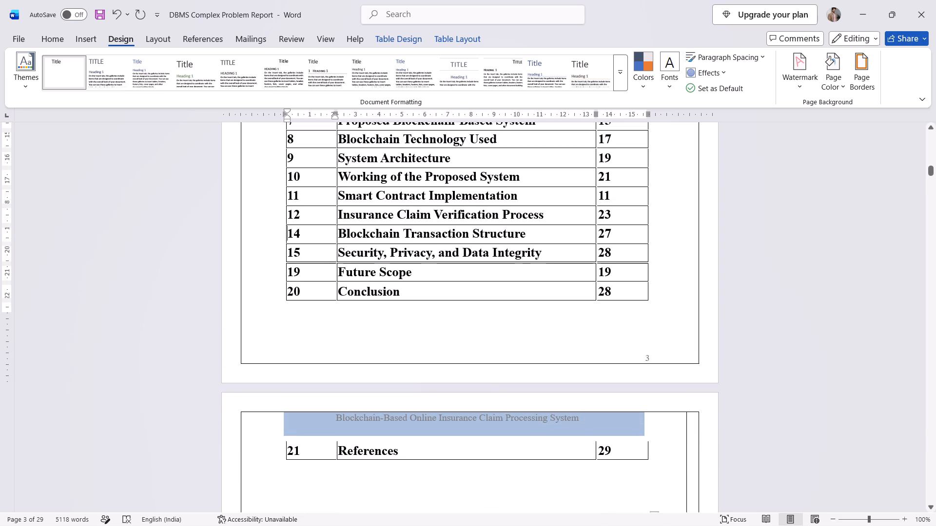
{"action": "left_click_drag", "start_coordinate": [629, 220], "coordinate": [278, 212]}
{"action": "key", "text": "BackSpace"}
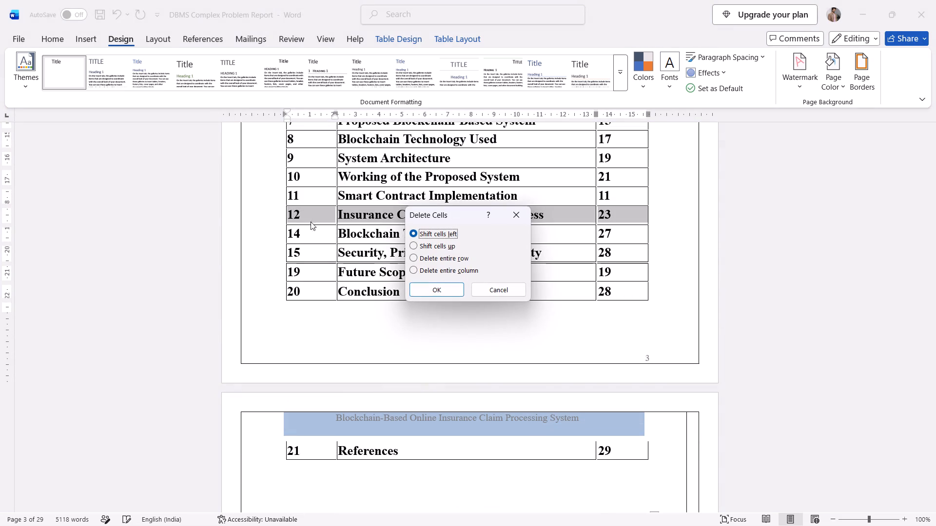
{"action": "left_click", "coordinate": [421, 291]}
Set the INDEX page numbers of Blockchain Transaction Structure to 23, Security, Privacy, and Data Integrity to 25, and Future Scope to 27.
{"action": "left_click", "coordinate": [620, 214]}
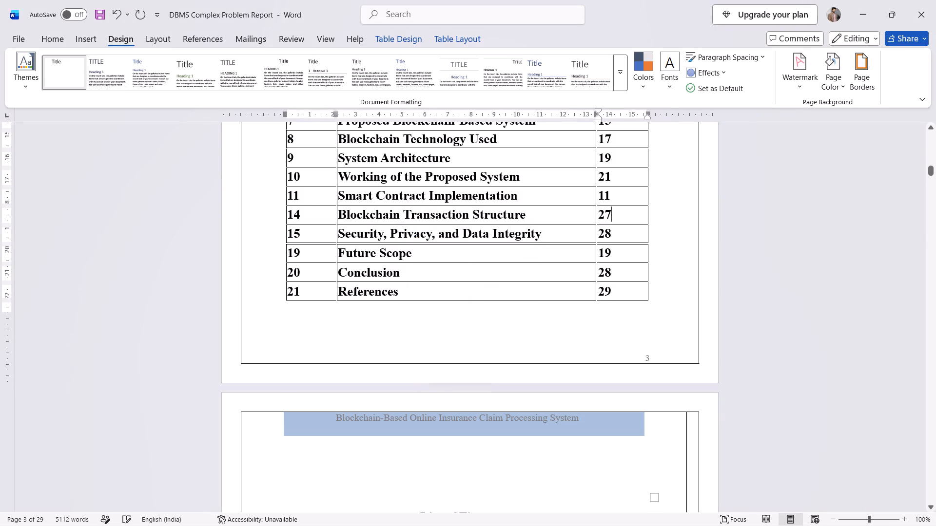
{"action": "key", "text": "BackSpace"}
{"action": "key", "text": "3"}
{"action": "left_click", "coordinate": [619, 238]}
{"action": "key", "text": "BackSpace"}
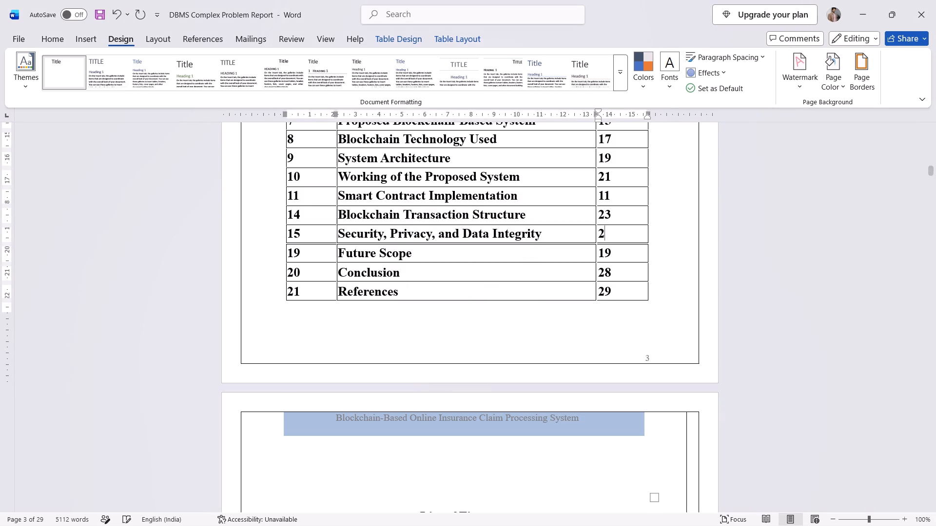
{"action": "key", "text": "5"}
{"action": "left_click", "coordinate": [619, 253]}
{"action": "key", "text": "BackSpace"}
{"action": "key", "text": "BackSpace"}
{"action": "key", "text": "2"}
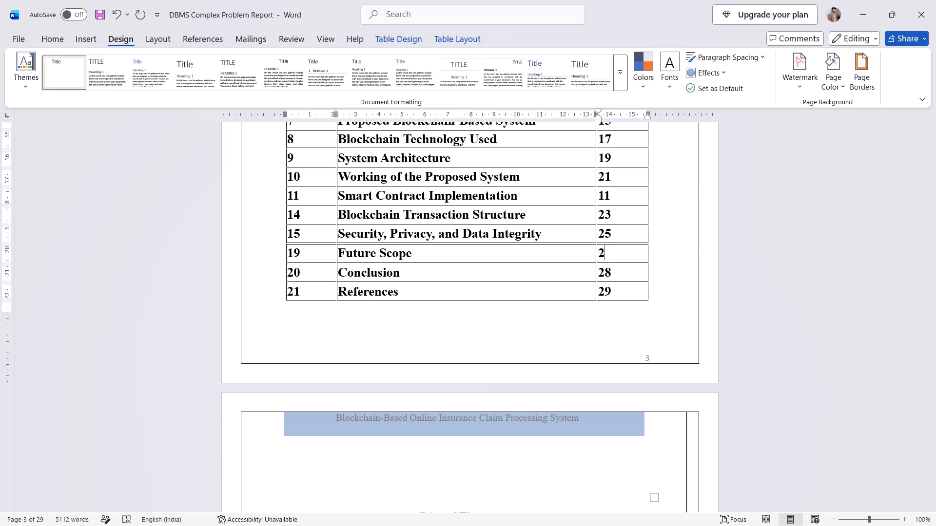
{"action": "key", "text": "7"}
Delete the List of Figures heading and its table from the page after the INDEX.
{"action": "scroll", "coordinate": [600, 282], "scroll_direction": "down", "scroll_amount": 3}
{"action": "scroll", "coordinate": [600, 282], "scroll_direction": "up", "scroll_amount": 2}
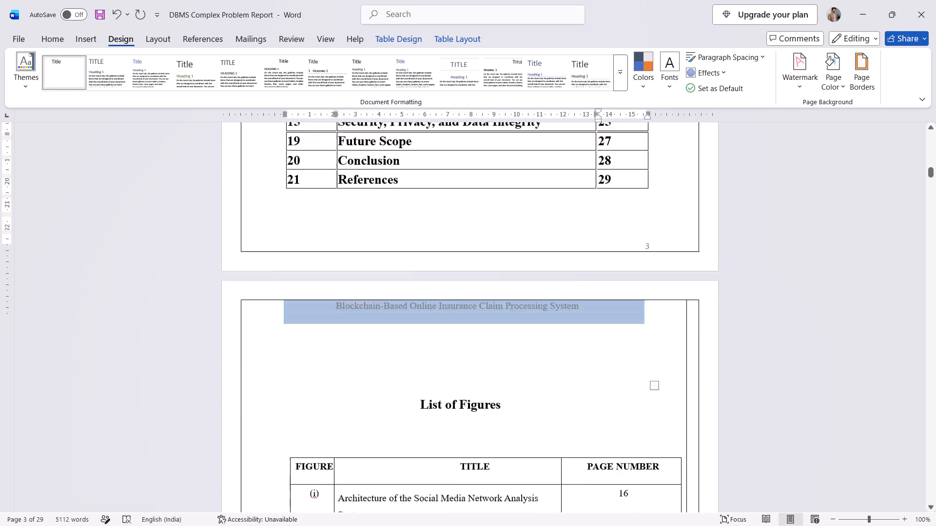
{"action": "scroll", "coordinate": [600, 282], "scroll_direction": "up", "scroll_amount": 2}
{"action": "scroll", "coordinate": [600, 282], "scroll_direction": "down", "scroll_amount": 4}
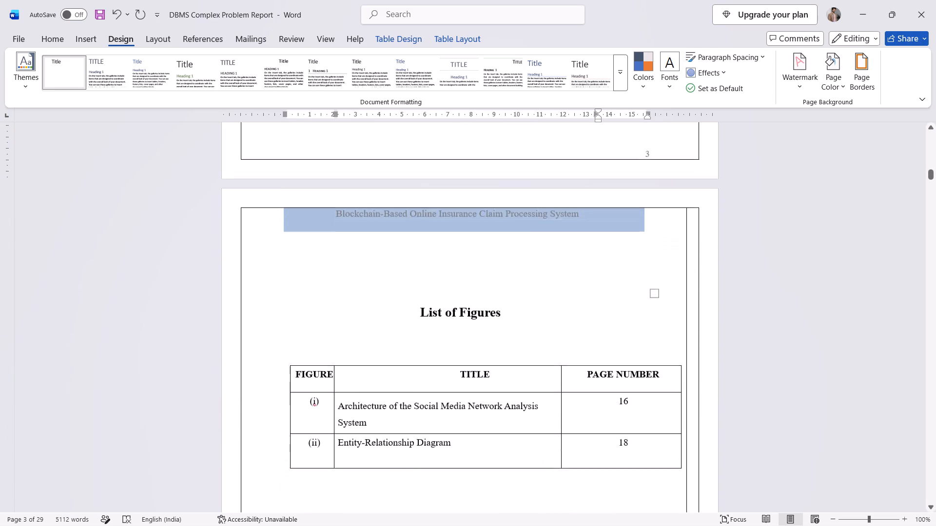
{"action": "scroll", "coordinate": [600, 282], "scroll_direction": "down", "scroll_amount": 2}
{"action": "scroll", "coordinate": [590, 282], "scroll_direction": "up", "scroll_amount": 1}
{"action": "left_click_drag", "start_coordinate": [411, 207], "coordinate": [443, 274]}
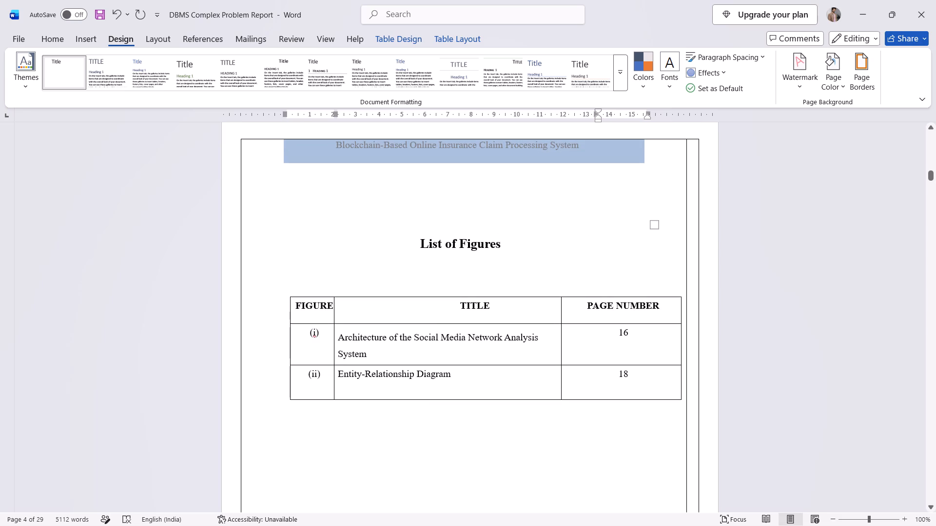
{"action": "left_click_drag", "start_coordinate": [443, 274], "coordinate": [623, 419]}
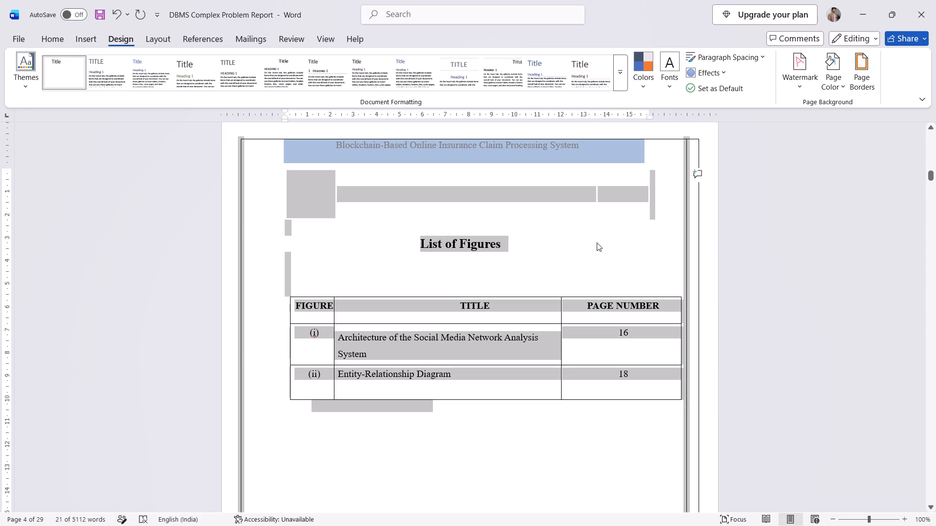
{"action": "key", "text": "BackSpace"}
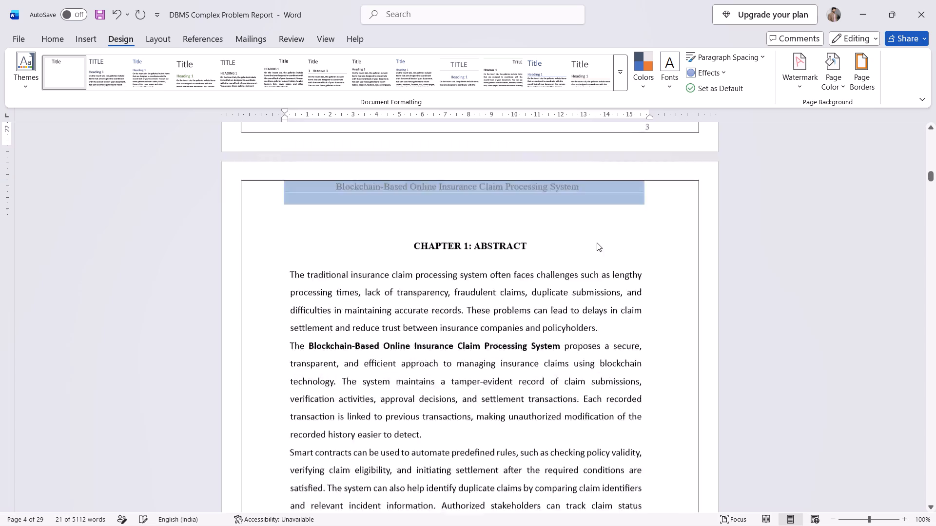
Set the INDEX page numbers of Abstract to 4, Introduction to Blockchain Technology to 5, and Problem Statement to 6.
{"action": "scroll", "coordinate": [546, 331], "scroll_direction": "up", "scroll_amount": 2}
{"action": "scroll", "coordinate": [546, 331], "scroll_direction": "down", "scroll_amount": 3}
{"action": "scroll", "coordinate": [546, 331], "scroll_direction": "up", "scroll_amount": 4}
{"action": "scroll", "coordinate": [546, 331], "scroll_direction": "down", "scroll_amount": 10}
{"action": "scroll", "coordinate": [546, 331], "scroll_direction": "up", "scroll_amount": 13}
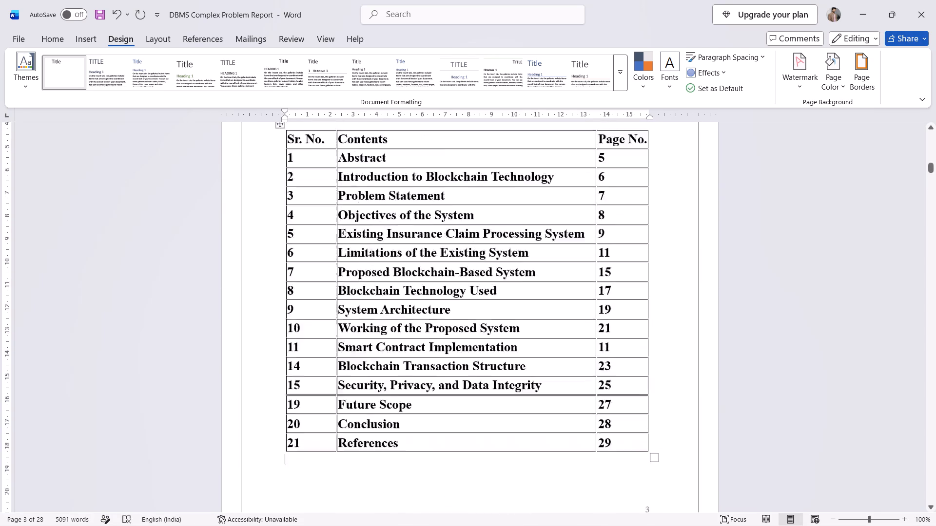
{"action": "left_click", "coordinate": [627, 248]}
{"action": "key", "text": "BackSpace"}
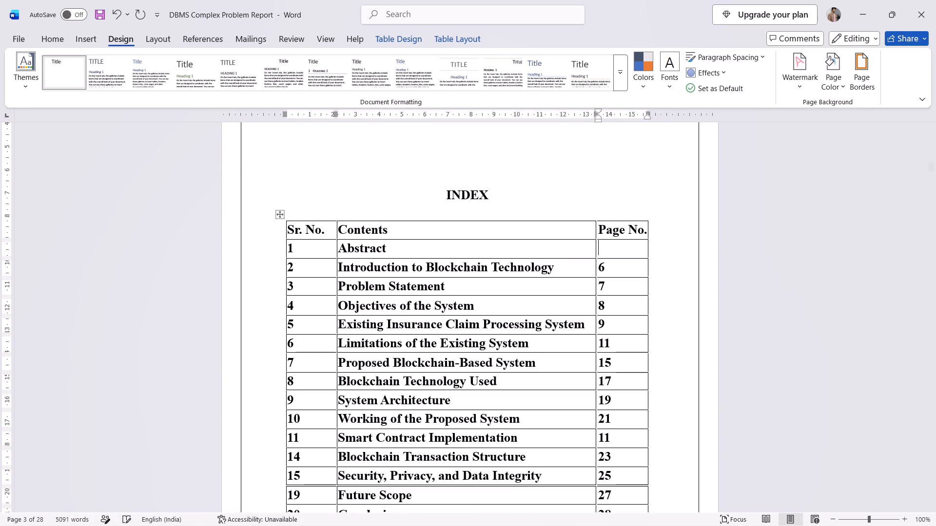
{"action": "key", "text": "4"}
{"action": "left_click", "coordinate": [634, 274]}
{"action": "key", "text": "BackSpace"}
{"action": "key", "text": "5"}
{"action": "left_click", "coordinate": [635, 289]}
{"action": "key", "text": "BackSpace"}
{"action": "key", "text": "6"}
Set the INDEX page numbers of entries 4 to 7, Objectives of the System through Proposed Blockchain-Based System, to 7, 8, 10 and 14.
{"action": "left_click", "coordinate": [631, 305]}
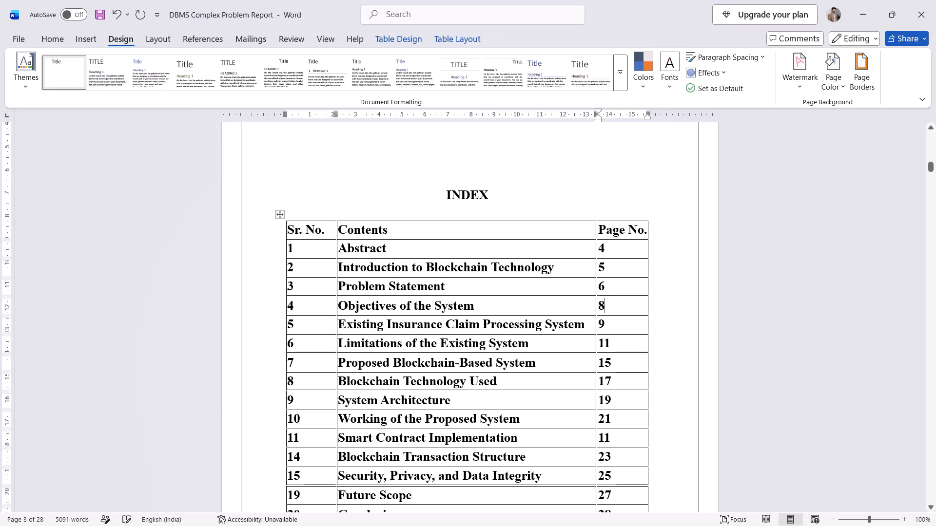
{"action": "key", "text": "BackSpace"}
{"action": "key", "text": "7"}
{"action": "left_click", "coordinate": [626, 328]}
{"action": "key", "text": "BackSpace"}
{"action": "key", "text": "8"}
{"action": "left_click", "coordinate": [618, 342]}
{"action": "key", "text": "BackSpace"}
{"action": "key", "text": "0"}
{"action": "left_click", "coordinate": [616, 359]}
{"action": "key", "text": "BackSpace"}
{"action": "key", "text": "4"}
Set the INDEX page numbers of Blockchain Technology Used to 16, System Architecture to 18, and Working of the Proposed System to 20.
{"action": "left_click", "coordinate": [617, 377]}
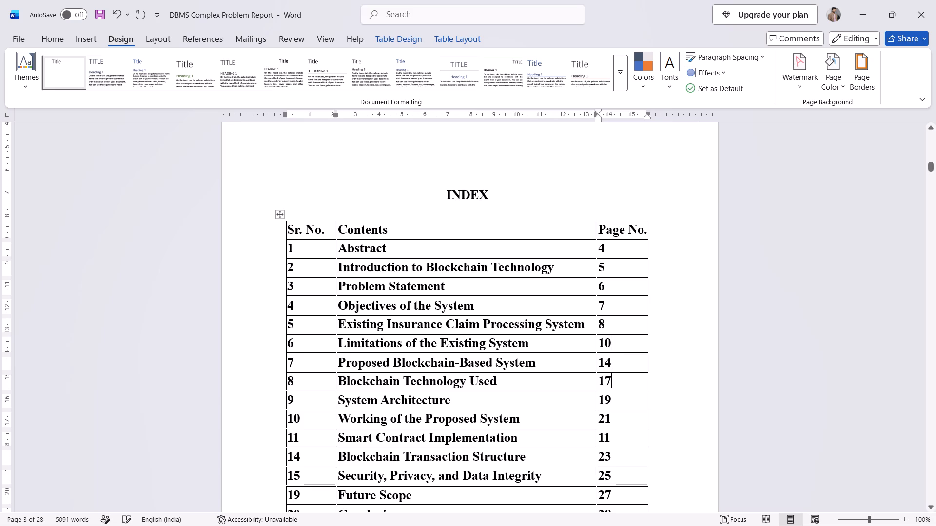
{"action": "key", "text": "BackSpace"}
{"action": "key", "text": "6"}
{"action": "left_click", "coordinate": [613, 398]}
{"action": "key", "text": "BackSpace"}
{"action": "key", "text": "8"}
{"action": "left_click", "coordinate": [613, 415]}
{"action": "key", "text": "BackSpace"}
{"action": "key", "text": "0"}
Remove the last digit of the Smart Contract Implementation entry's page number in the INDEX table.
{"action": "left_click", "coordinate": [613, 438]}
{"action": "key", "text": "BackSpace"}
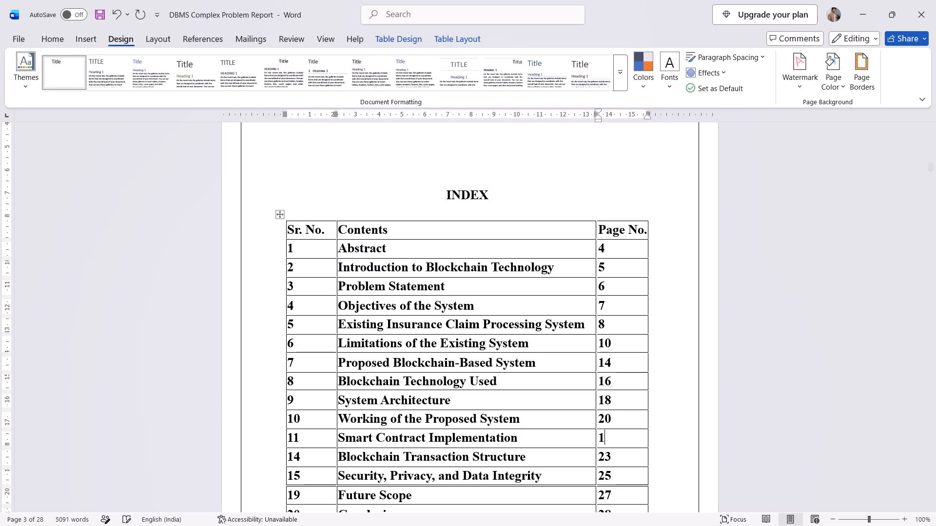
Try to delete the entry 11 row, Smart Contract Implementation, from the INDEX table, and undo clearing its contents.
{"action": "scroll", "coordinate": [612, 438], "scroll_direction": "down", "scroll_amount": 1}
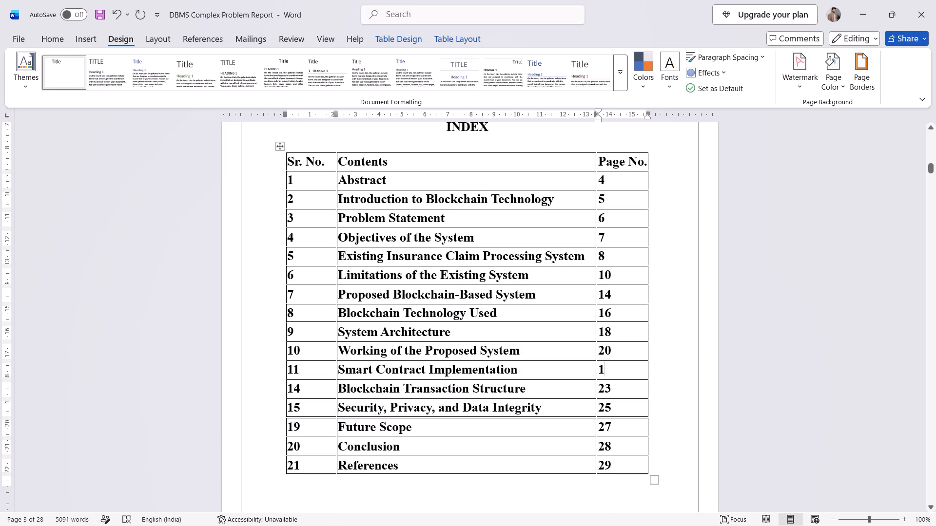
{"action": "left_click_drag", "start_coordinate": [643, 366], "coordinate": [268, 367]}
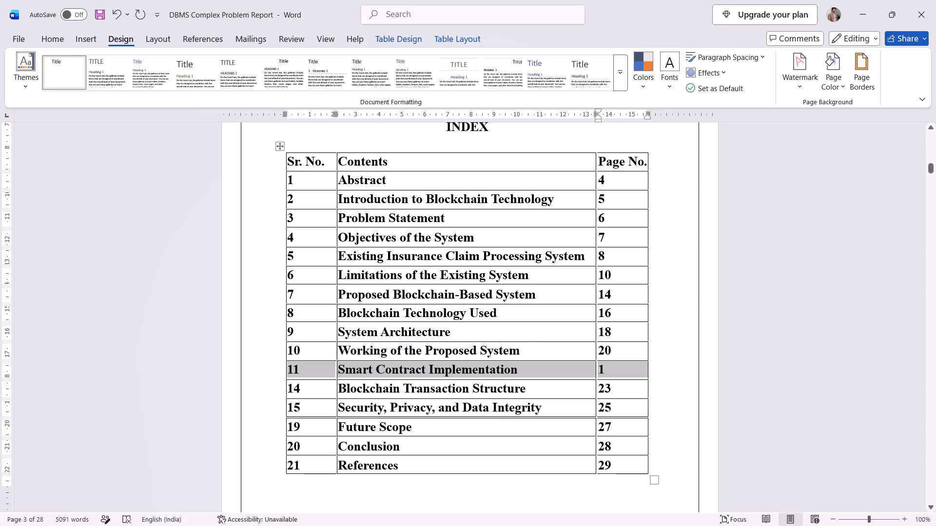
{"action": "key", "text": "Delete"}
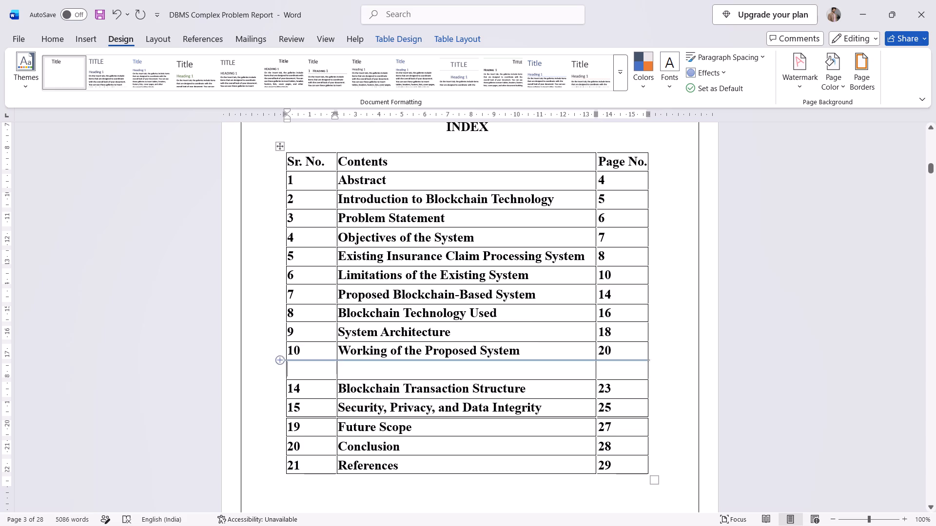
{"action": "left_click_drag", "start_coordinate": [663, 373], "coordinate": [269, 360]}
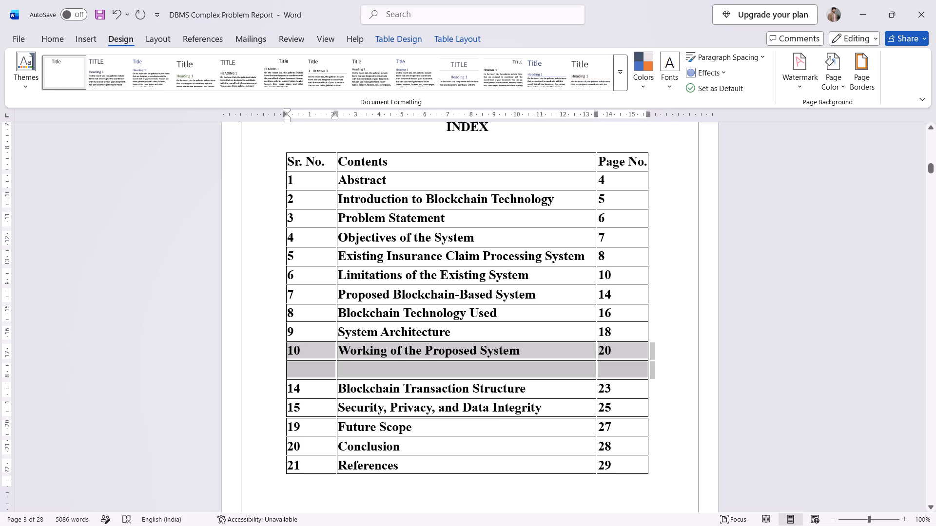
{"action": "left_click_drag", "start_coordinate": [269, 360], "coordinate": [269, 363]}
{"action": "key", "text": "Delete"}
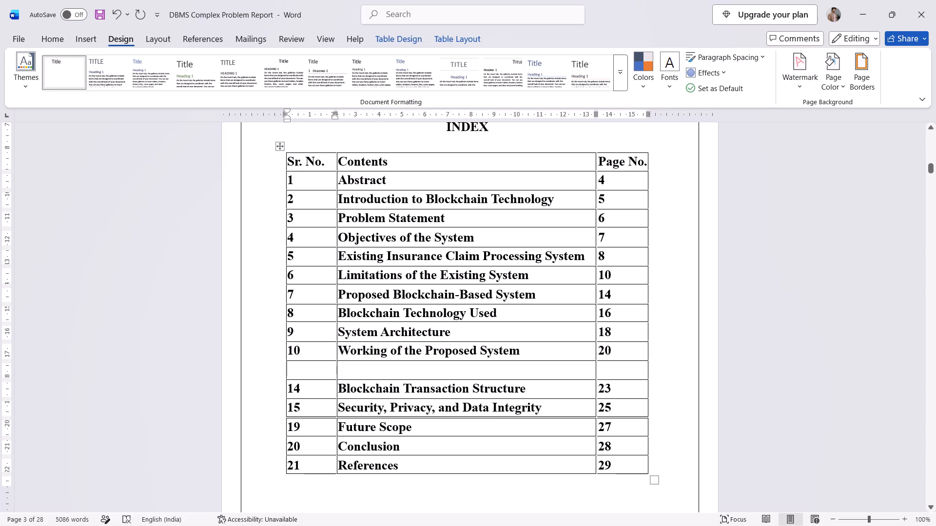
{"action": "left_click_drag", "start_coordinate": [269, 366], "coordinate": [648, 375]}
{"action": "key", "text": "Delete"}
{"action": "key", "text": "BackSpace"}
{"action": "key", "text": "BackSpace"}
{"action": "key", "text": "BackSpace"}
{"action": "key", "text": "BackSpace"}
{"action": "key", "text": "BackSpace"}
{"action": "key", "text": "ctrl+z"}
Set the INDEX page number of the Smart Contract Implementation entry to 22.
{"action": "left_click", "coordinate": [609, 373]}
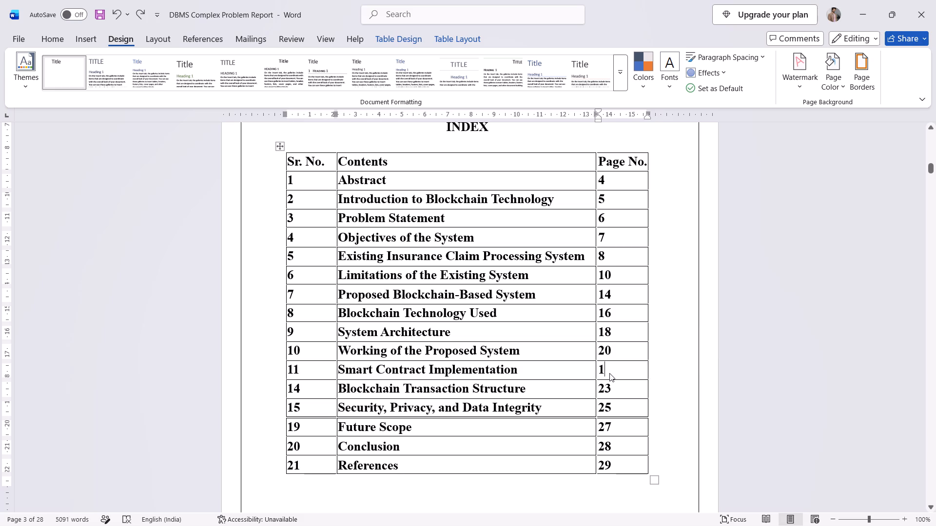
{"action": "key", "text": "BackSpace"}
{"action": "type", "text": "22"}
{"action": "scroll", "coordinate": [364, 403], "scroll_direction": "down", "scroll_amount": 1}
{"action": "scroll", "coordinate": [364, 403], "scroll_direction": "up", "scroll_amount": 1}
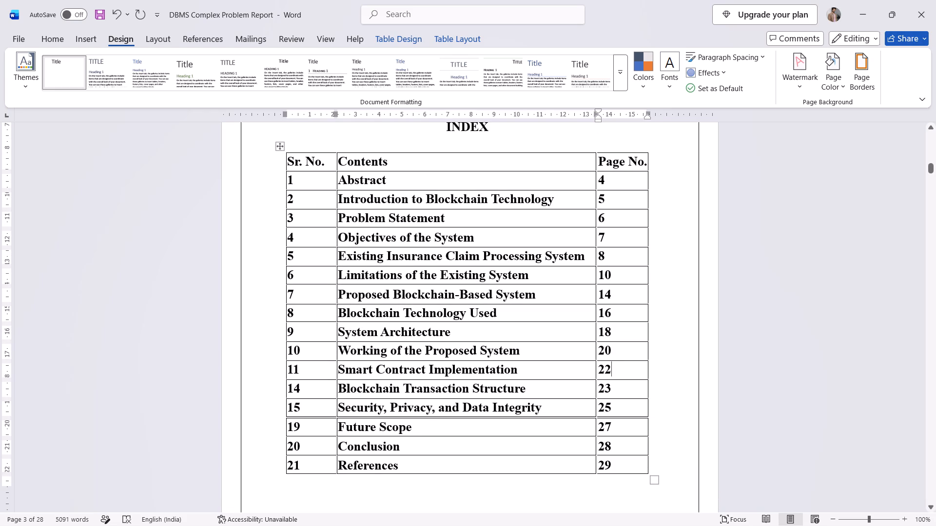
Renumber the last five INDEX entries, Blockchain Transaction Structure through References, consecutively as 12, 13, 14, 15 and 16.
{"action": "left_click", "coordinate": [302, 390]}
{"action": "key", "text": "BackSpace"}
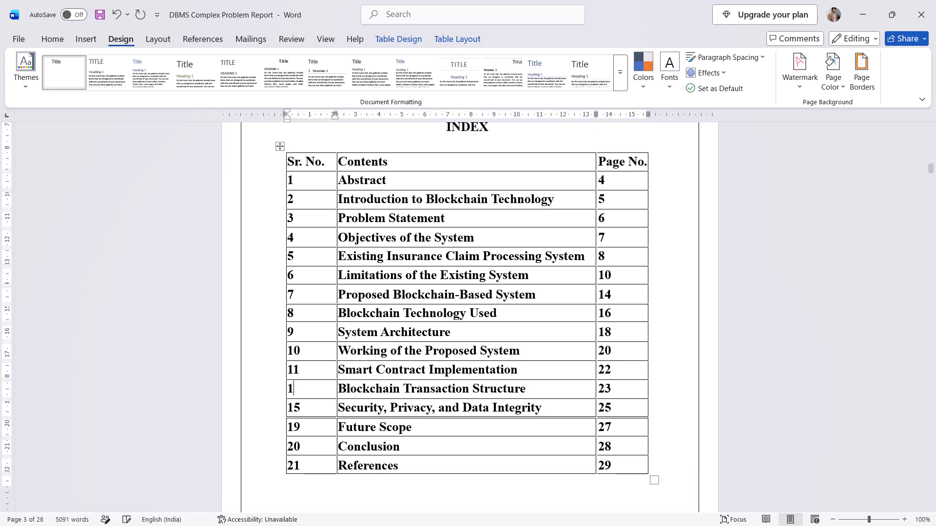
{"action": "key", "text": "2"}
{"action": "left_click", "coordinate": [302, 413]}
{"action": "key", "text": "BackSpace"}
{"action": "key", "text": "3"}
{"action": "left_click", "coordinate": [305, 431]}
{"action": "key", "text": "BackSpace"}
{"action": "key", "text": "4"}
{"action": "left_click", "coordinate": [309, 449]}
{"action": "key", "text": "BackSpace"}
{"action": "key", "text": "BackSpace"}
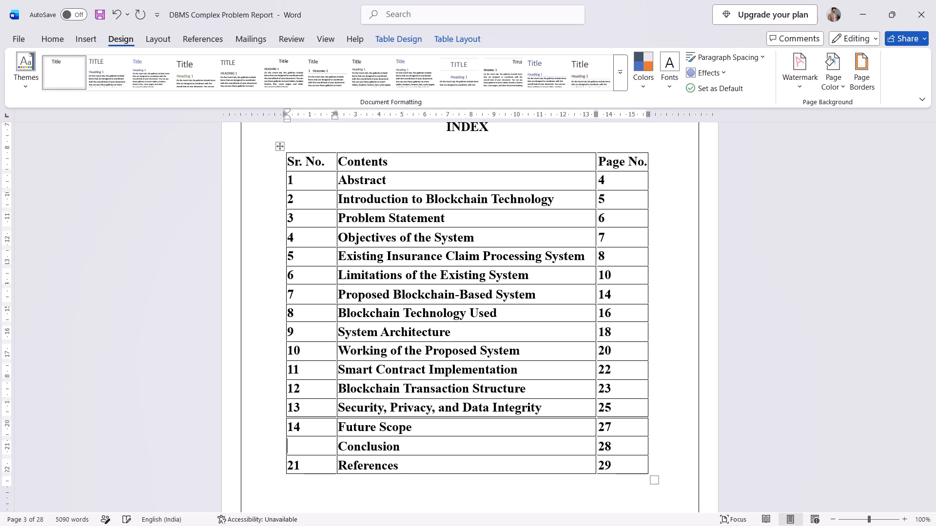
{"action": "type", "text": "15"}
{"action": "left_click", "coordinate": [309, 466]}
{"action": "key", "text": "BackSpace"}
{"action": "key", "text": "BackSpace"}
{"action": "key", "text": "1"}
{"action": "key", "text": "6"}
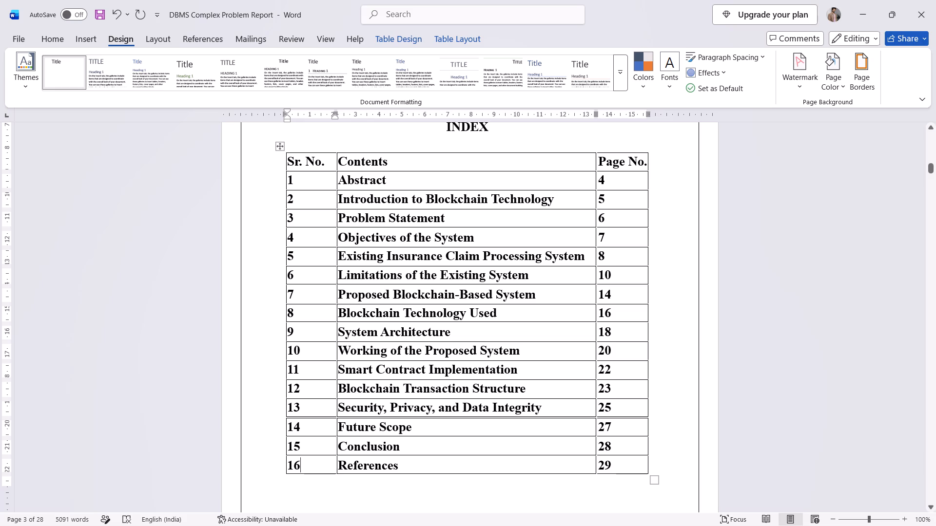
Save the report as a Word document named BCT_Case_Study in the Downloads folder.
{"action": "key", "text": "ctrl+s"}
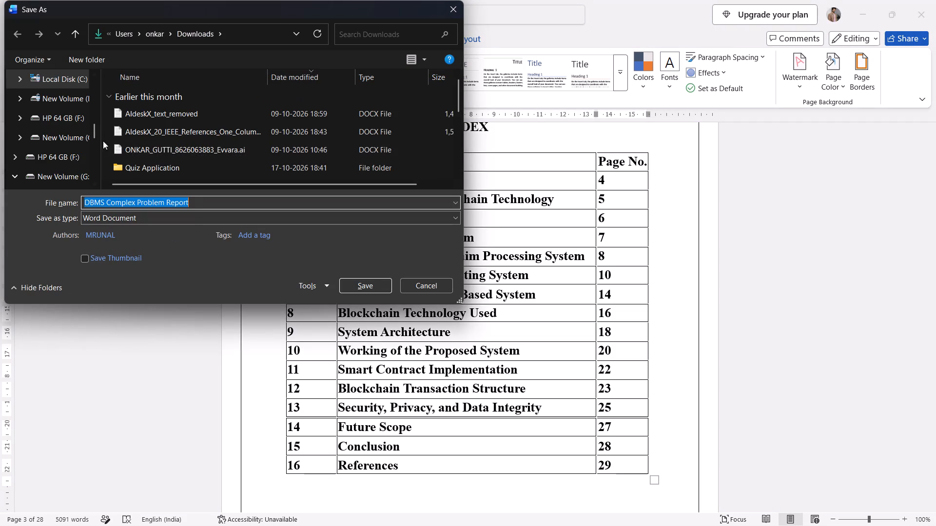
{"action": "scroll", "coordinate": [65, 138], "scroll_direction": "up", "scroll_amount": 10}
{"action": "left_click", "coordinate": [38, 183]}
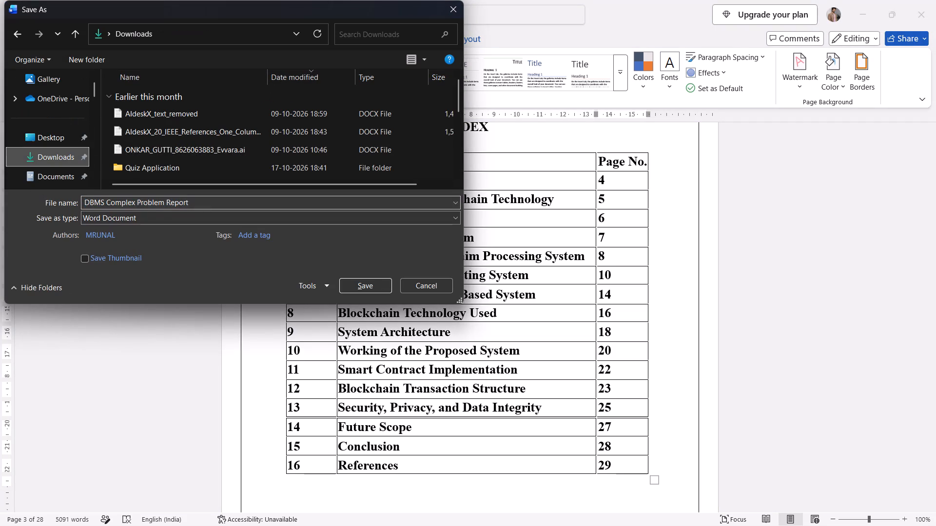
{"action": "left_click_drag", "start_coordinate": [220, 198], "coordinate": [26, 228]}
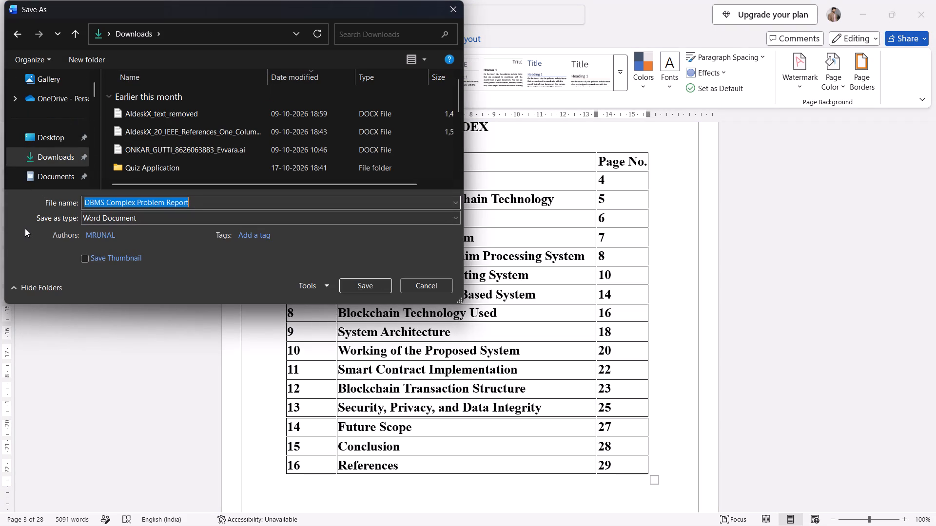
{"action": "type", "text": "BCT"}
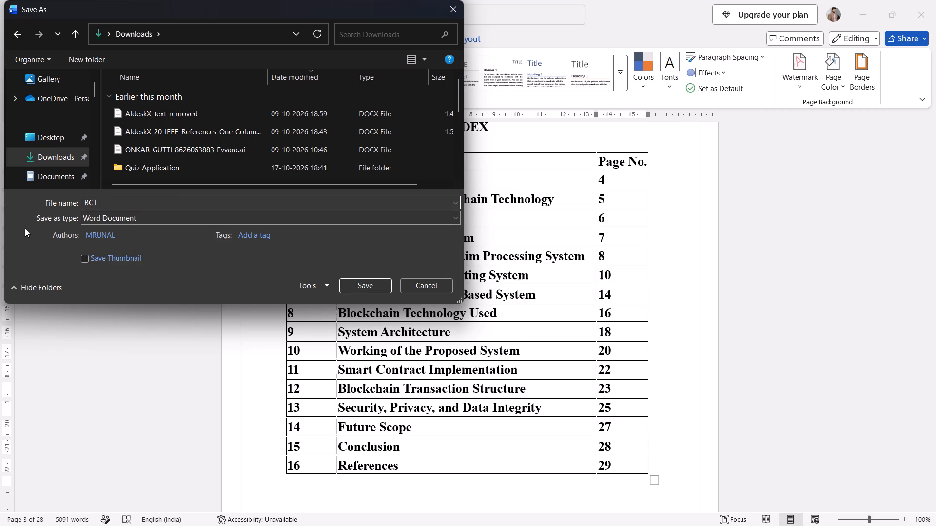
{"action": "type", "text": "_Case"}
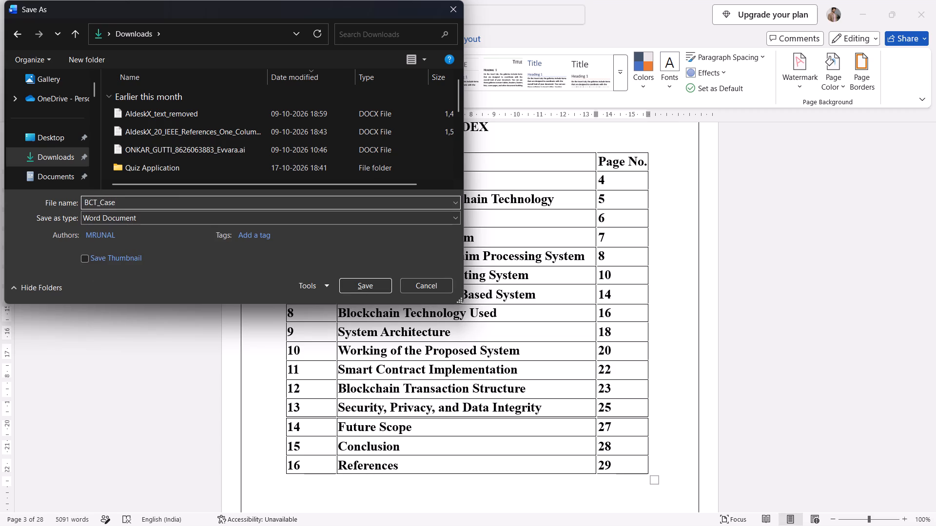
{"action": "type", "text": "_Study"}
{"action": "key", "text": "Return"}
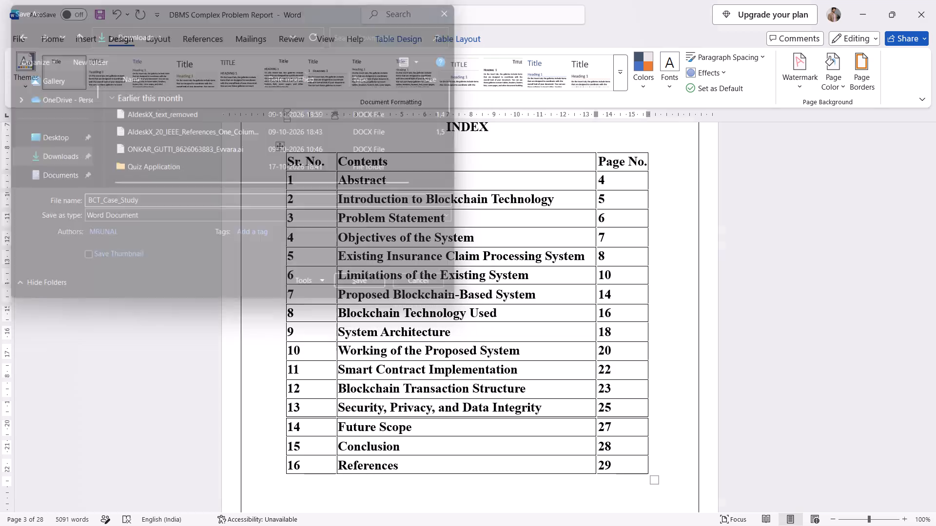
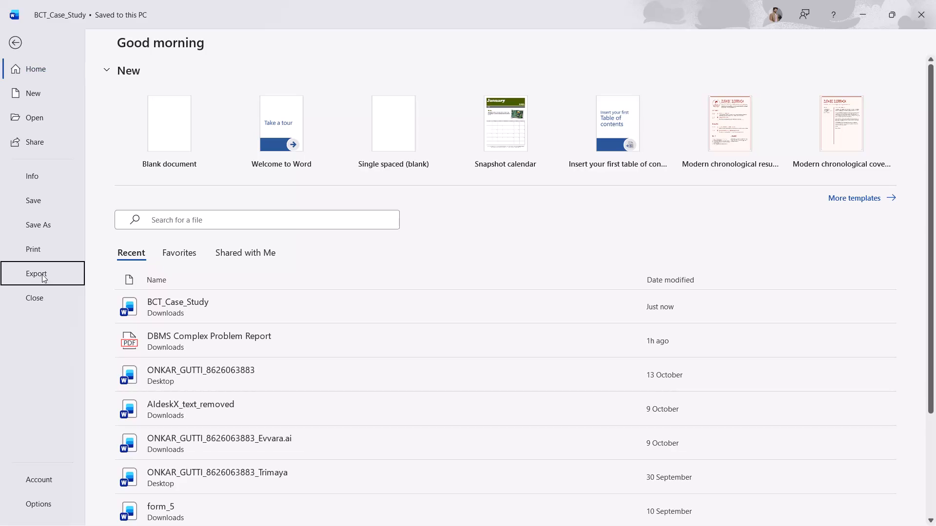
Export the report as a PDF named BCT_Case_Study in the Downloads folder, with standard optimization.
{"action": "left_click", "coordinate": [343, 155]}
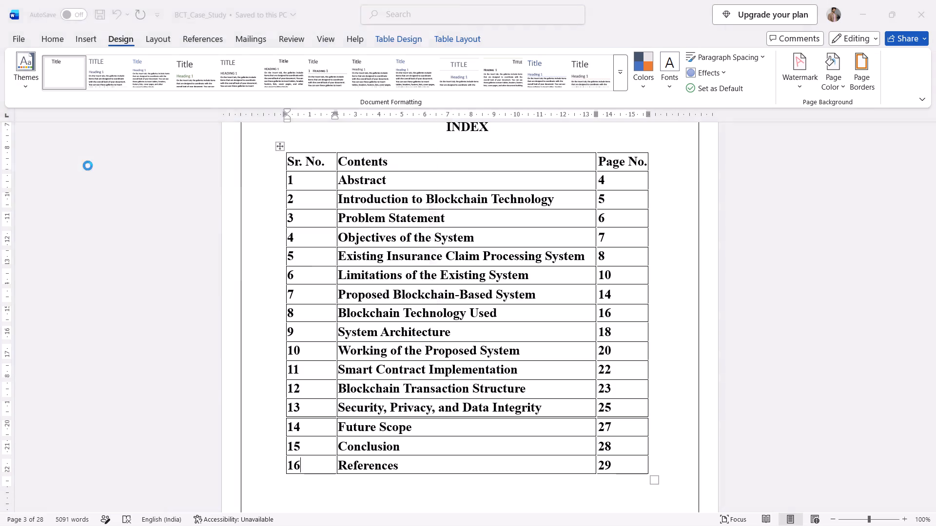
{"action": "scroll", "coordinate": [52, 89], "scroll_direction": "up", "scroll_amount": 5}
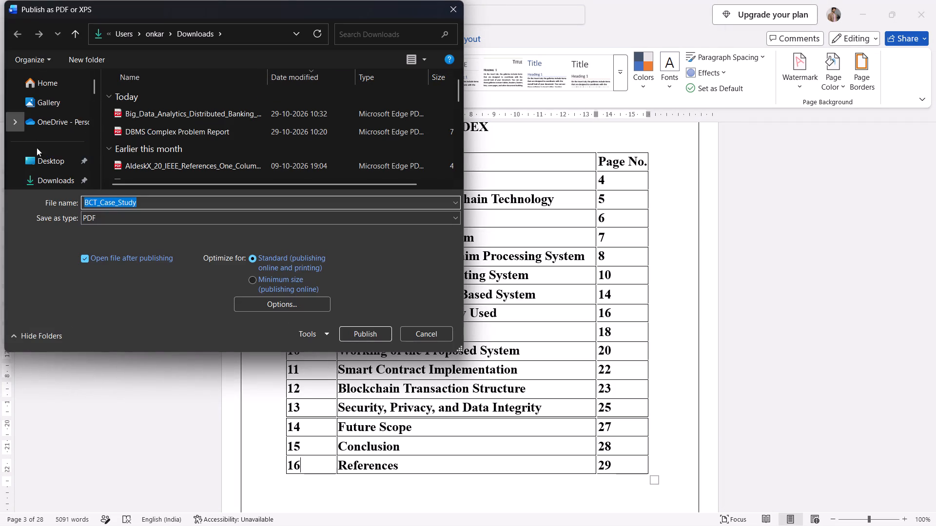
{"action": "left_click", "coordinate": [34, 184]}
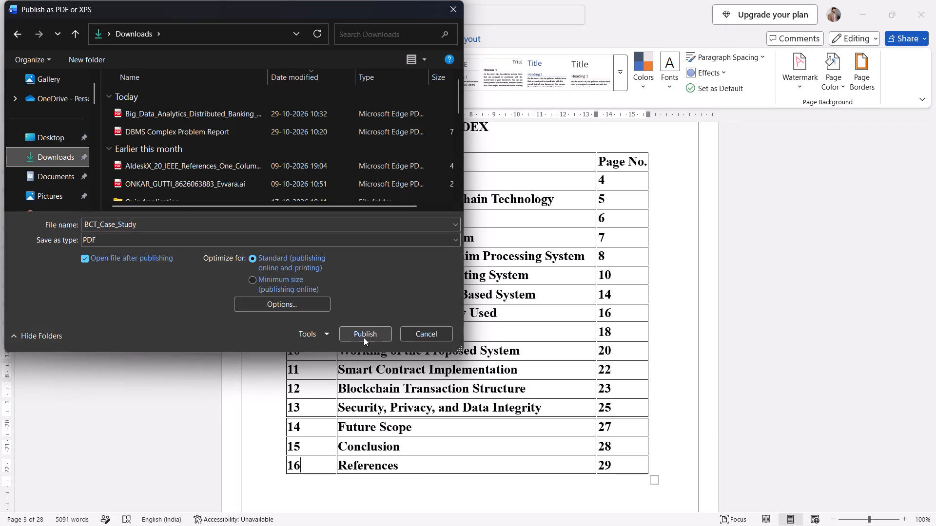
{"action": "left_click", "coordinate": [364, 338]}
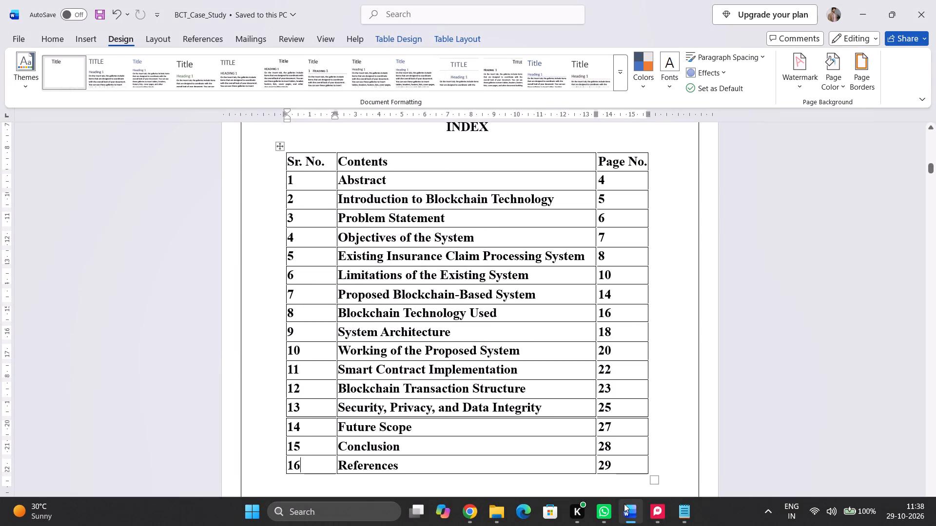
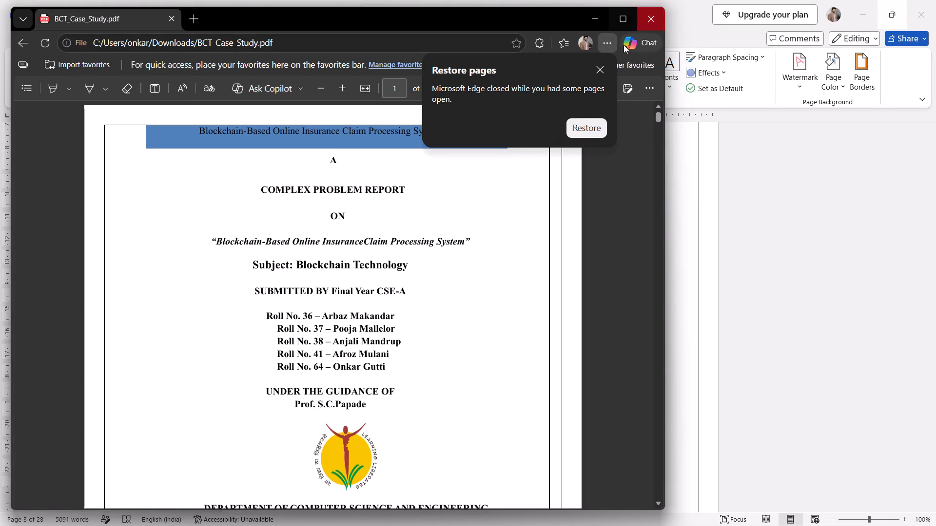
Review the opening pages of the exported BCT_Case_Study PDF in Edge, and close it to return to the Word report.
{"action": "scroll", "coordinate": [447, 290], "scroll_direction": "down", "scroll_amount": 9}
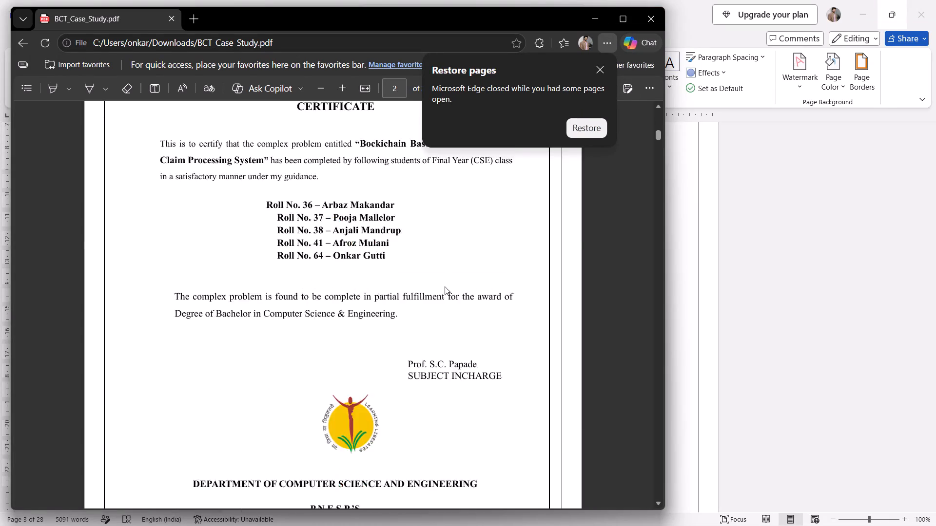
{"action": "left_click", "coordinate": [641, 24]}
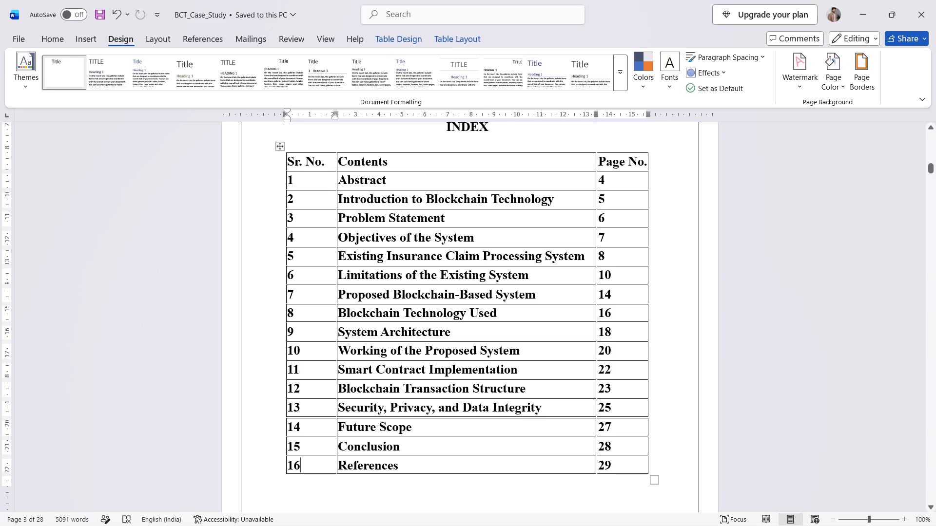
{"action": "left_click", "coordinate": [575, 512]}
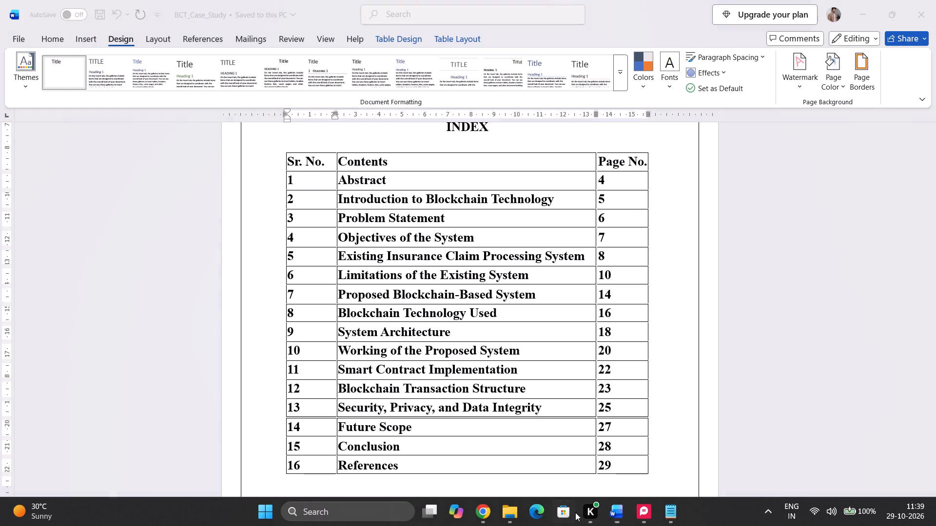